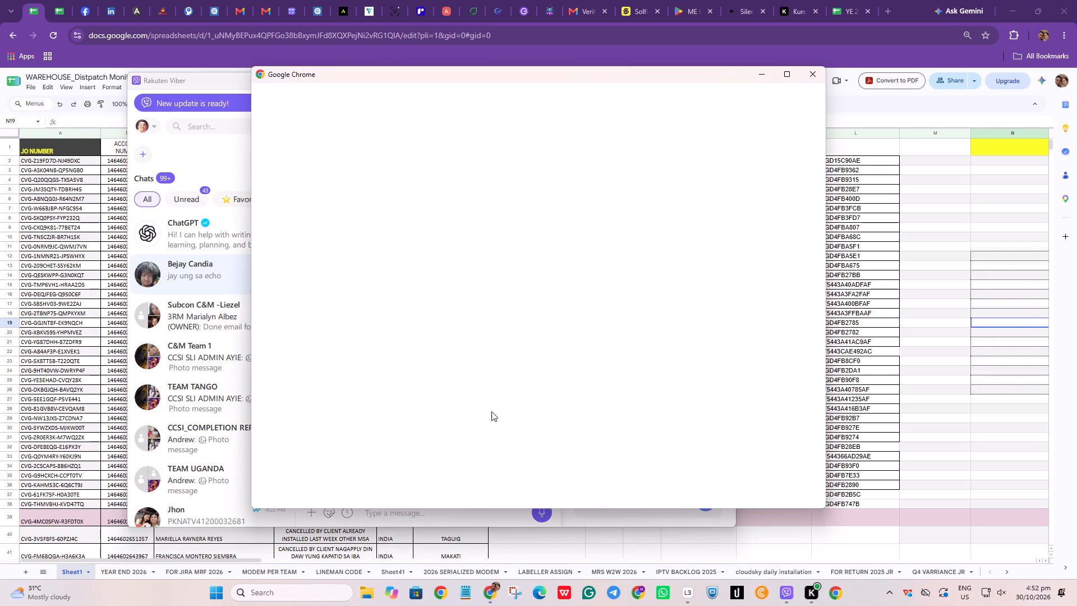
Open the second Chrome profile's window and restore the pages from its previous session.
click(390, 385)
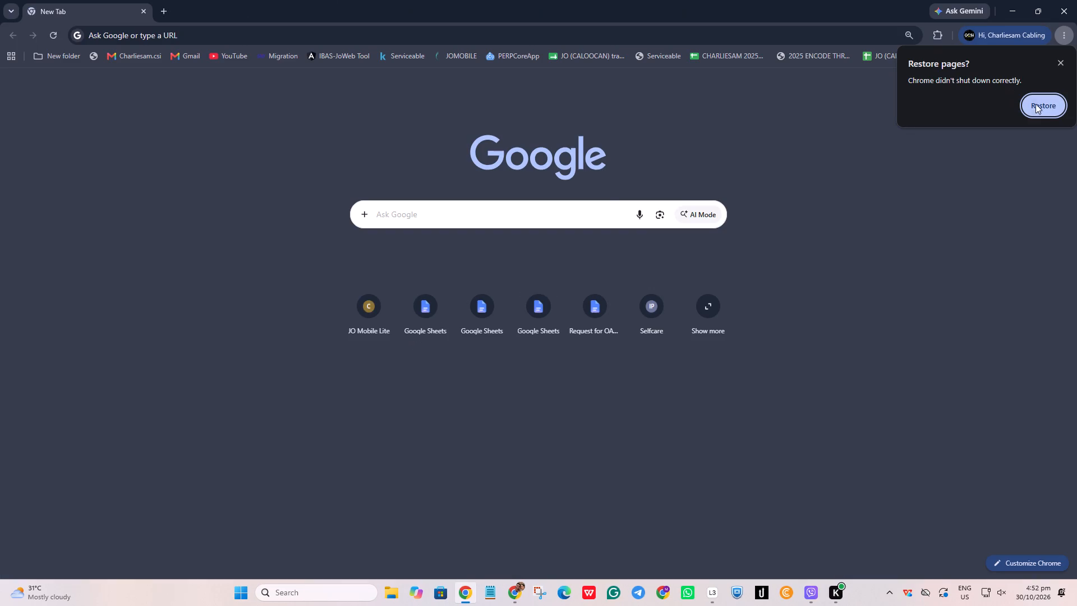
click(1038, 104)
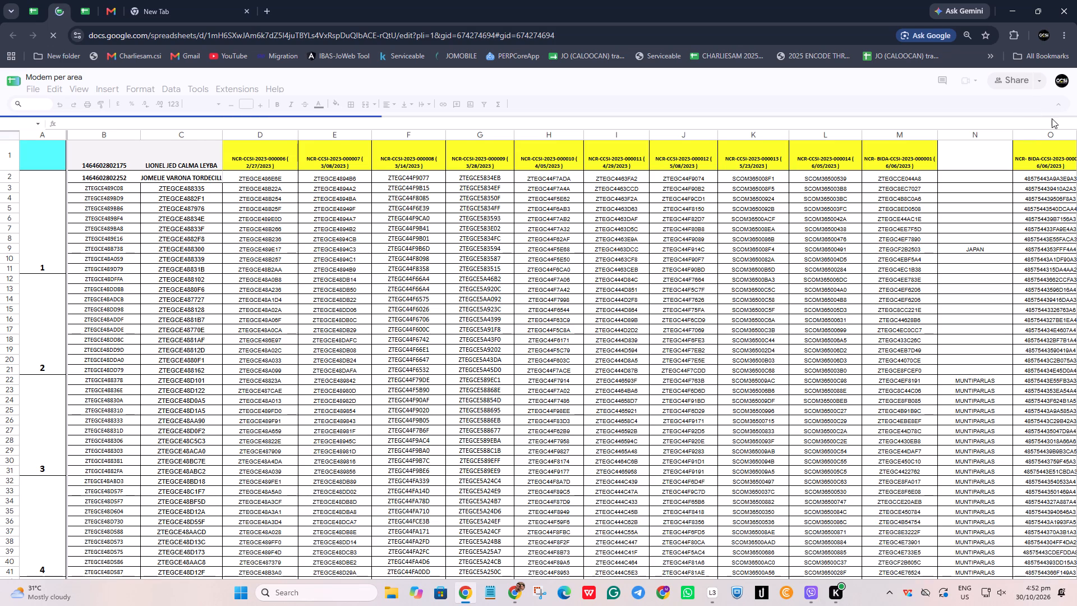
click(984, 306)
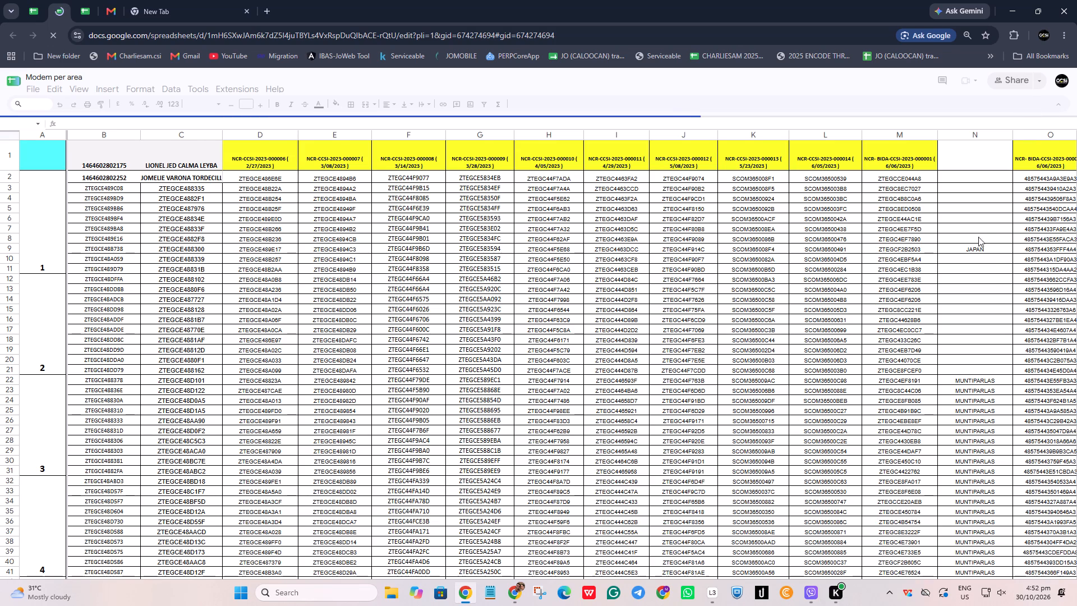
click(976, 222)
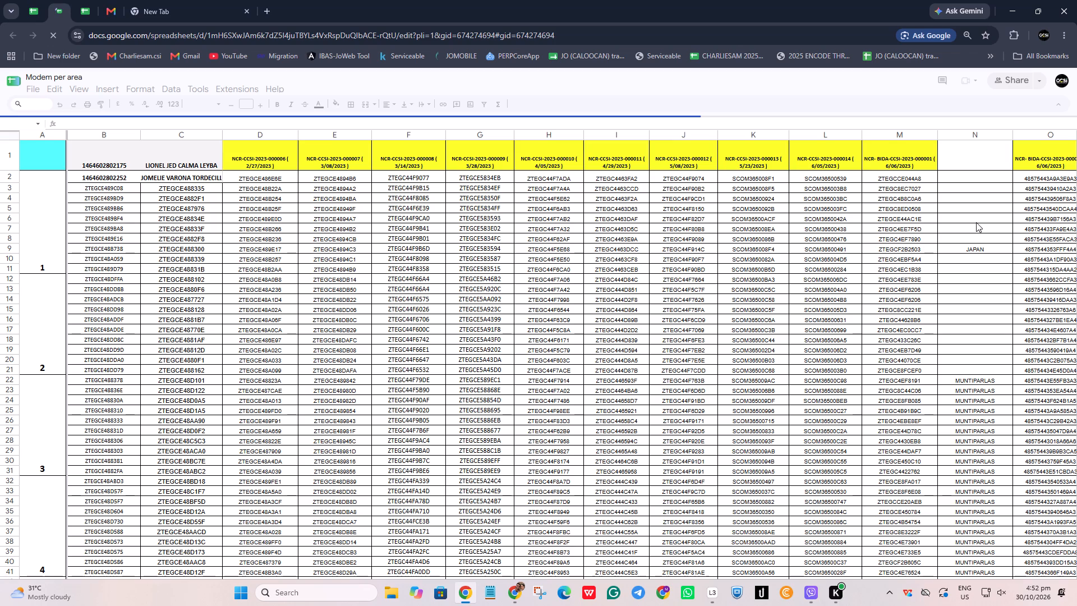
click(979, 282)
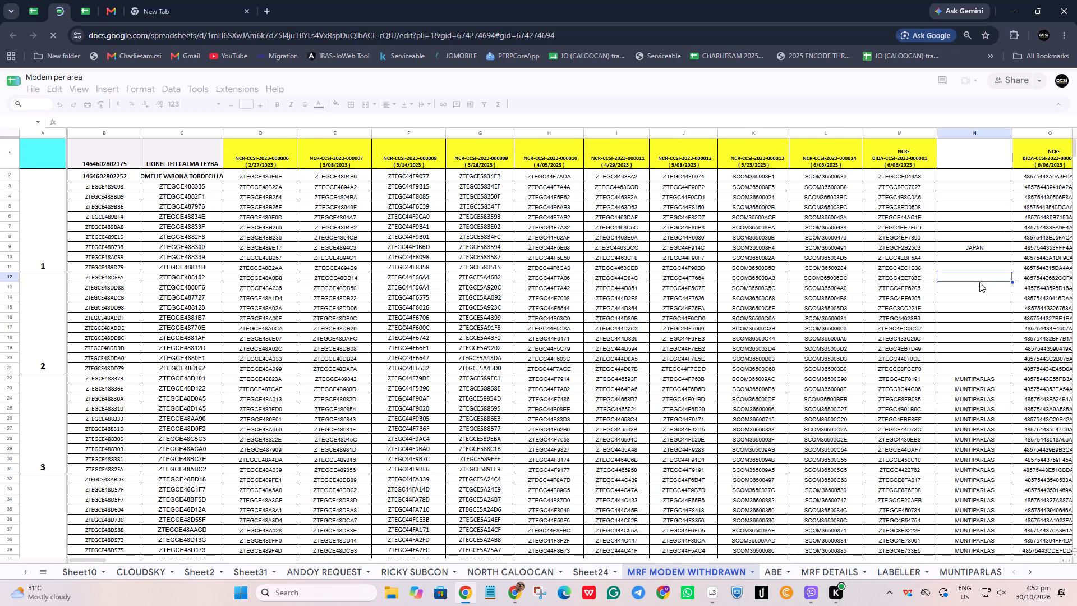
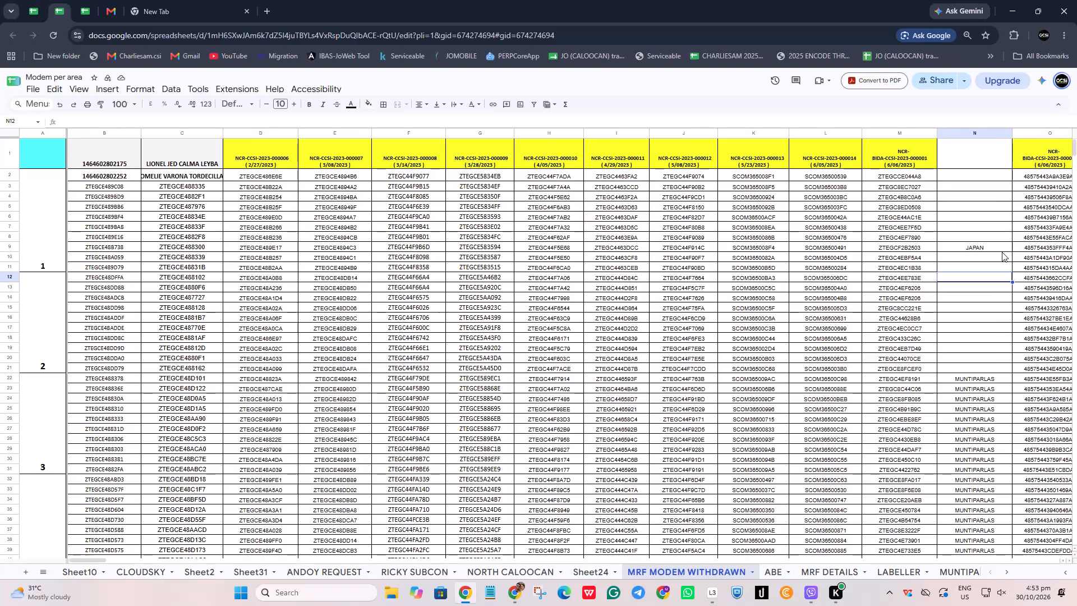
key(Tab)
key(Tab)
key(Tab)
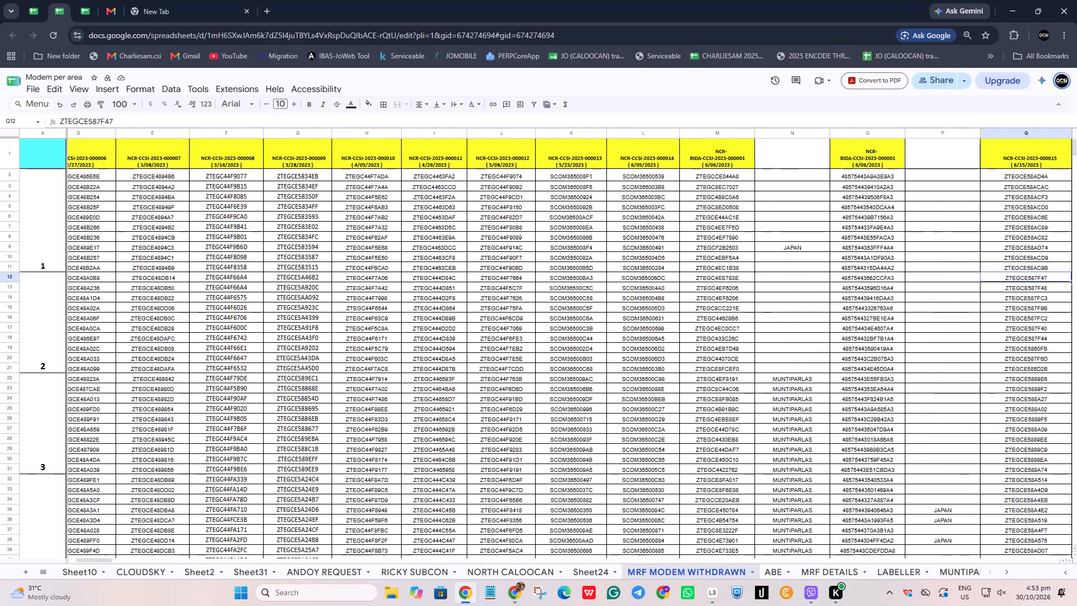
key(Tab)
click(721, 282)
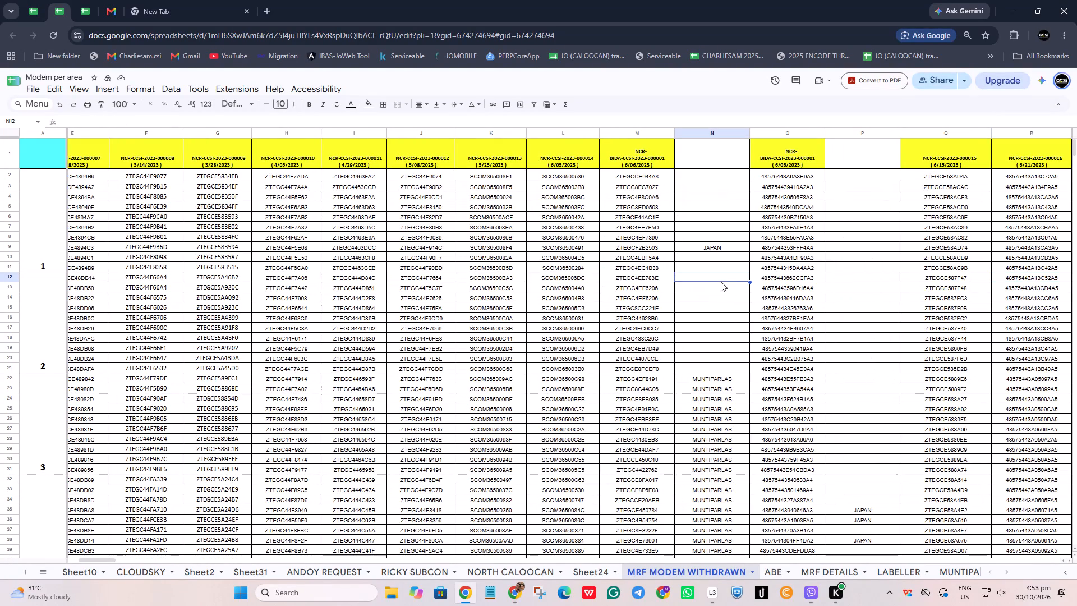
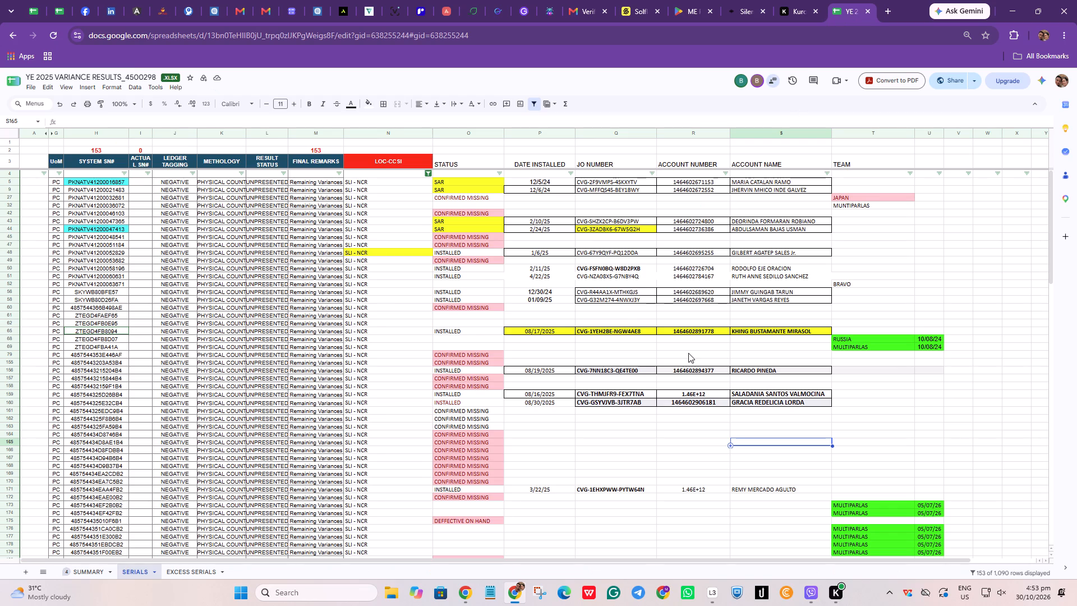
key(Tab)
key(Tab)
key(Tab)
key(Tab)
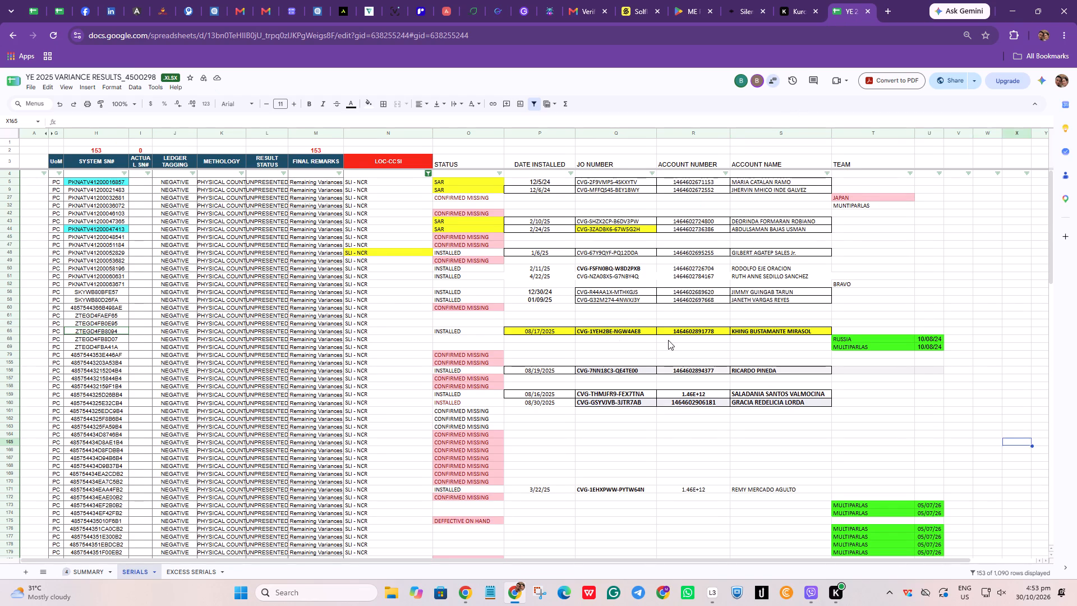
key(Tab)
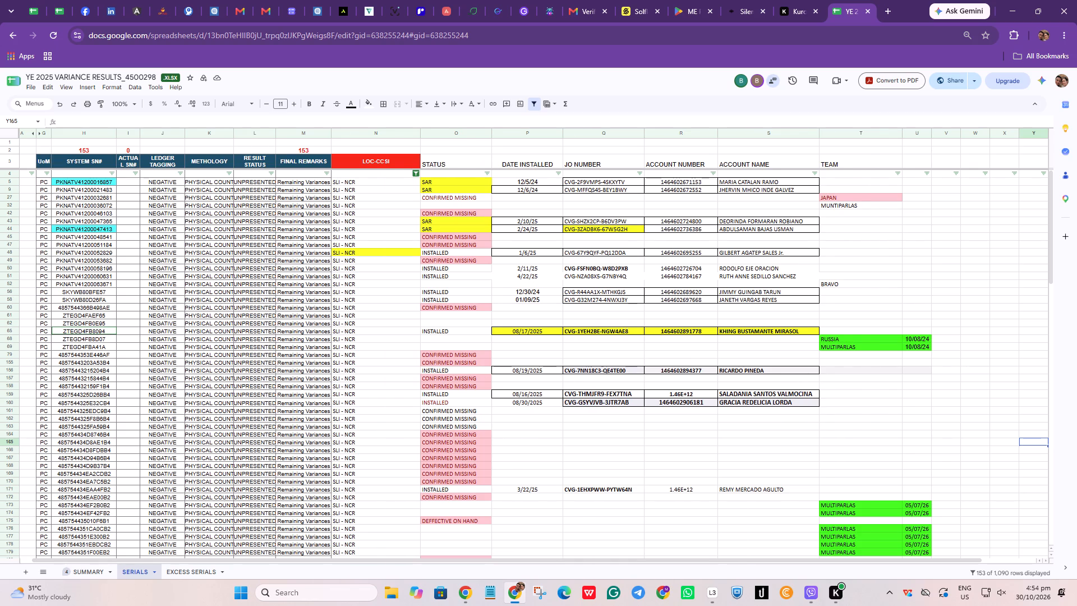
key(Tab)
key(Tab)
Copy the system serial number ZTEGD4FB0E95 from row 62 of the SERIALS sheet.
click(725, 322)
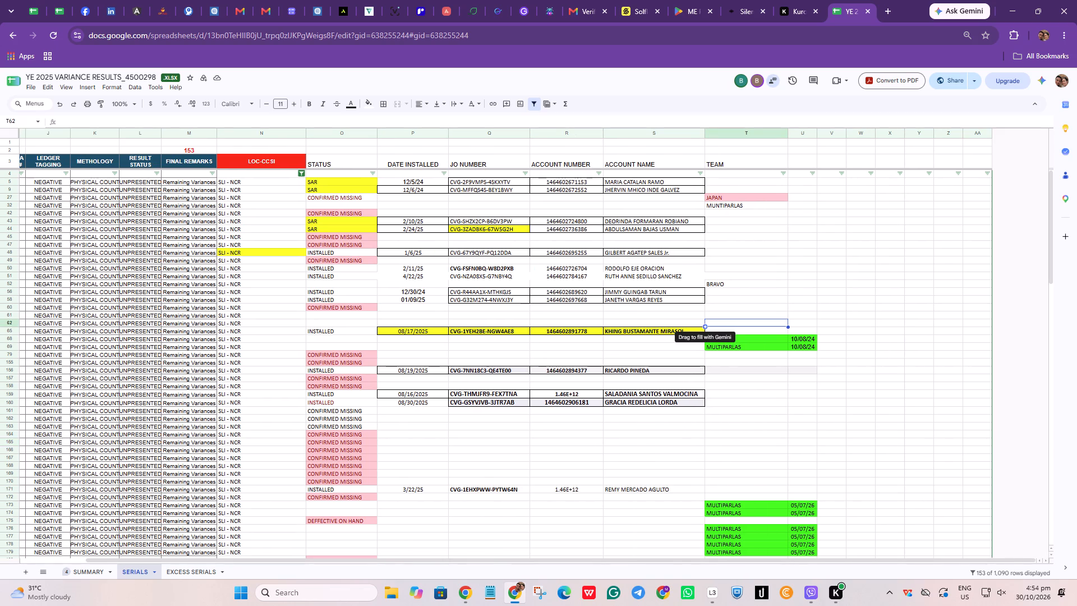
key(Left)
key(Left)
key(Left)
key(Left)
key(Left)
key(Left)
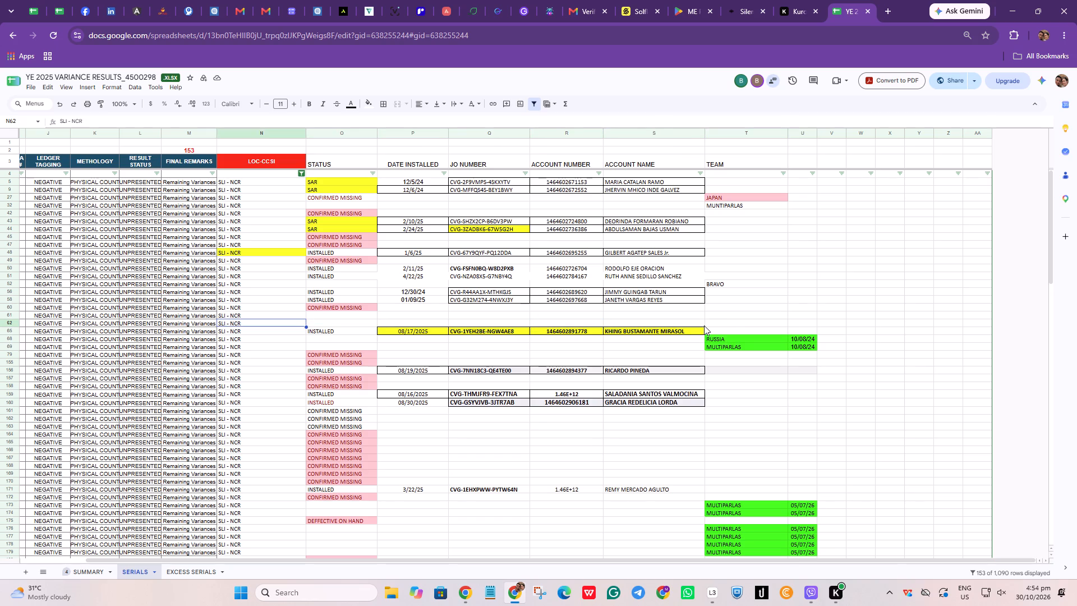
key(Left)
key(Left)
key(Left)
key(Left)
key(Left)
key(Left)
key(ctrl+c)
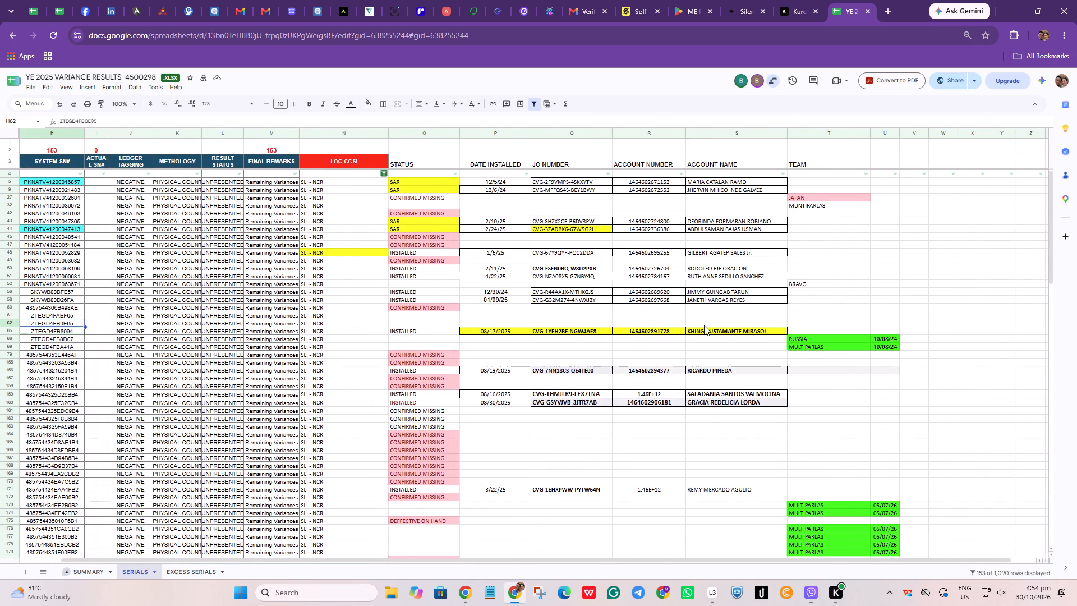
Switch to the Modem per area file and search the MRF MODEM WITHDRAWN sheet for the copied serial to find its team.
key(Tab)
key(Tab)
key(Tab)
key(Tab)
key(Tab)
key(Tab)
key(Tab)
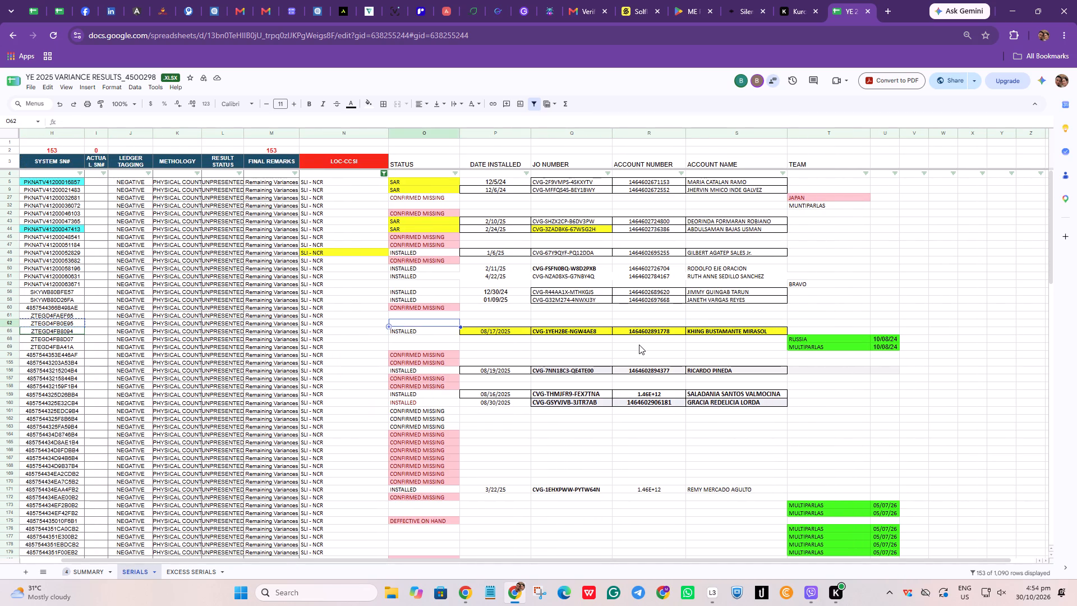
key(Tab)
key(alt+Tab)
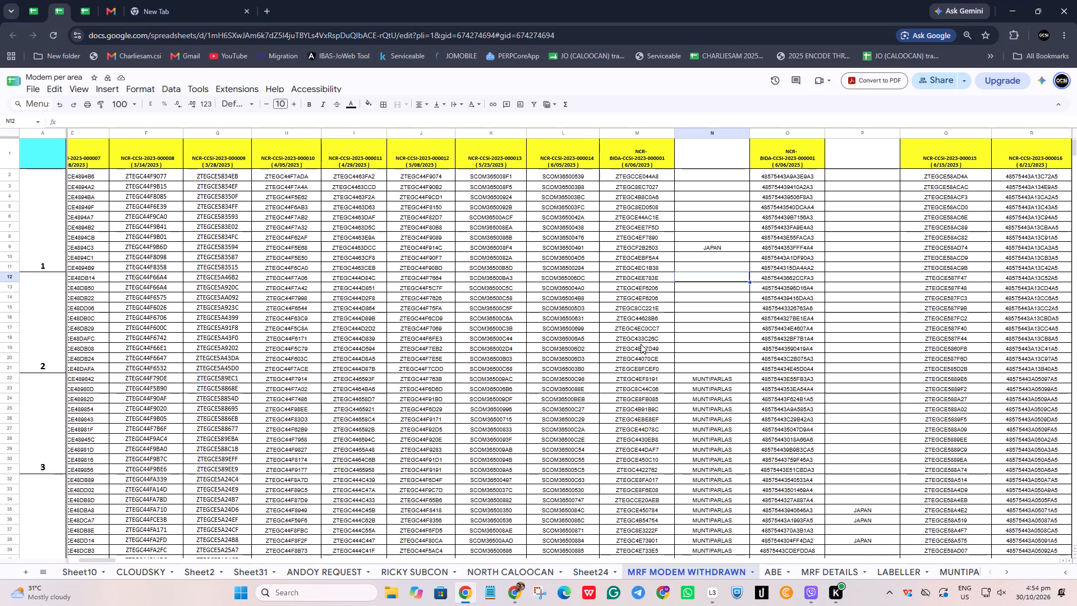
key(ctrl+f)
key(ctrl+v)
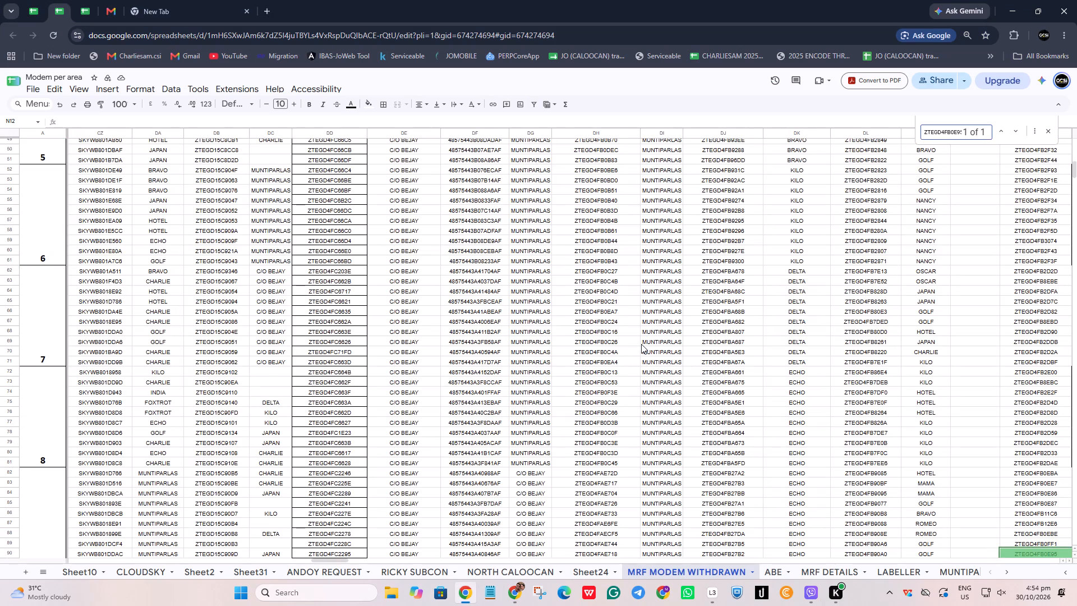
scroll(940, 383, down, 2)
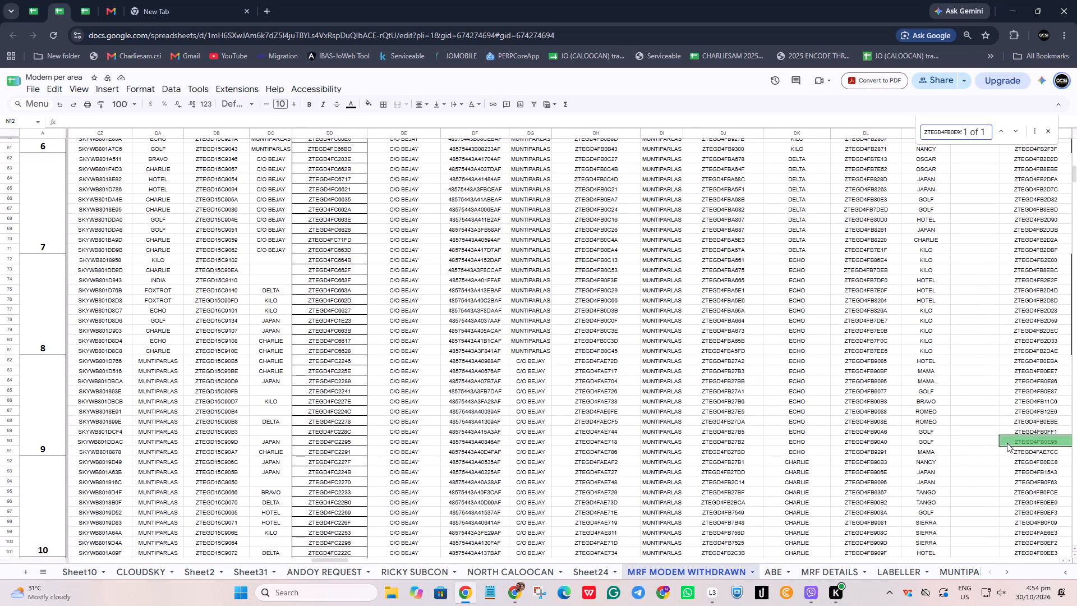
click(1007, 442)
key(Tab)
key(Tab)
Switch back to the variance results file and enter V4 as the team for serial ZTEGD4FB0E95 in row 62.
key(alt+Tab)
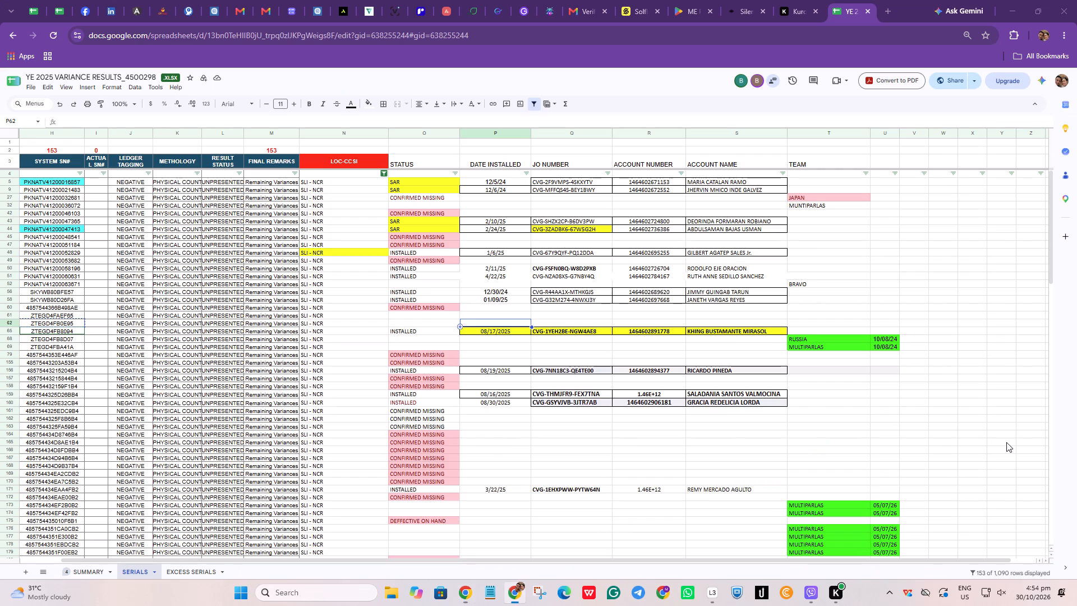
key(Tab)
key(Tab)
key(Tab)
key(Tab)
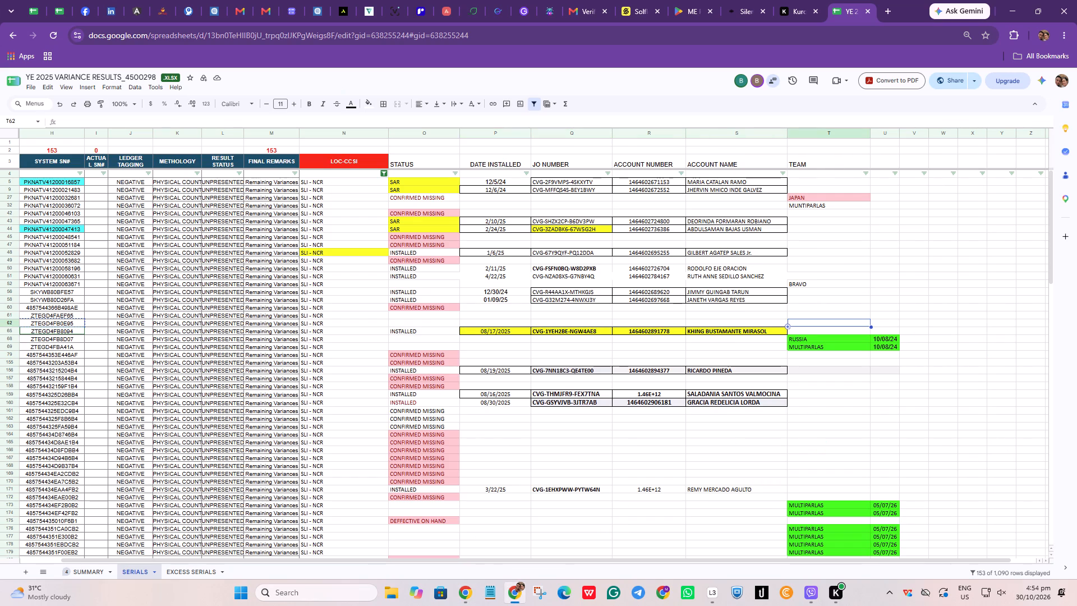
key(v)
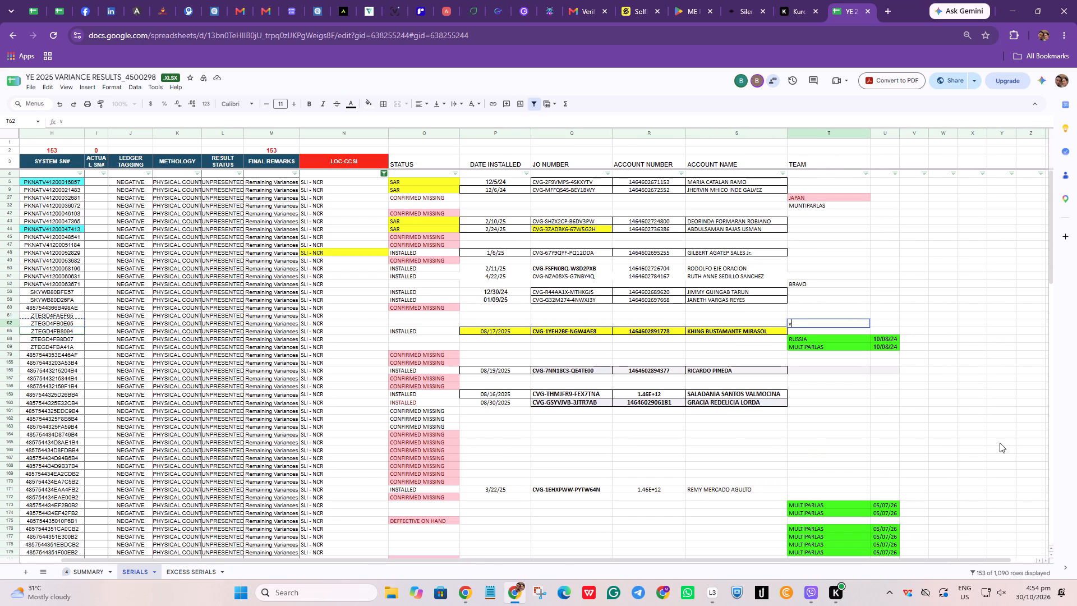
key(BackSpace)
text(V4)
key(Tab)
Check the team entry and the column header's withdrawal date for the found serial in the MRF MODEM WITHDRAWN sheet.
key(alt+Tab)
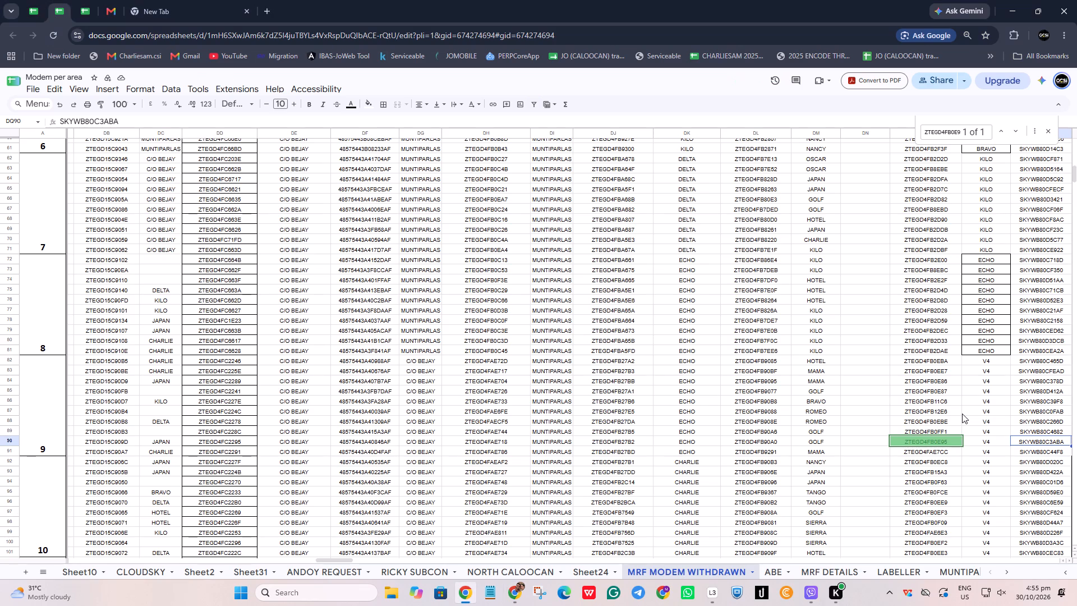
key(Left)
key(Left)
key(Right)
key(Right)
key(Left)
scroll(984, 307, up, 9)
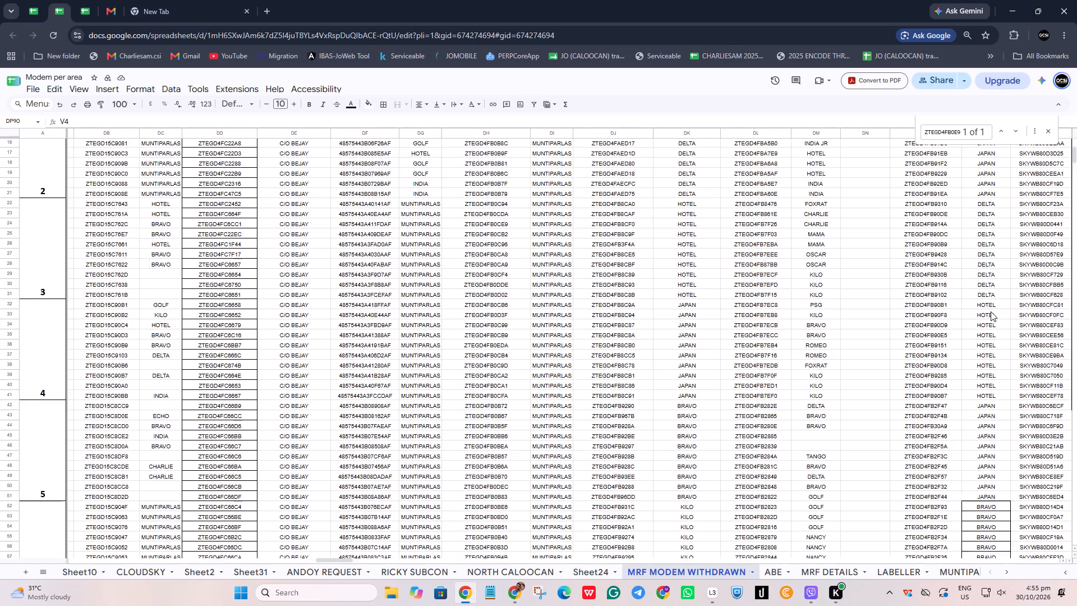
scroll(991, 311, up, 12)
key(alt+Tab)
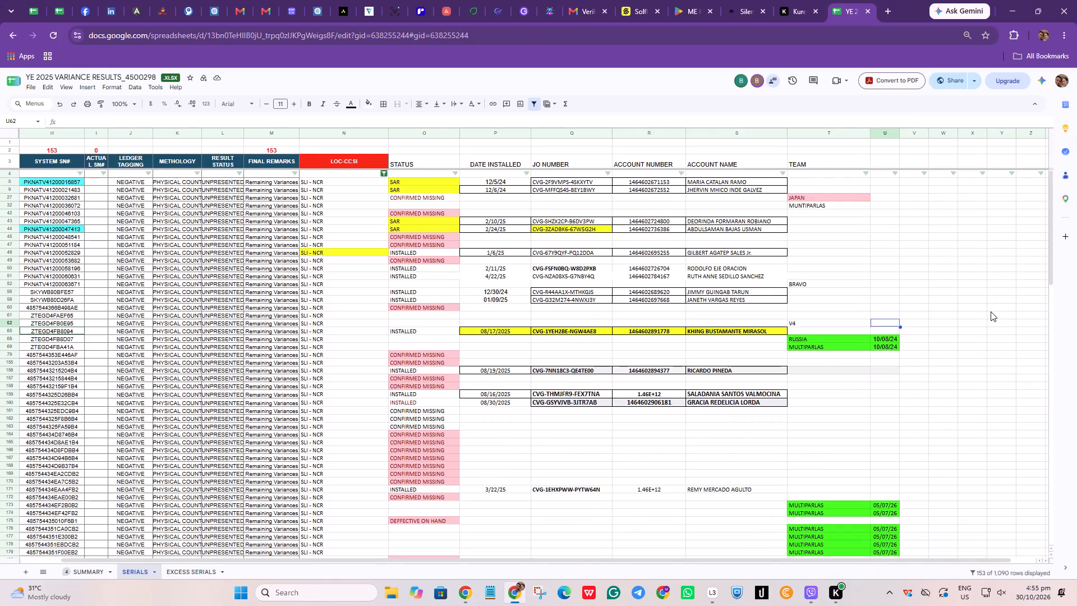
key(alt+Tab)
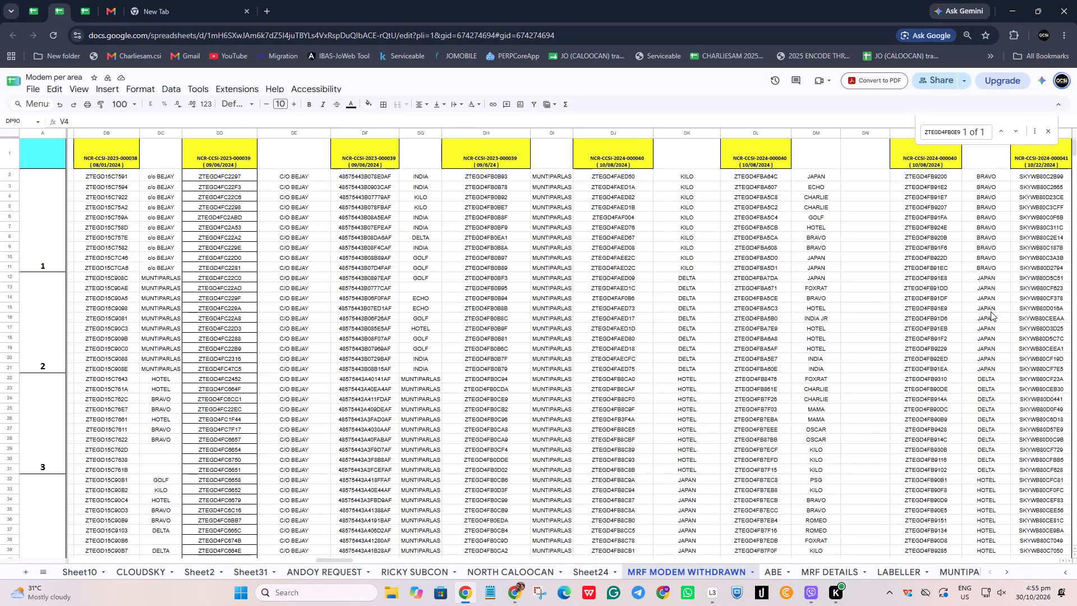
In the variance results file, copy the date 10/08/24 from the RUSSIA row into the date cell beside V4 in row 62.
key(alt+Tab)
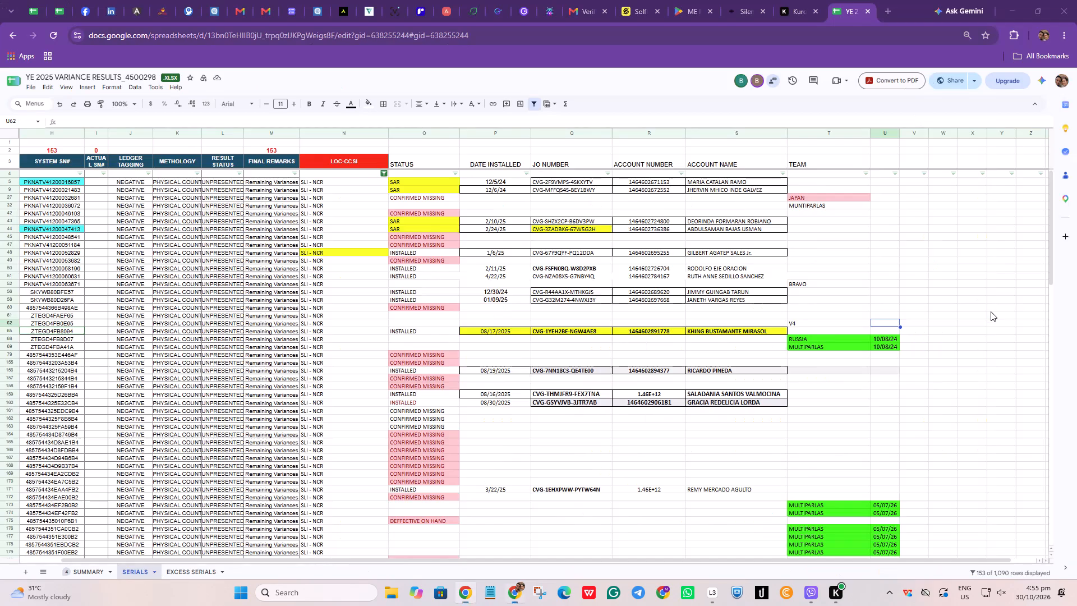
key(Down)
key(Down)
key(ctrl+c)
key(Up)
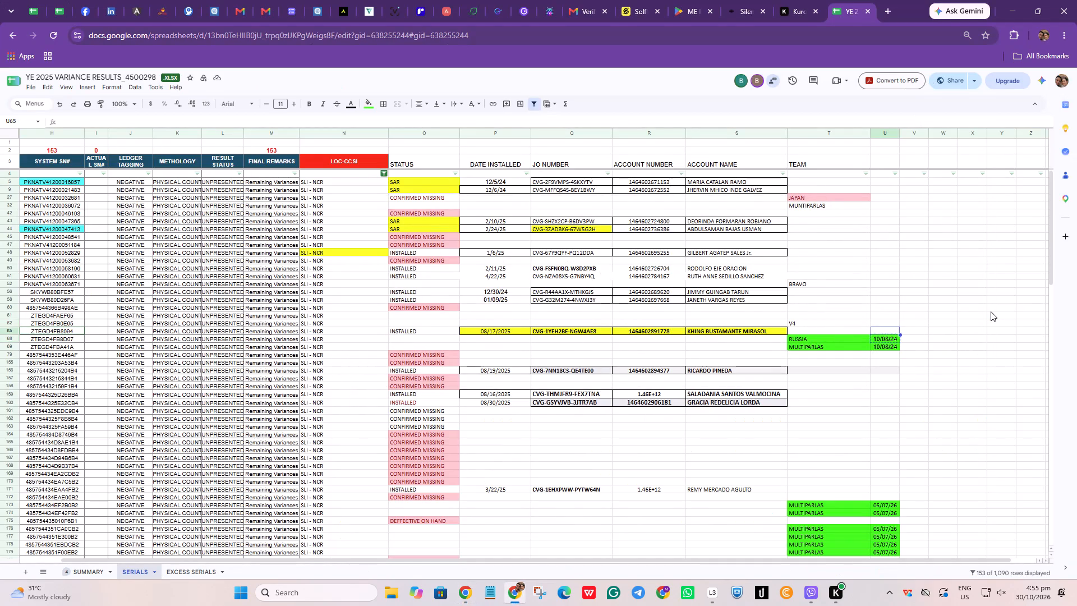
key(Up)
key(ctrl+v)
Fill the V4 team cell and its date cell in row 62 with bright green.
key(Left)
key(Left)
key(Right)
key(shift+Right)
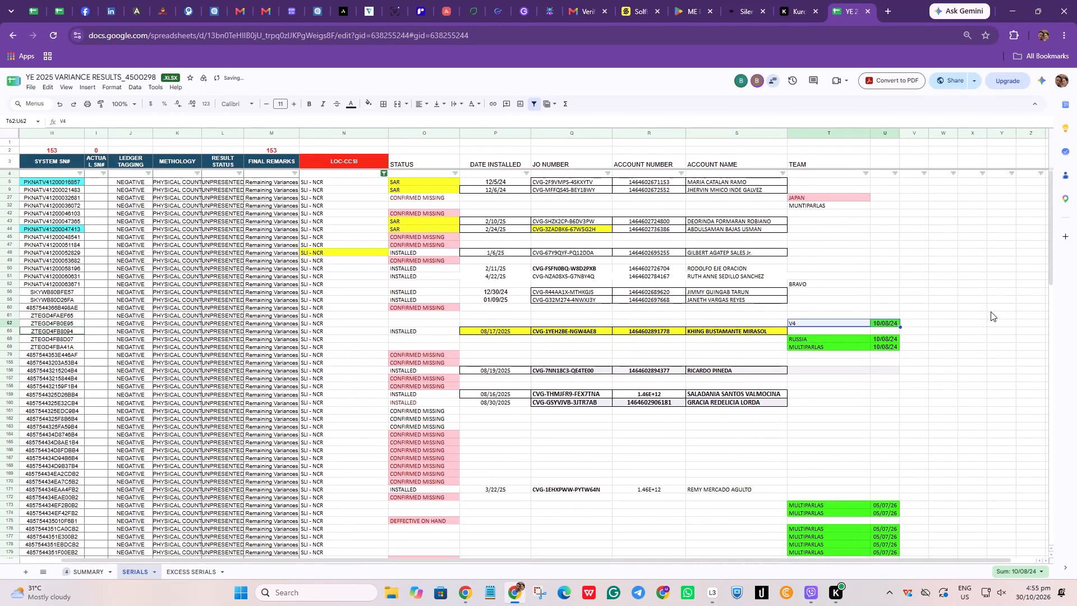
click(367, 99)
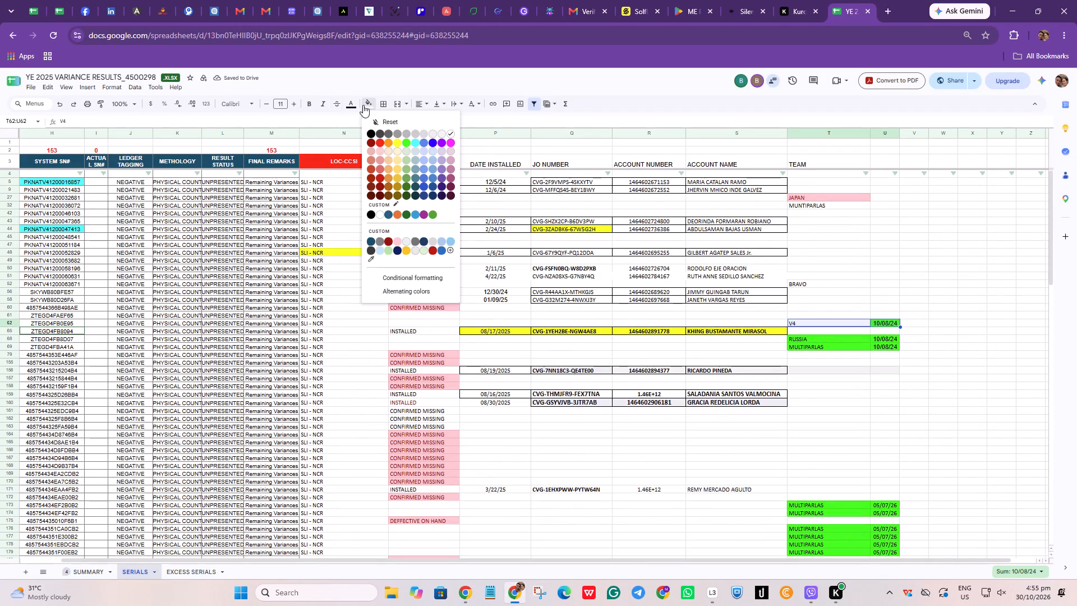
click(407, 144)
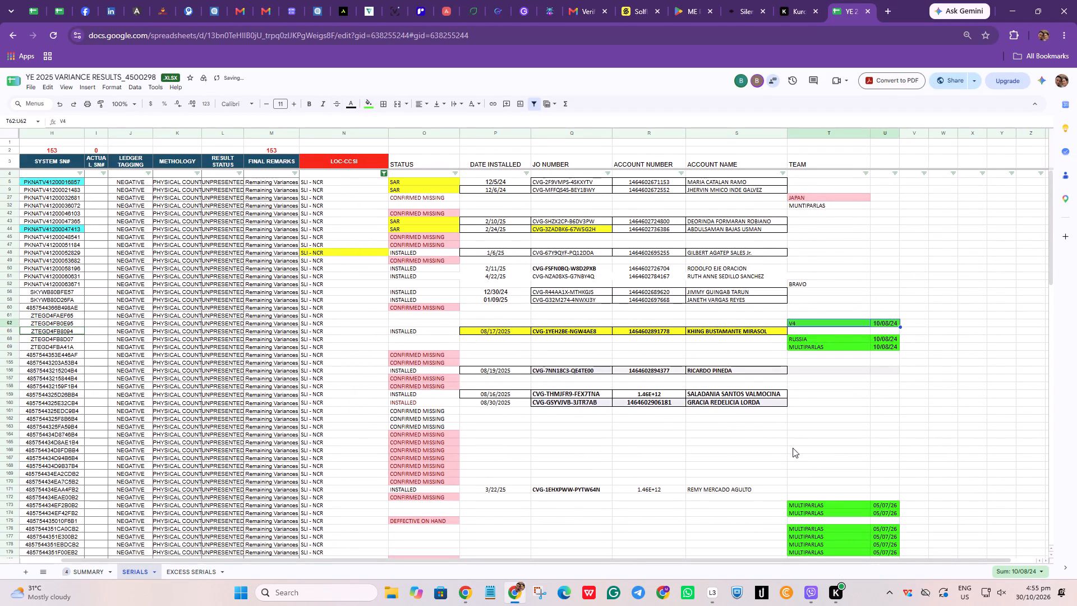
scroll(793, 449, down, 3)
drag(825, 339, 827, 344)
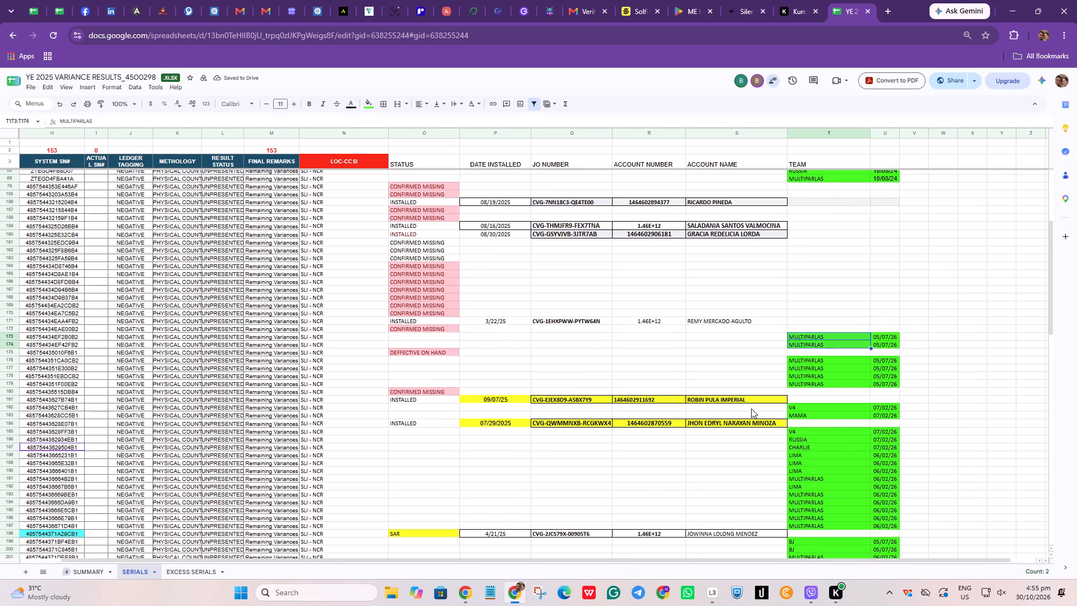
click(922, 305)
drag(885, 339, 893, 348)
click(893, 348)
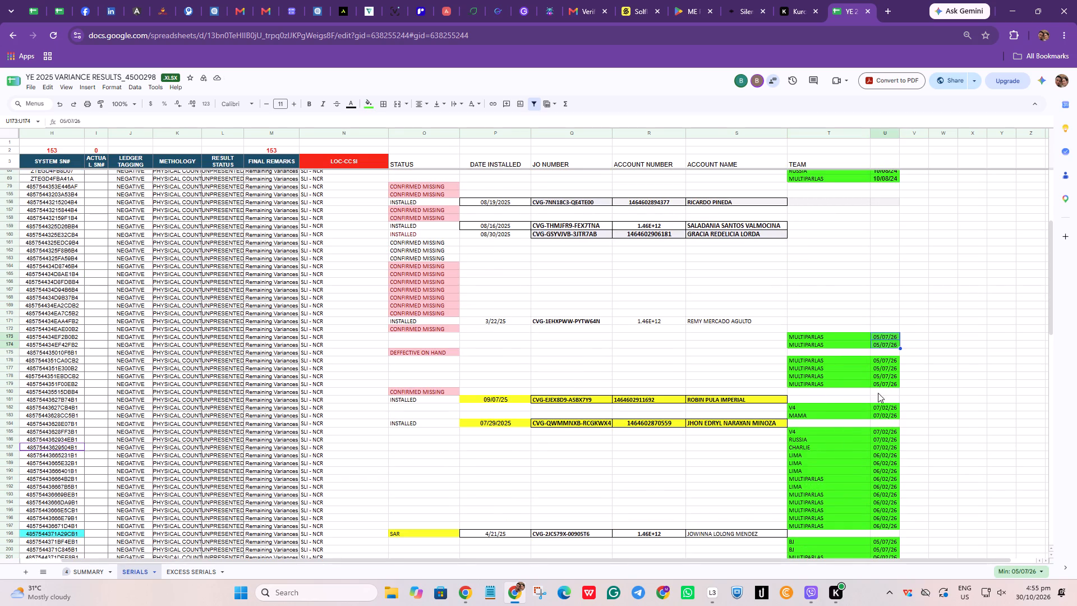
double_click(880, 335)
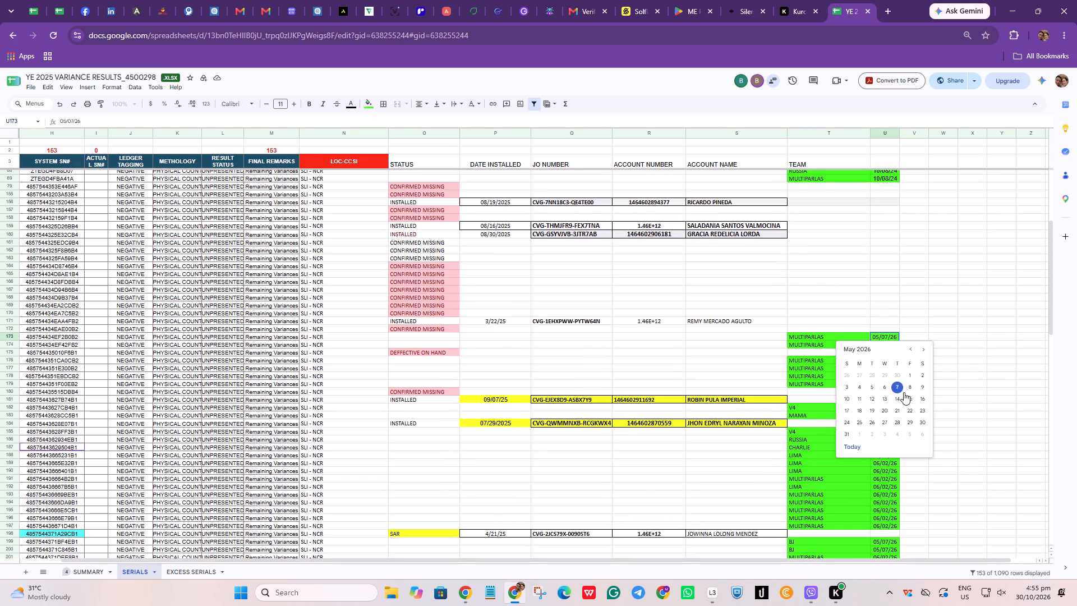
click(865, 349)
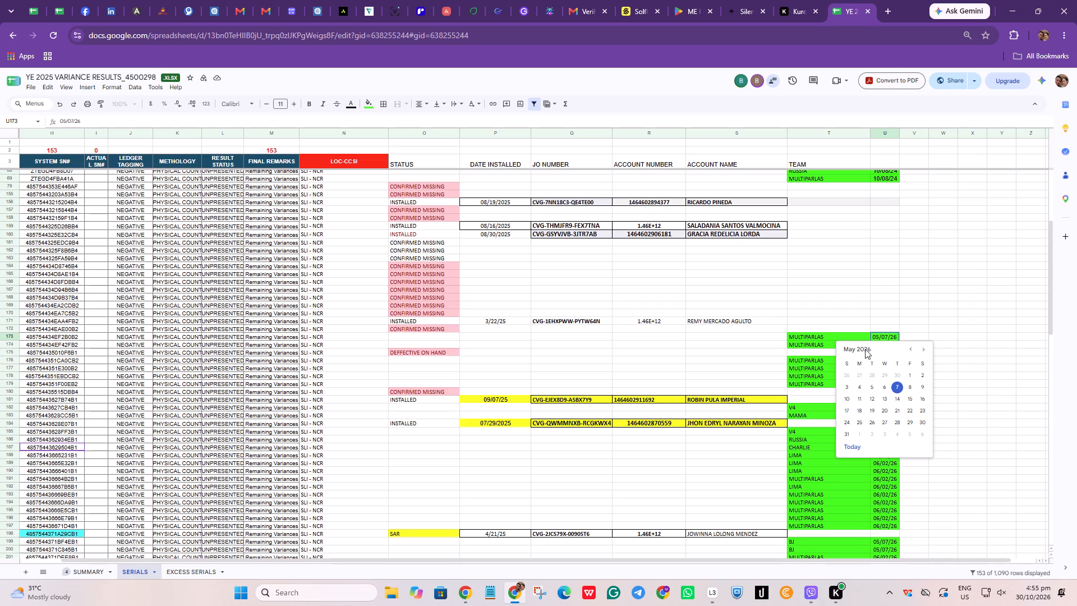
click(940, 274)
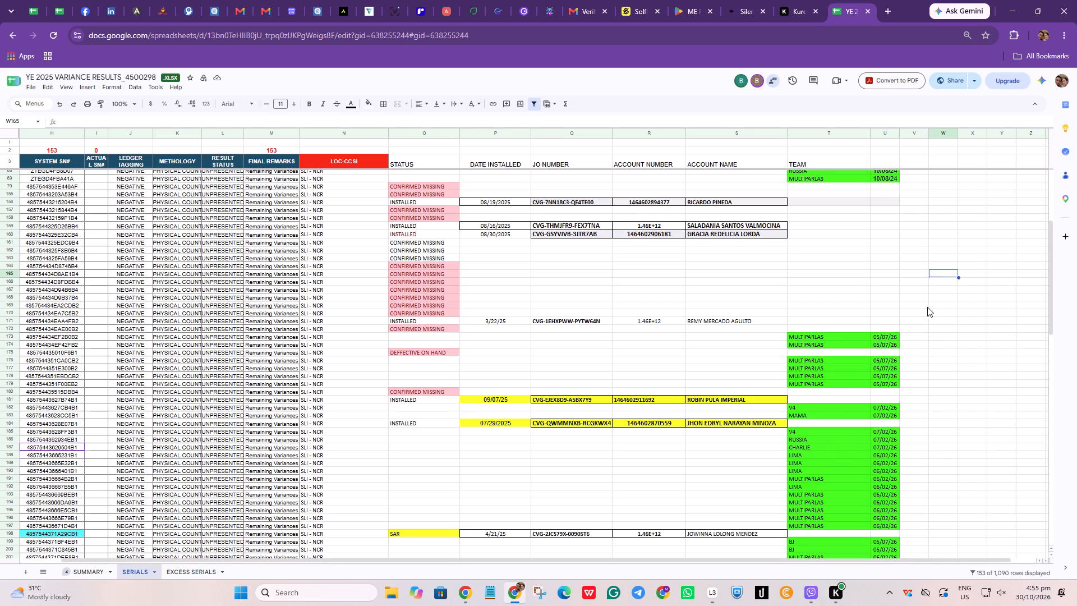
Set the date of the MULTIPARLAS entry in row 173 to 05/07/25.
double_click(884, 334)
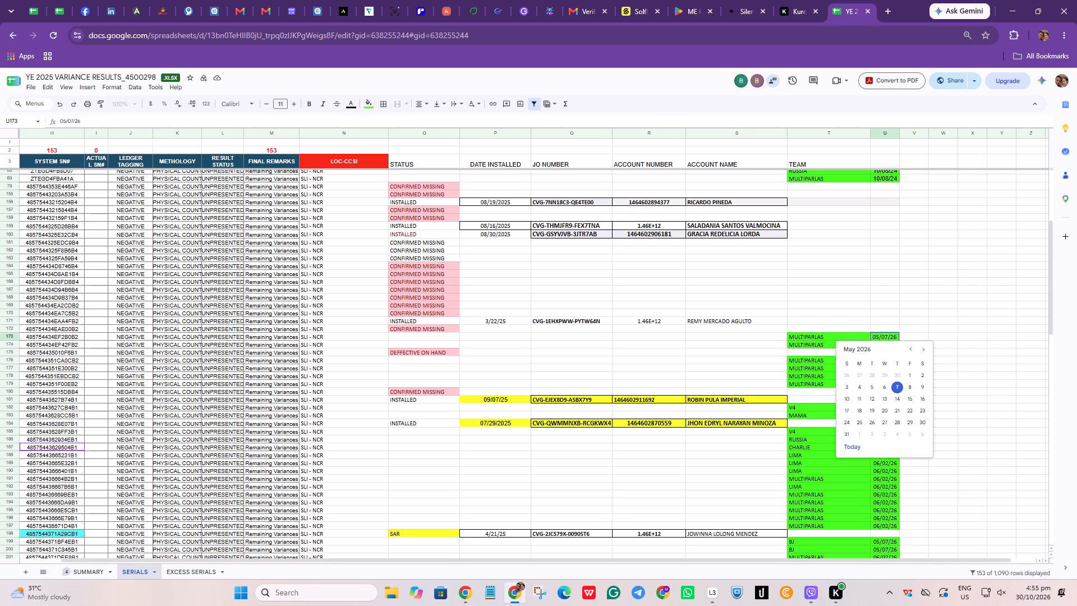
key(BackSpace)
key(5)
key(Return)
Copy the 05/07/25 date from row 173 into the date cells of the MULTIPARLAS rows 174 and 176 to 179.
key(Up)
key(ctrl+c)
key(Down)
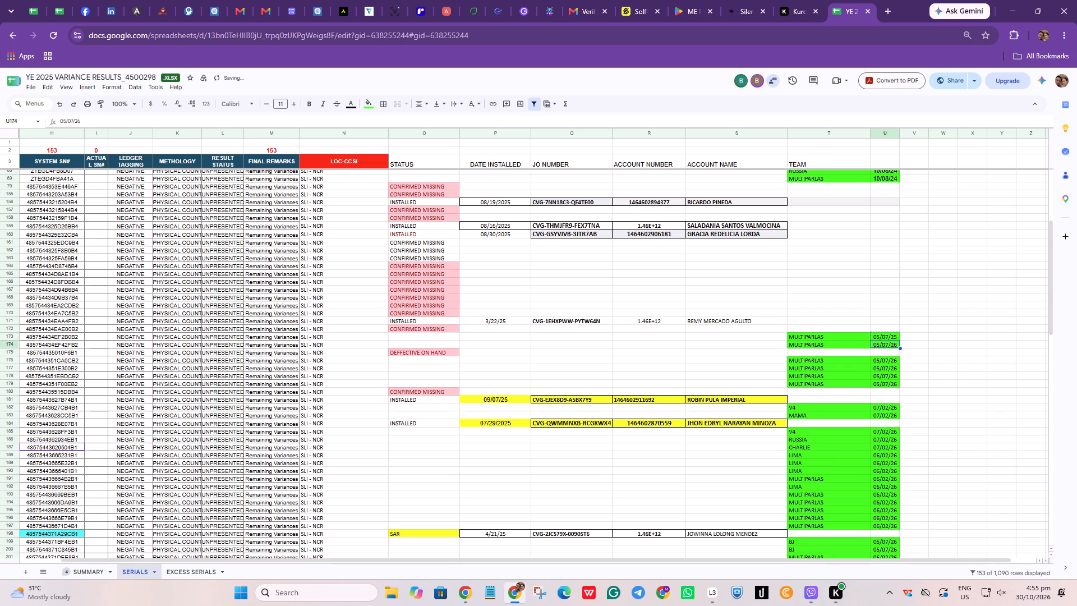
key(ctrl+v)
key(Down)
key(Down)
key(ctrl+v)
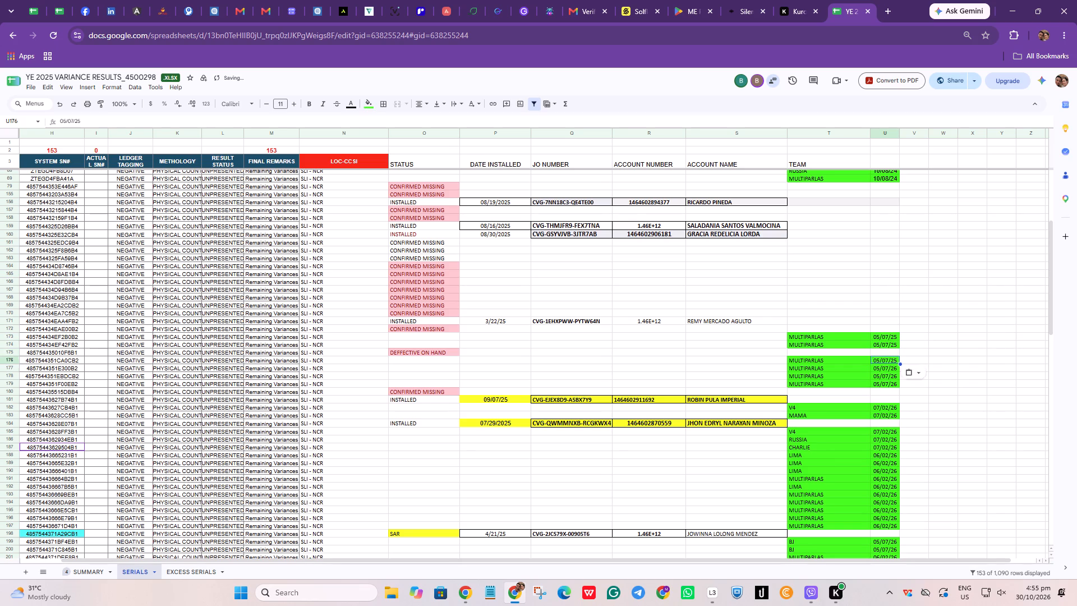
key(Down)
key(ctrl+v)
key(Down)
key(ctrl+v)
key(Down)
key(ctrl+v)
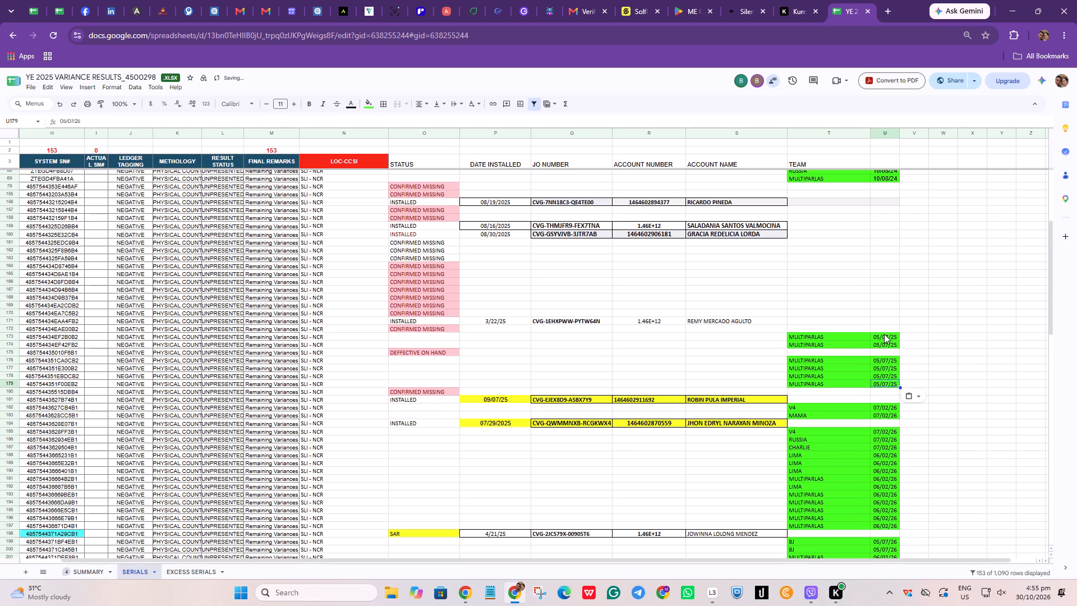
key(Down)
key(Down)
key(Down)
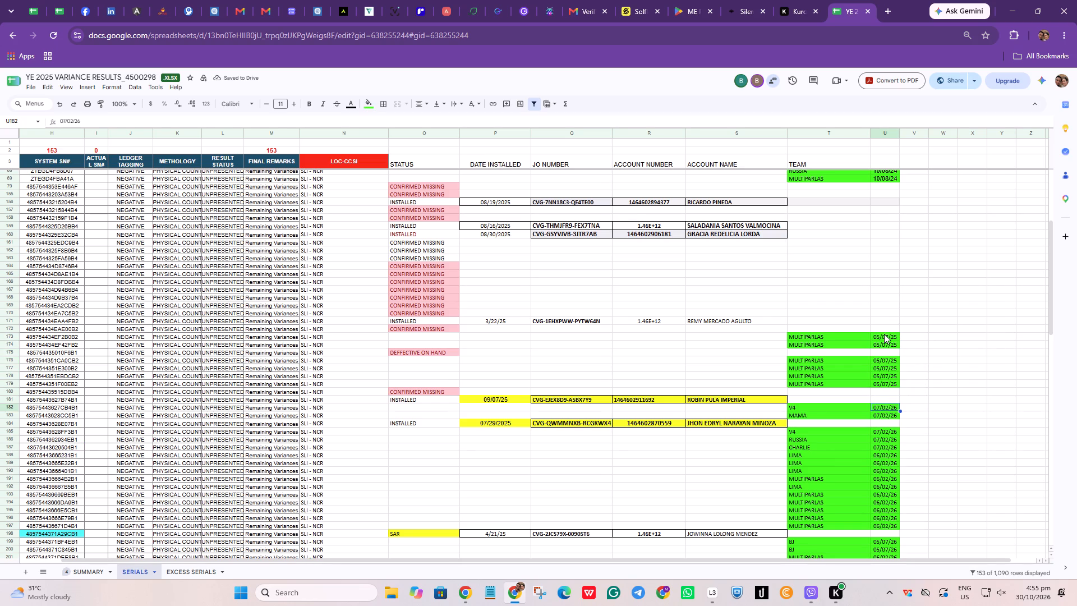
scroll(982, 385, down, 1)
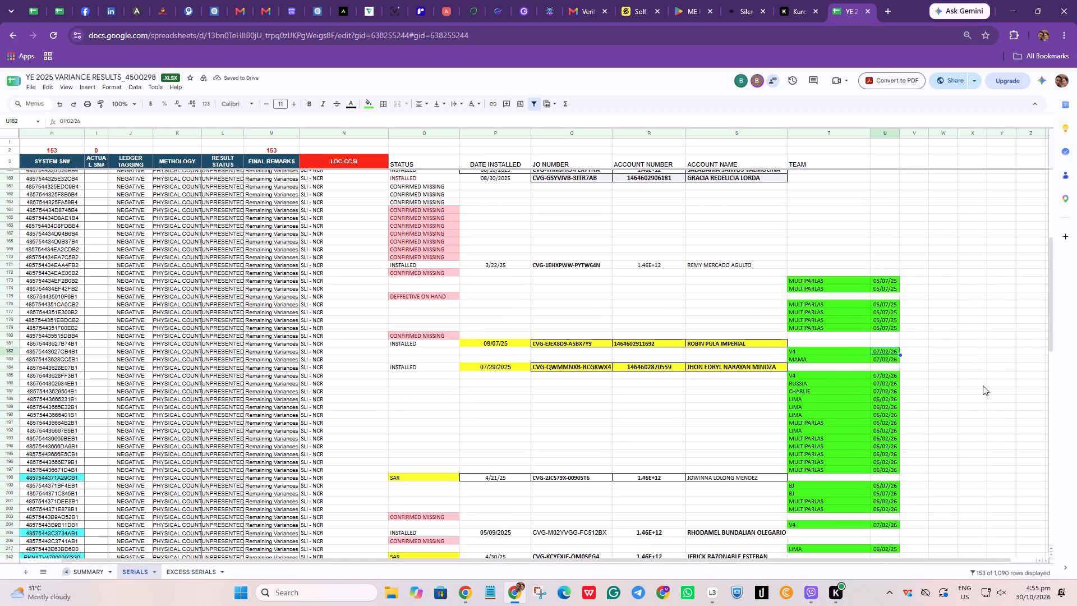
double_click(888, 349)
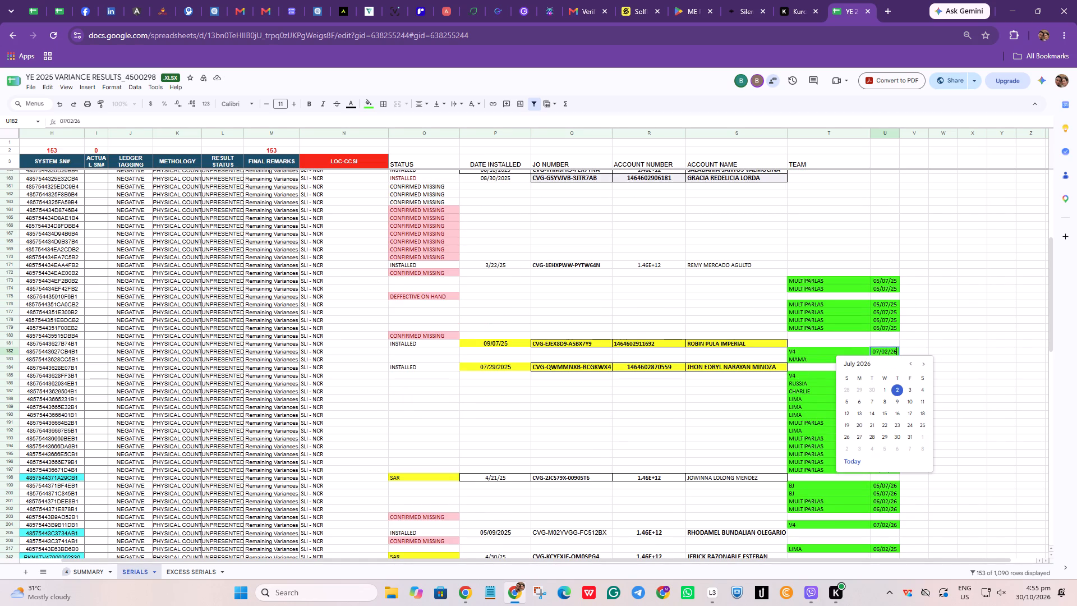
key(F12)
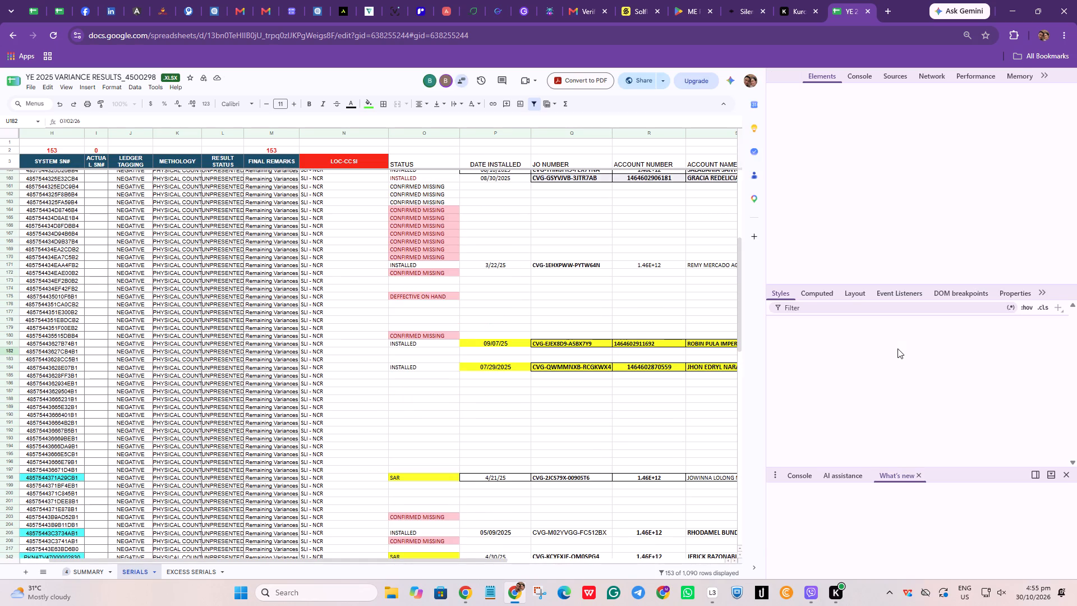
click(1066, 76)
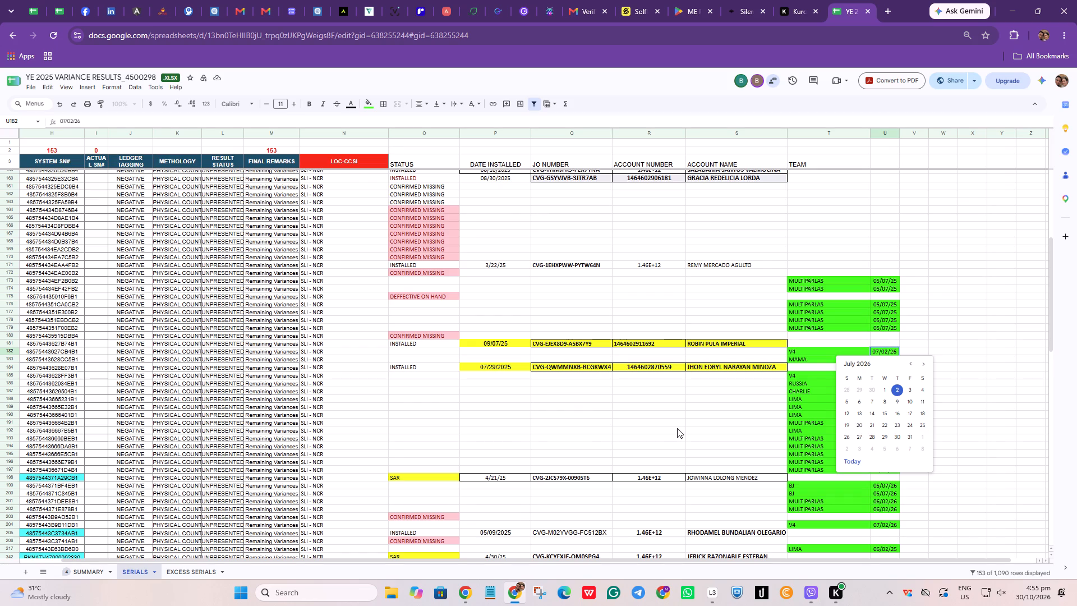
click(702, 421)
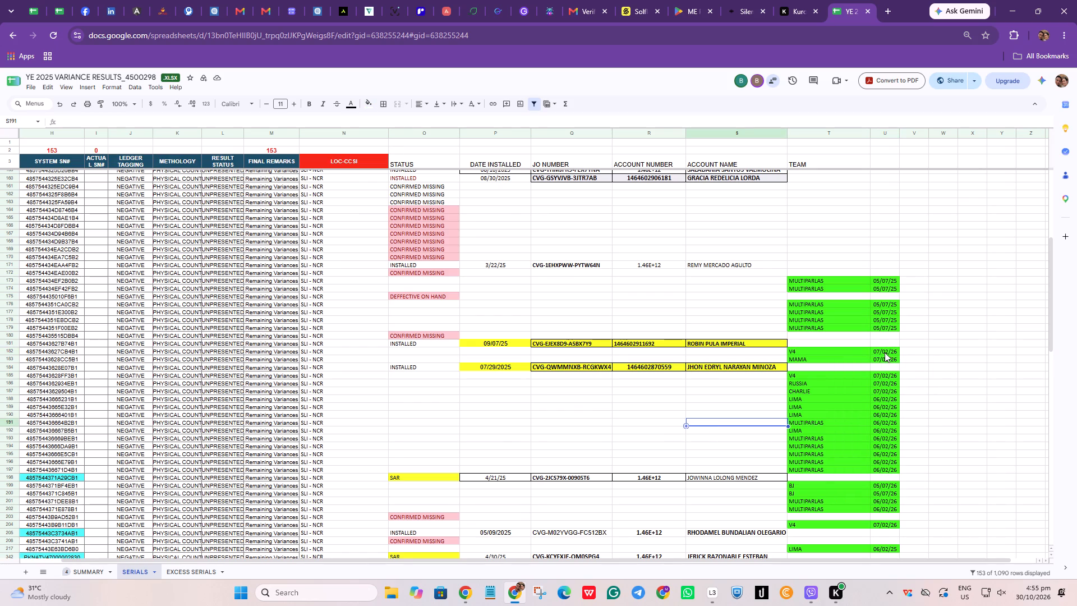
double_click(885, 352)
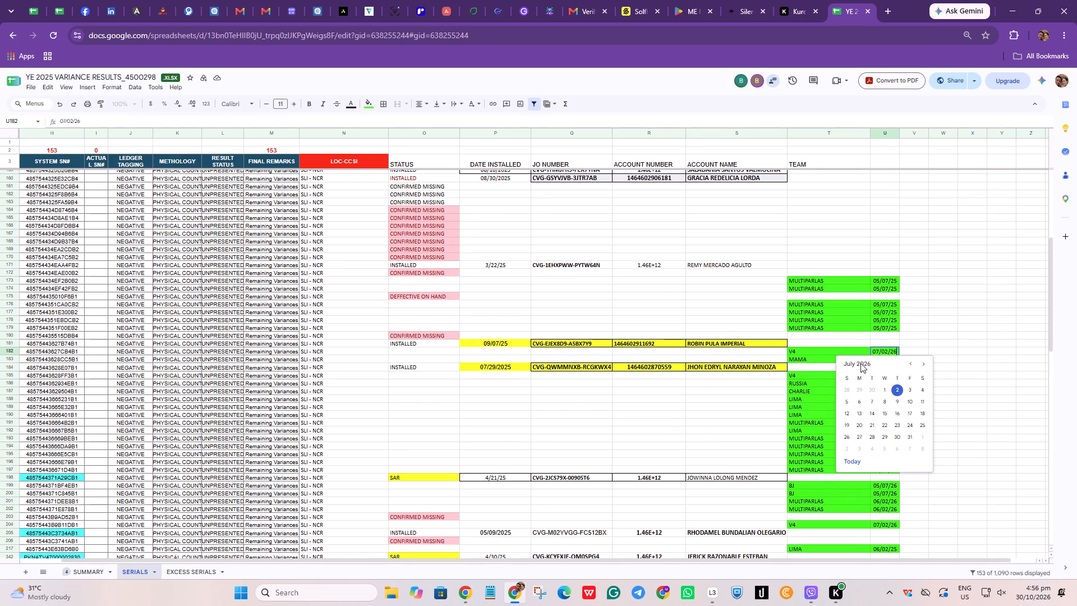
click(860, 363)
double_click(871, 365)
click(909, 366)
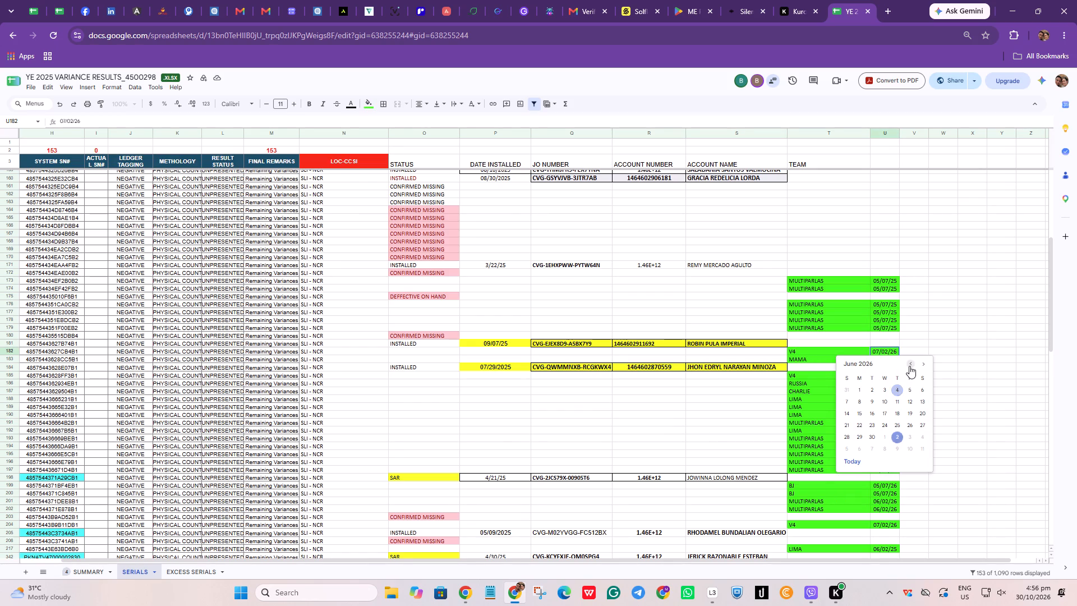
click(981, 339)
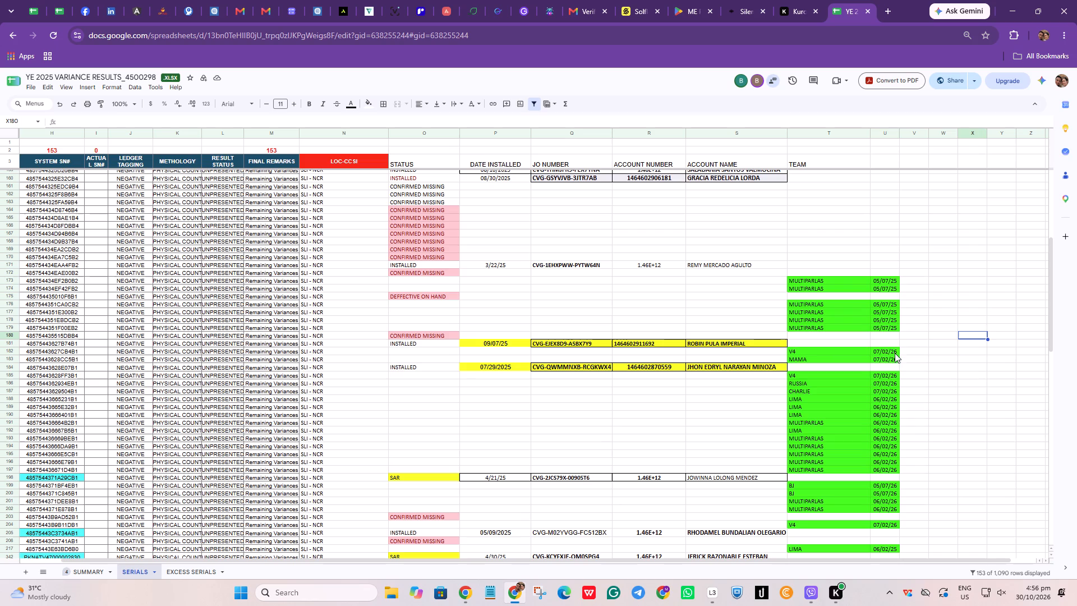
Set the date of the V4 entry in row 182 to 07/02/25.
double_click(882, 352)
double_click(882, 352)
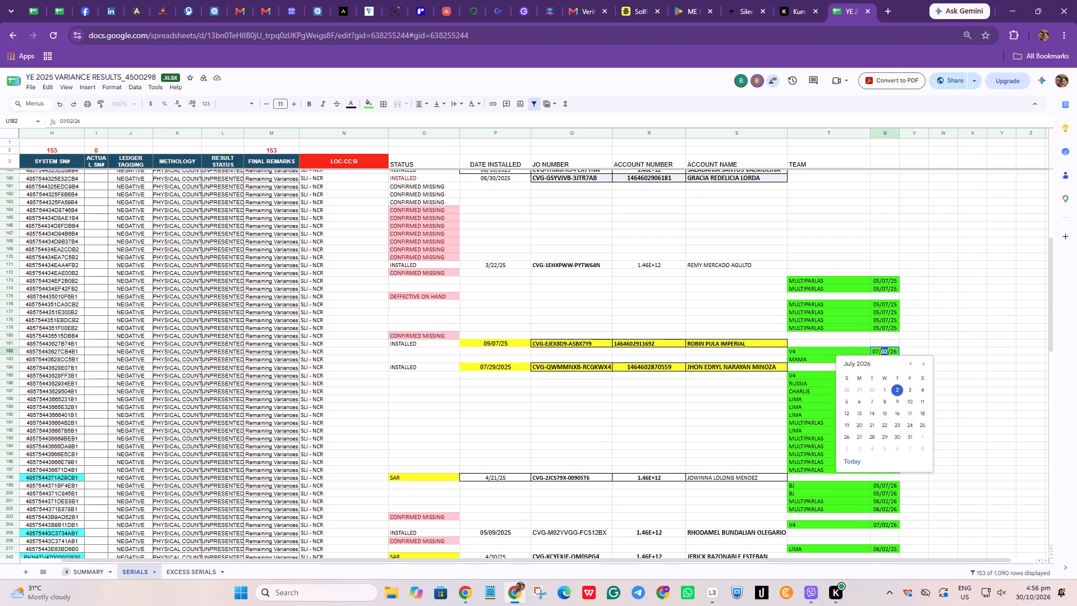
key(Right)
key(Right)
key(Right)
key(Right)
key(BackSpace)
key(5)
key(Return)
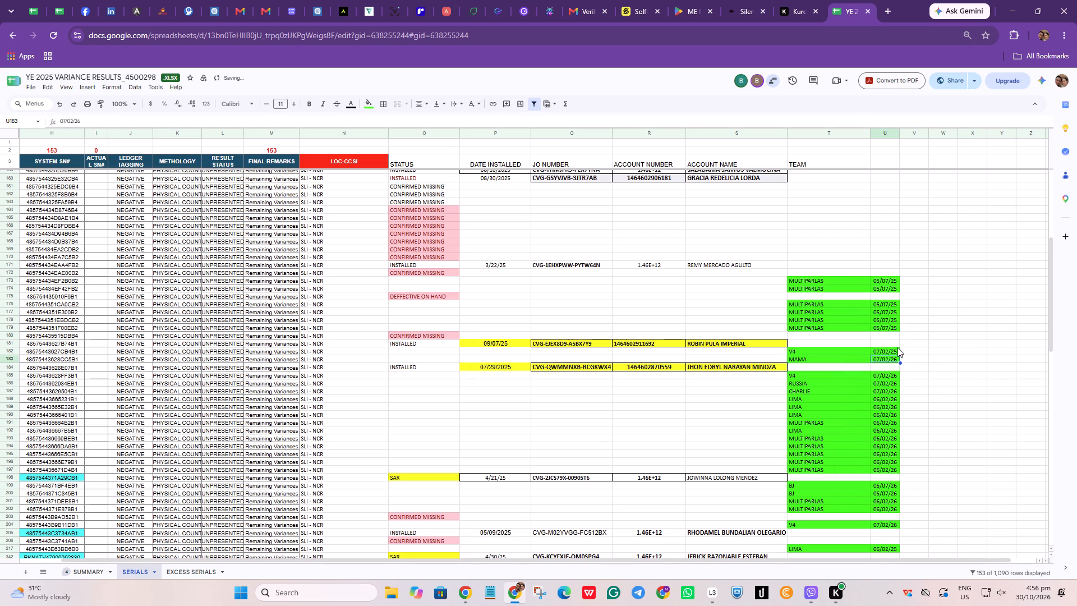
Copy the 07/02/25 date from row 182 into the date cells of MAMA in row 183 and V4 in row 185.
key(Up)
key(ctrl+c)
key(Down)
key(ctrl+v)
key(Down)
key(Down)
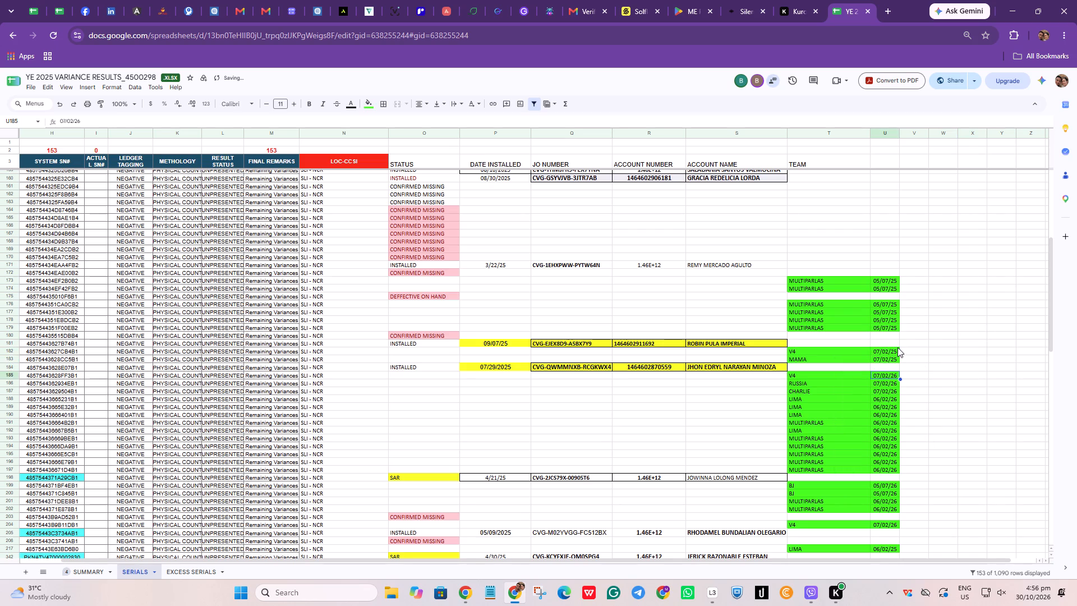
key(ctrl+v)
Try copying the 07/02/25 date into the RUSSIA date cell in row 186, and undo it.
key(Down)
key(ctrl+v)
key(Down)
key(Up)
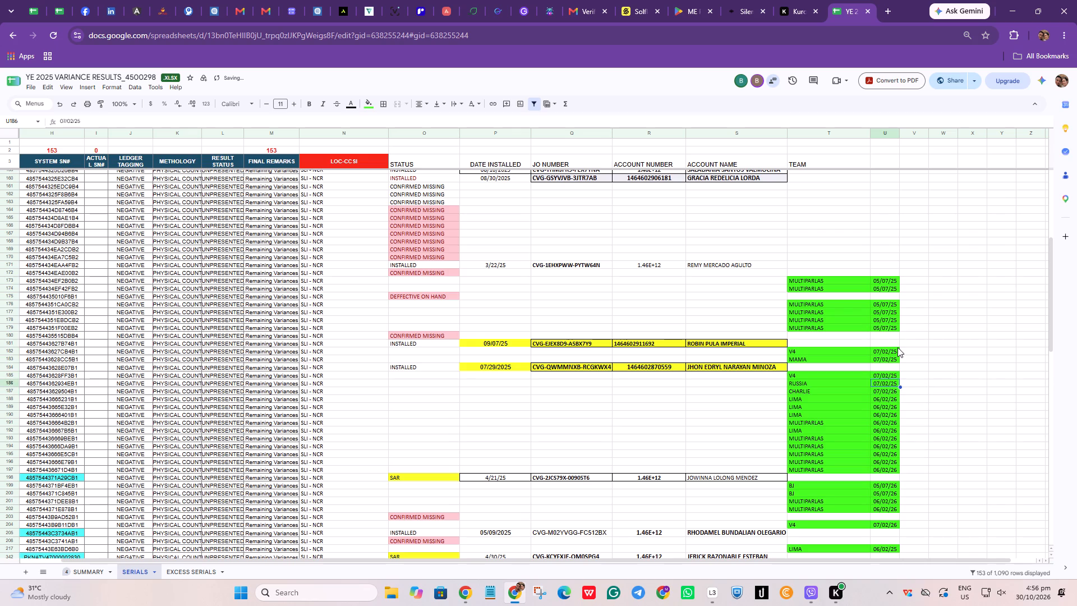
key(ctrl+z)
Paste the 07/02/25 date into the date cells of CHARLIE in row 187 and V4 in row 204.
key(Down)
key(ctrl+v)
key(Down)
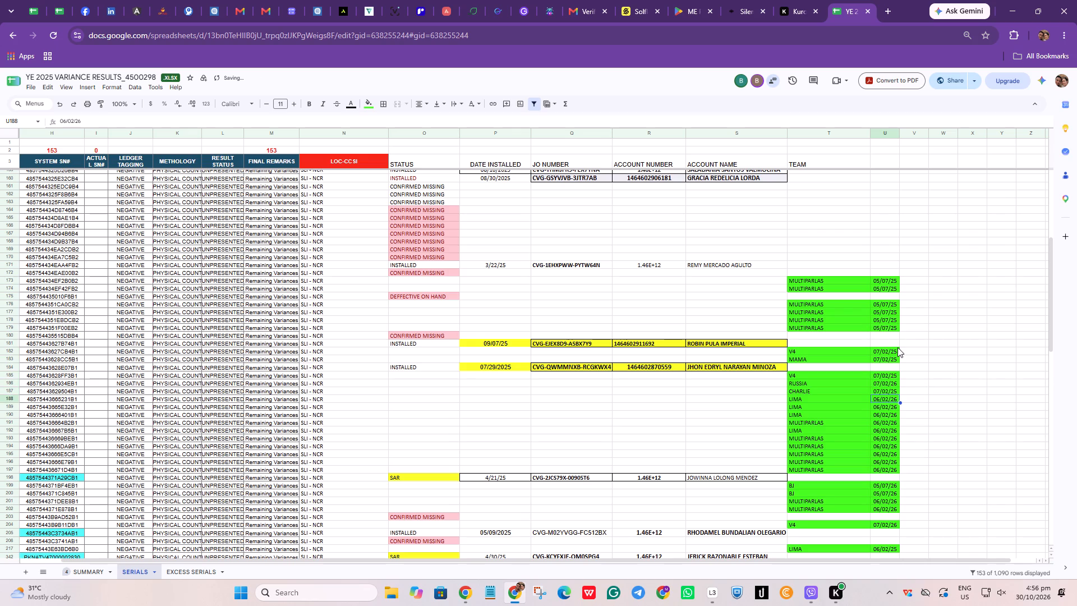
click(876, 526)
key(ctrl+v)
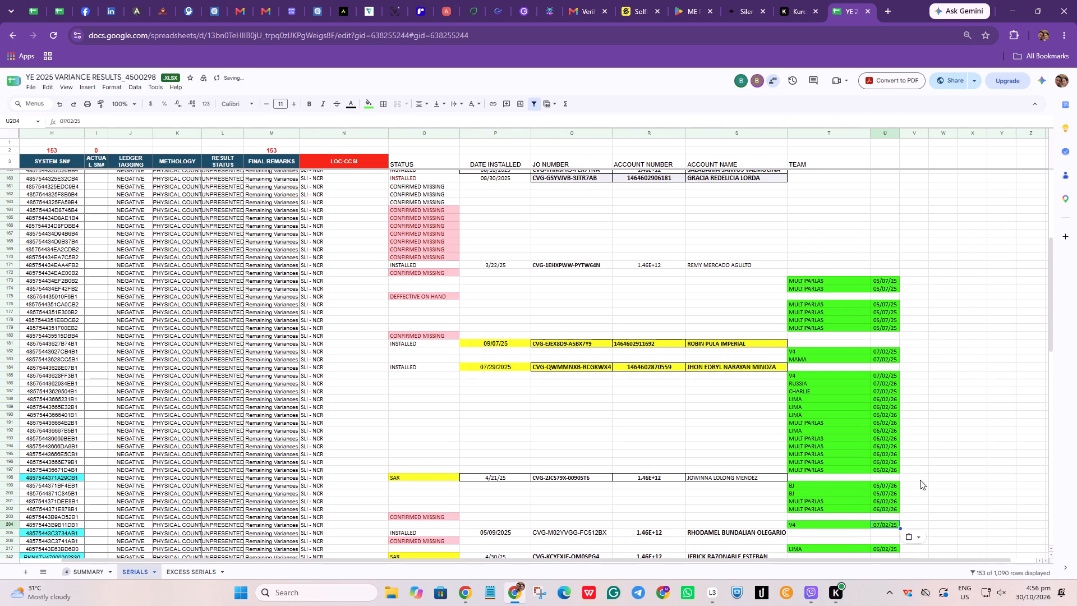
Copy the 06/02/25 date from the V4 entry in row 619 into the date cells of the MULTIPARLAS rows 201 and 202.
scroll(927, 443, down, 4)
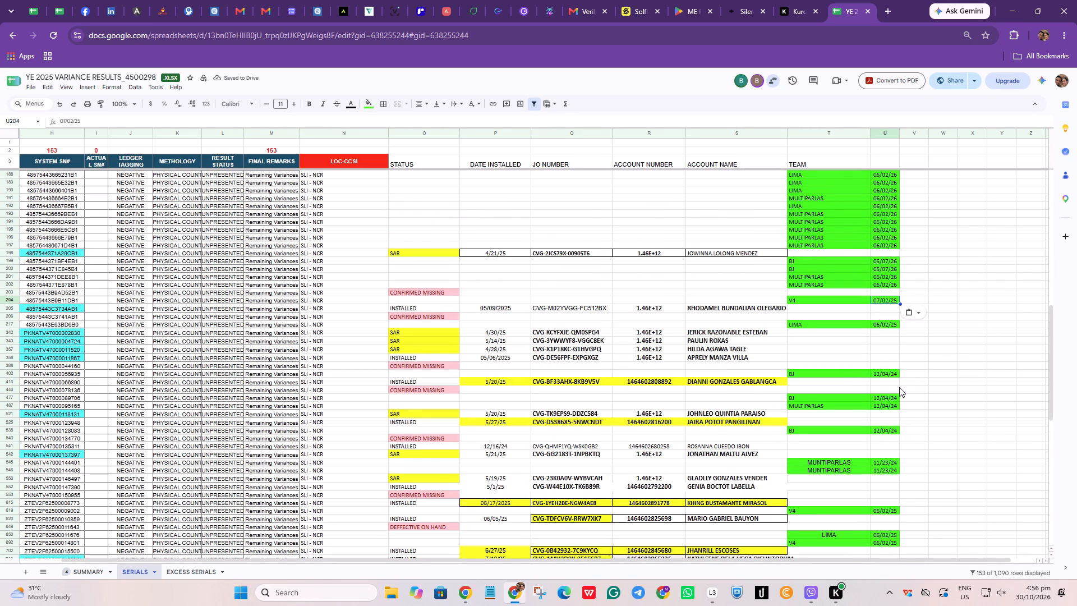
scroll(901, 391, down, 2)
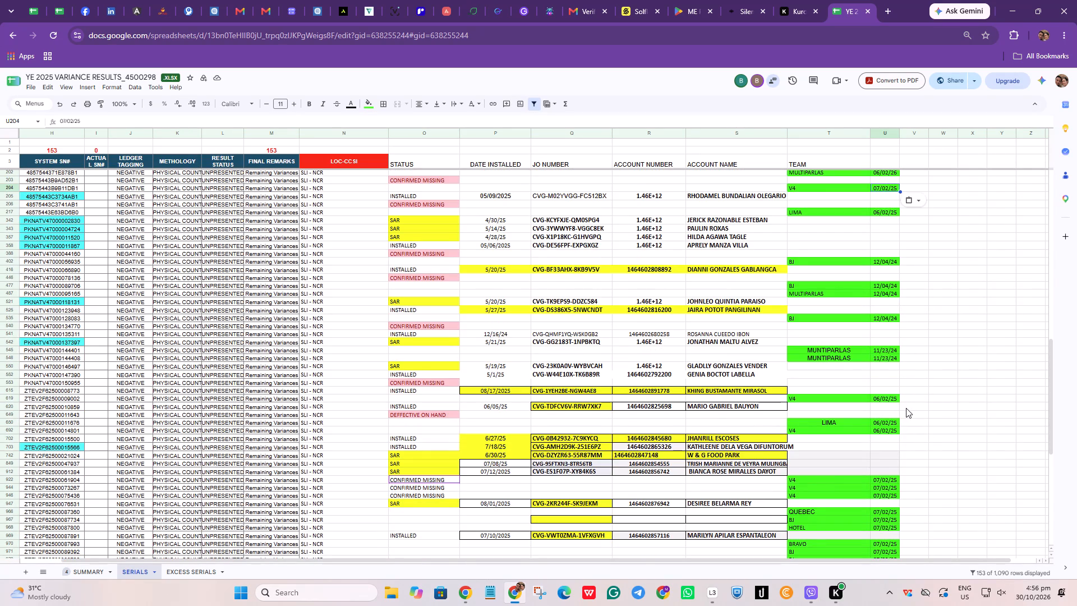
scroll(916, 405, down, 4)
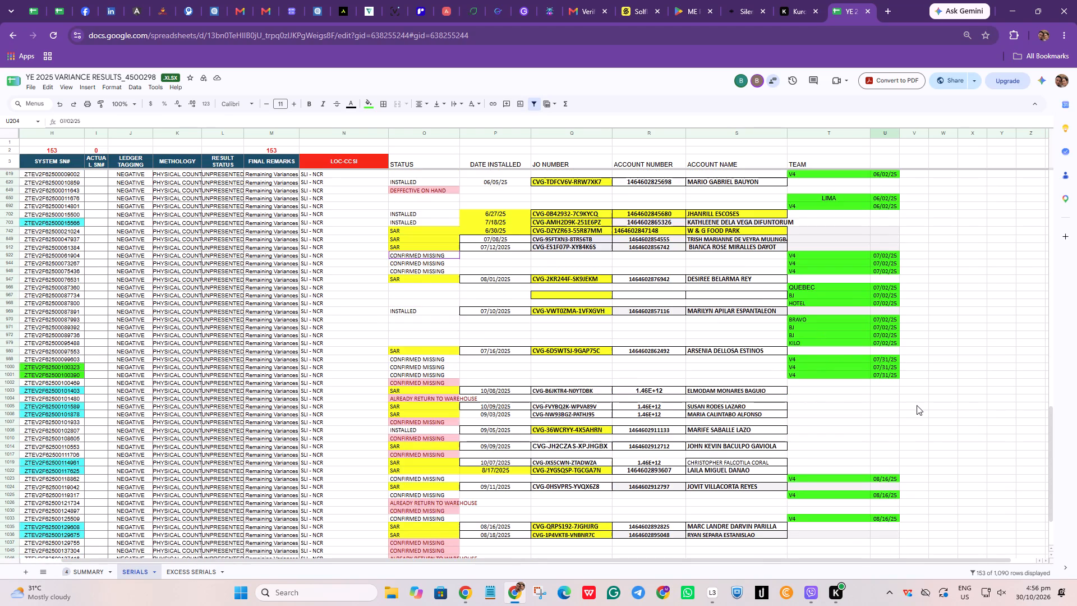
scroll(917, 405, up, 8)
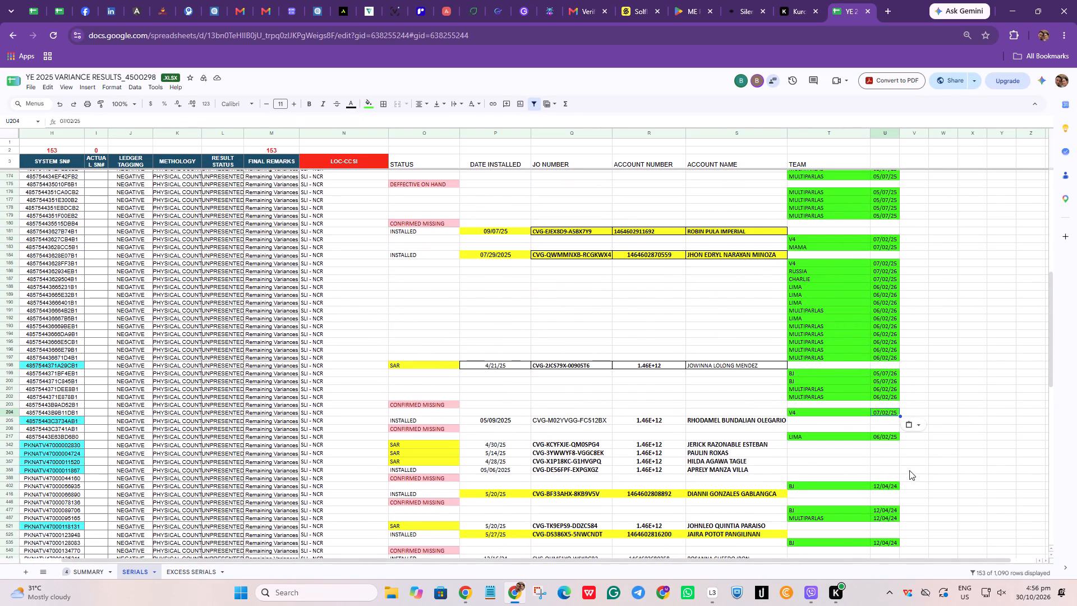
scroll(904, 460, down, 2)
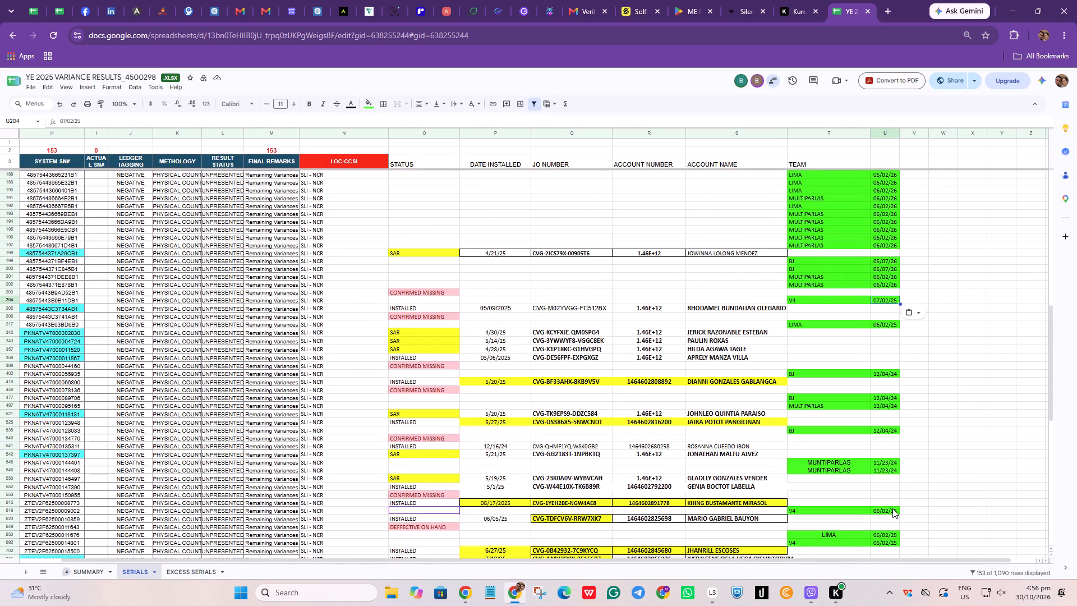
click(892, 508)
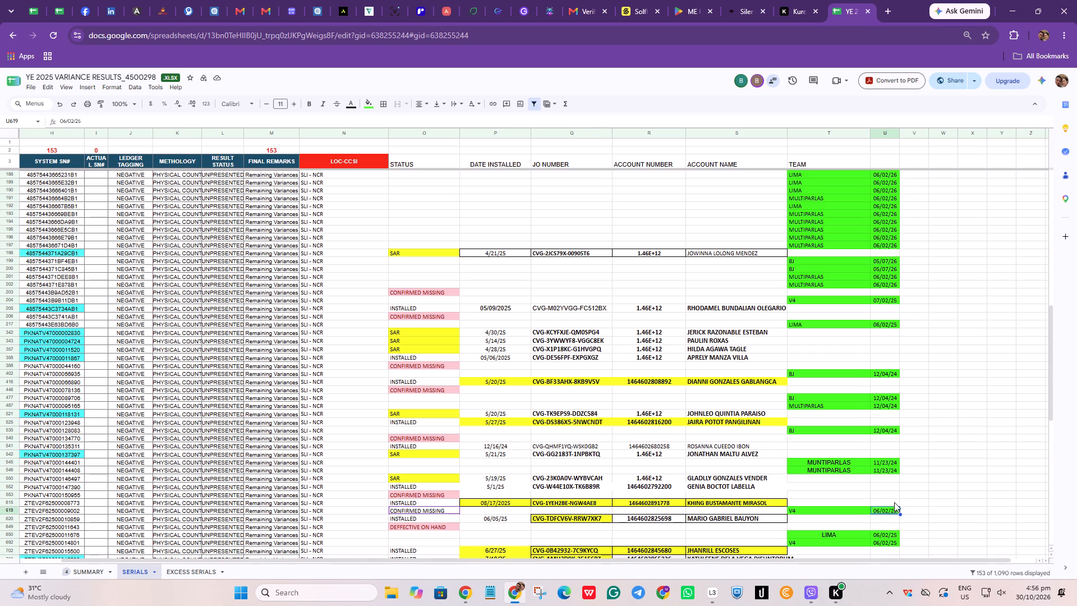
key(ctrl+c)
click(887, 283)
key(ctrl+v)
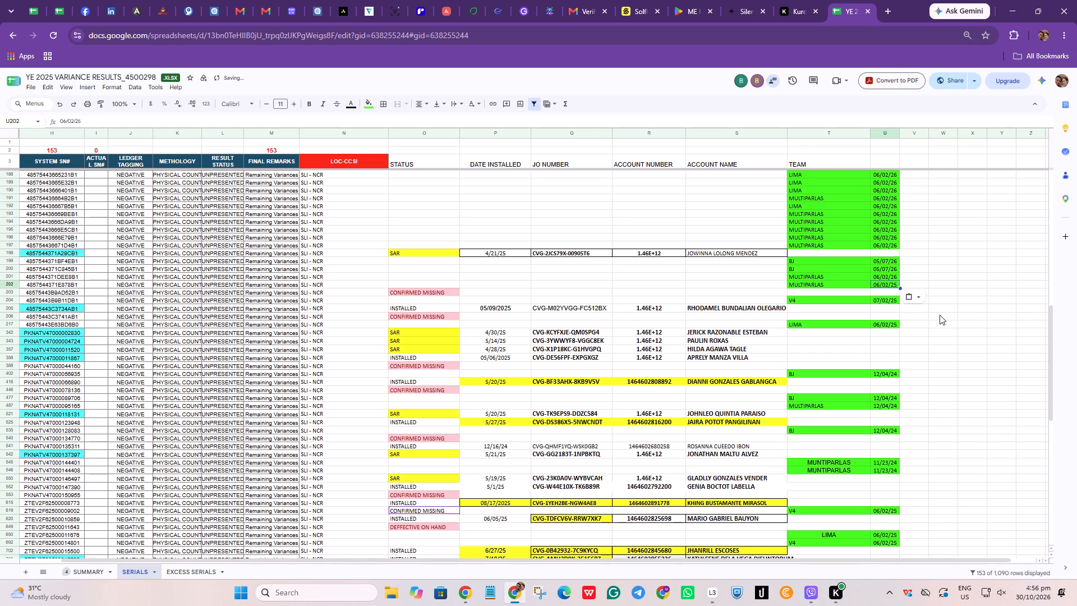
key(Up)
key(ctrl+v)
key(Up)
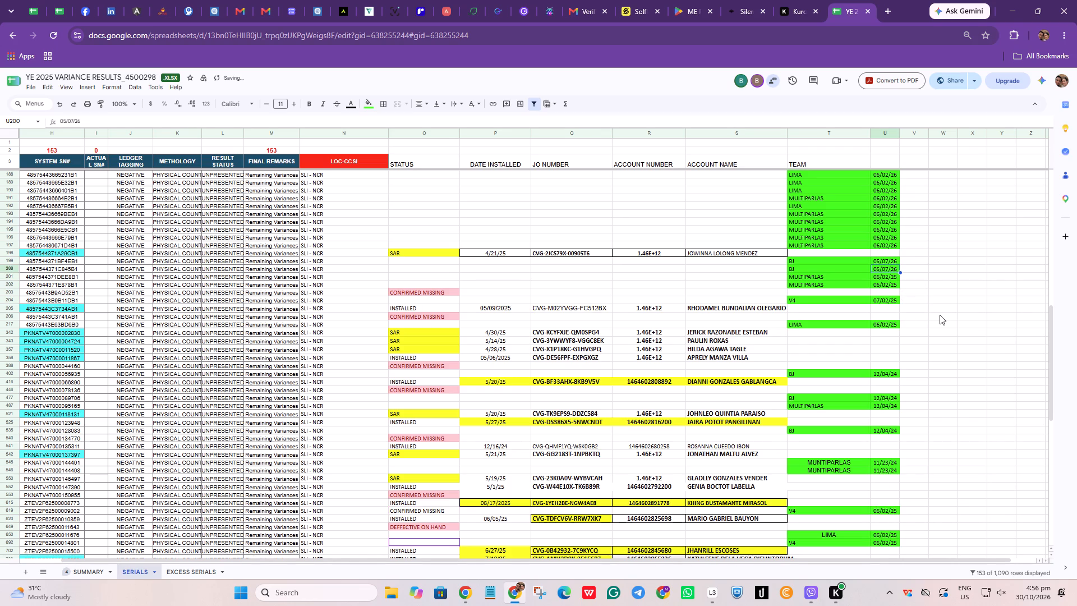
Paste the 06/02/25 date into the date cells of the MULTIPARLAS rows 193 to 197.
key(Up)
key(Up)
key(Down)
key(Down)
key(Down)
key(Up)
key(Up)
key(Up)
key(Up)
key(ctrl+v)
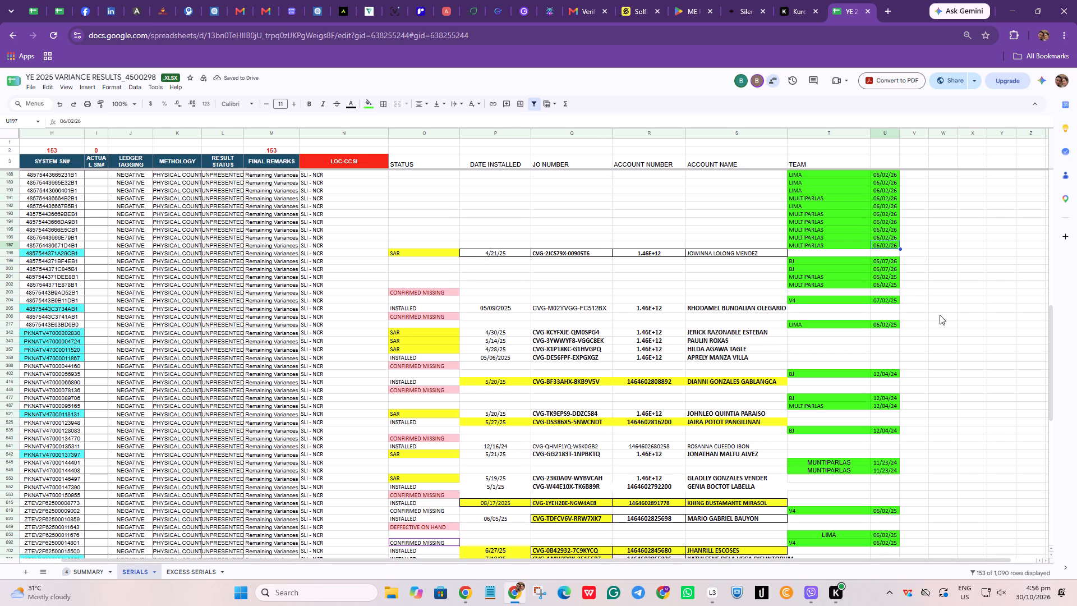
key(Up)
key(ctrl+v)
key(Up)
key(ctrl+v)
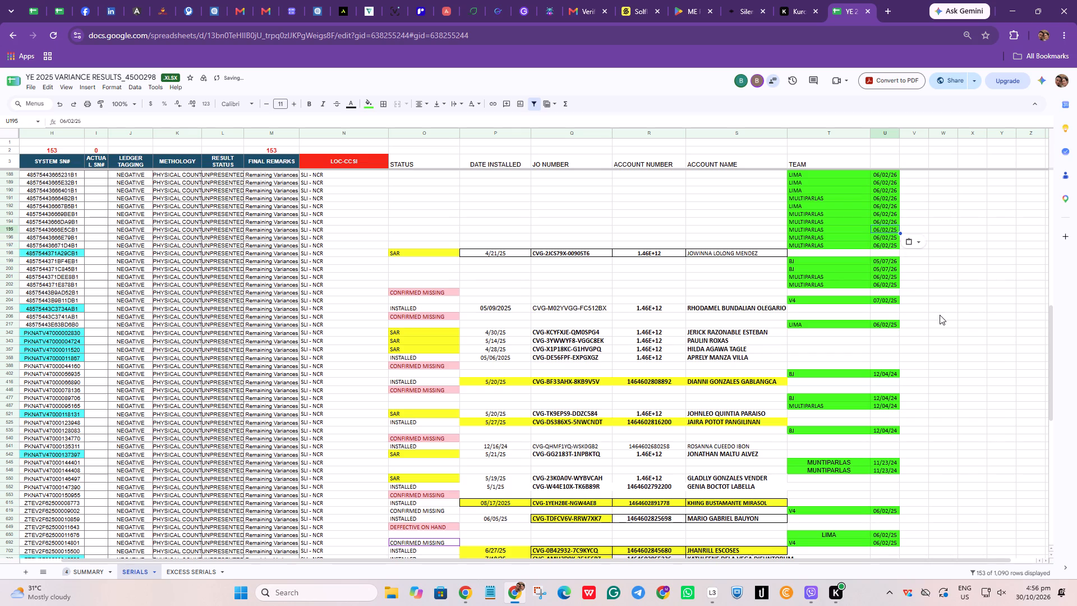
key(Up)
key(ctrl+v)
key(Up)
key(ctrl+v)
Paste the 06/02/25 date into the date cells of the LIMA and MULTIPARLAS rows 189 to 192.
key(Up)
key(ctrl+v)
key(Up)
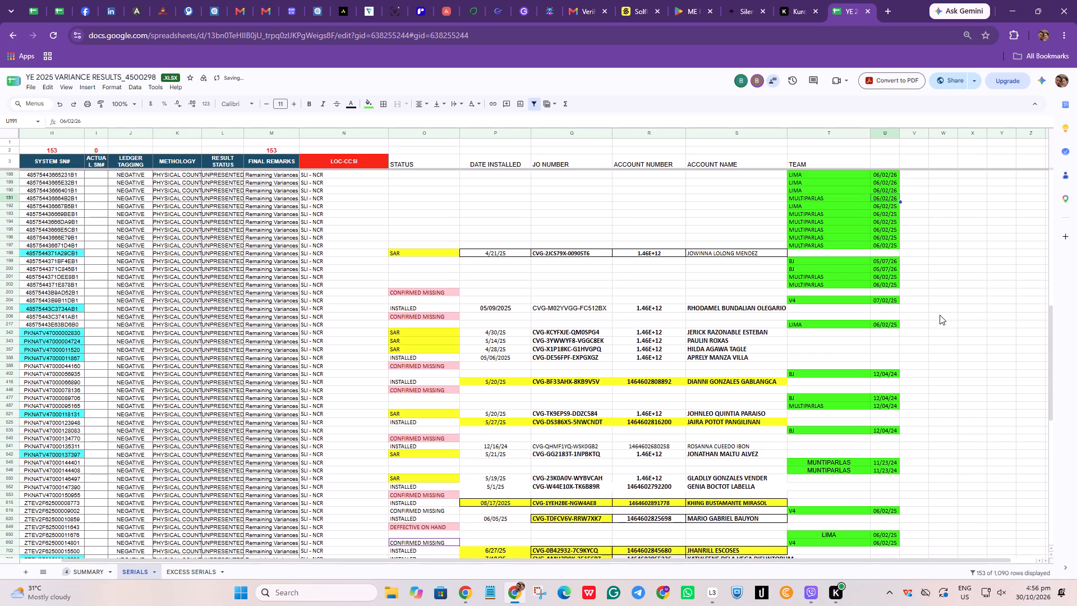
key(ctrl+v)
key(Up)
key(ctrl+v)
key(Up)
key(ctrl+v)
Paste the 06/02/25 date into the date cells of the LIMA rows 188 and 189.
key(Up)
key(Up)
key(Up)
key(Up)
key(Up)
key(Up)
key(Up)
key(Up)
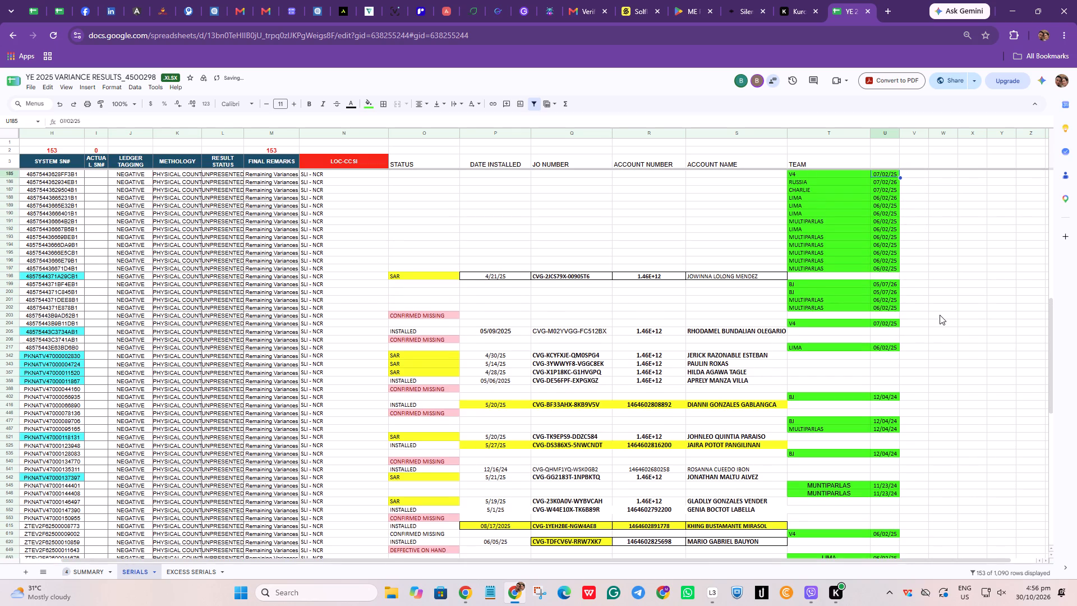
key(Down)
key(Down)
key(Down)
key(Down)
key(Down)
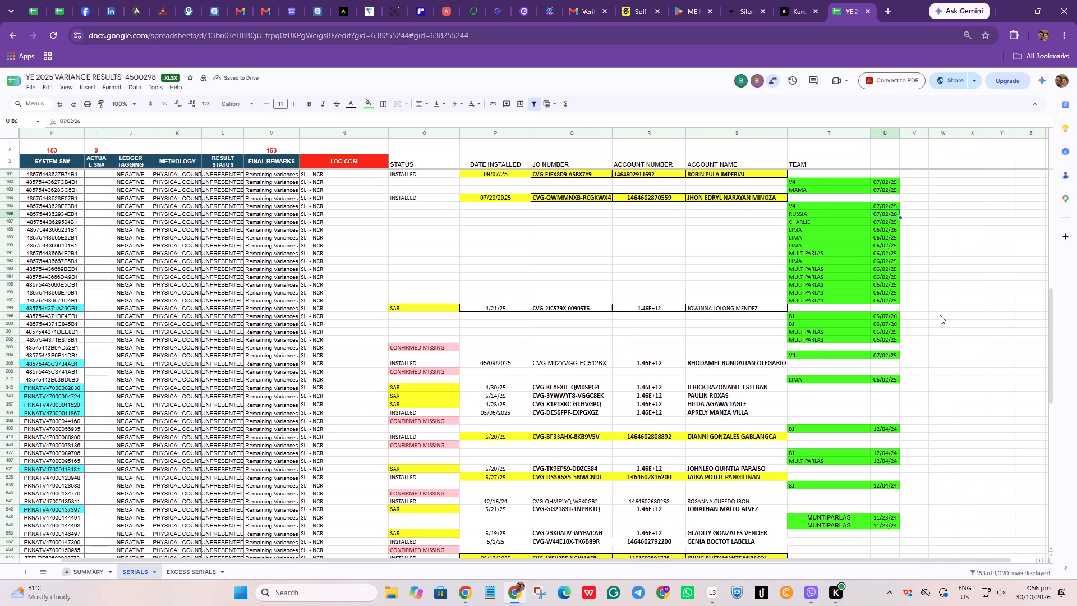
key(Down)
key(Down)
key(Down)
key(ctrl+v)
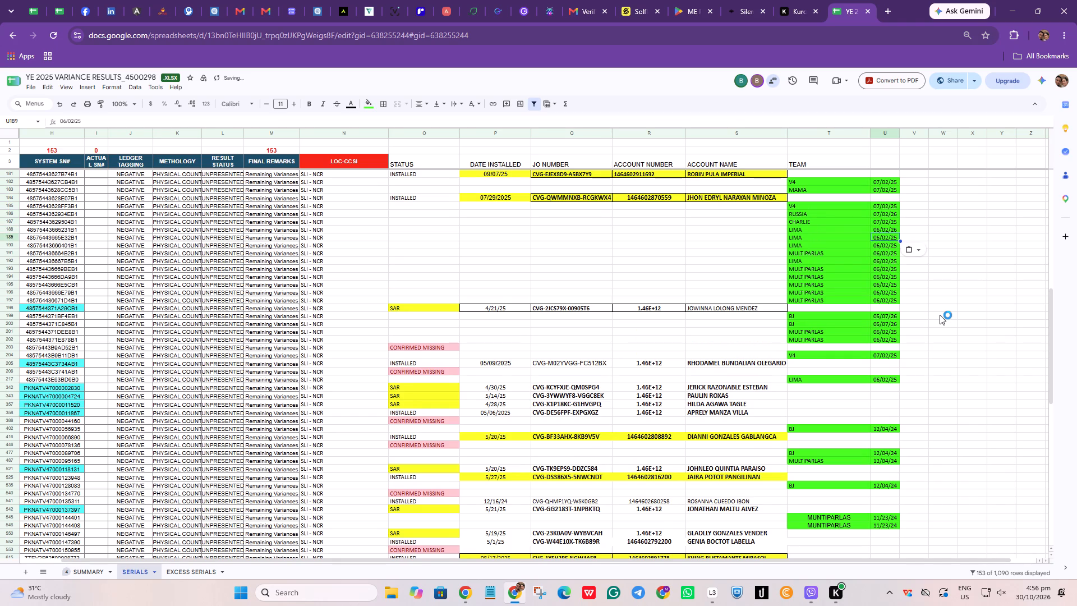
key(Up)
key(ctrl+v)
Copy the 07/02/25 date from the V4 entry in row 185 into the RUSSIA date cell in row 186.
key(Down)
key(Down)
key(Down)
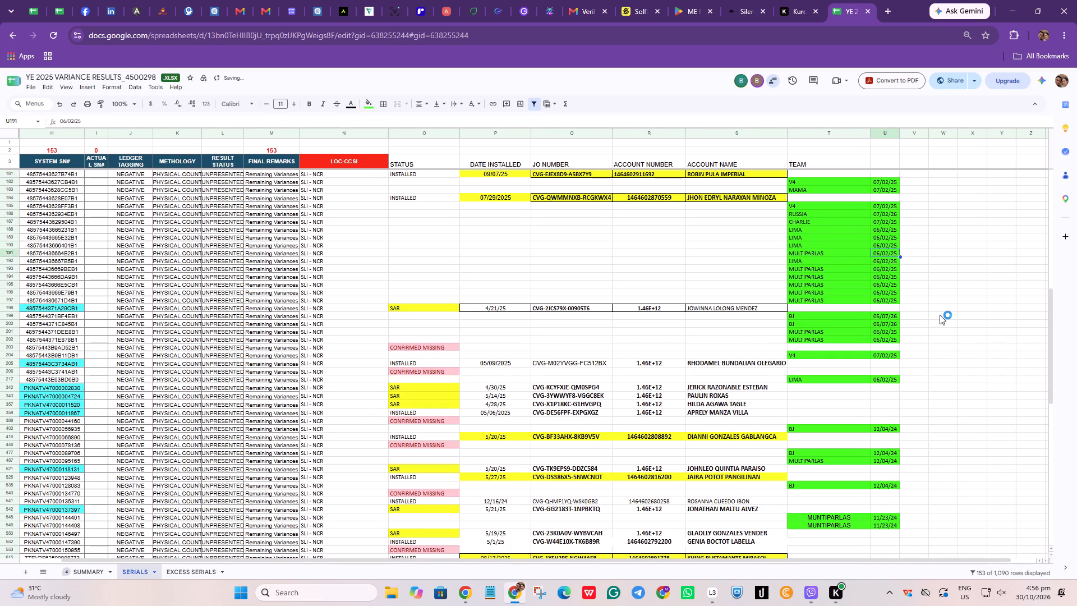
key(Up)
key(Up)
key(Up)
key(Up)
key(Up)
key(Up)
key(Up)
key(ctrl+c)
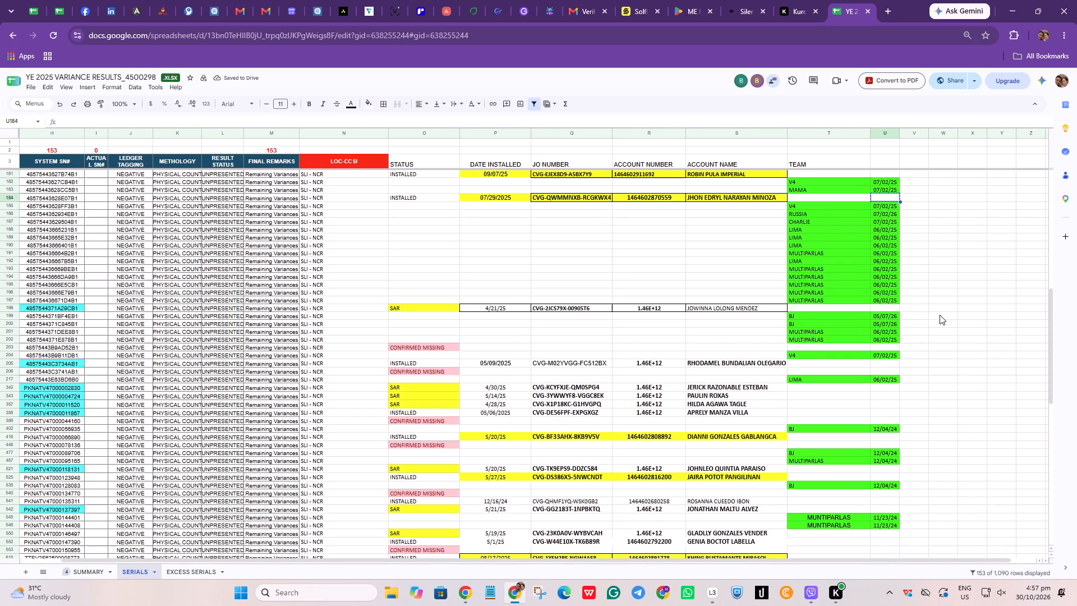
key(Down)
key(ctrl+c)
key(Down)
key(ctrl+v)
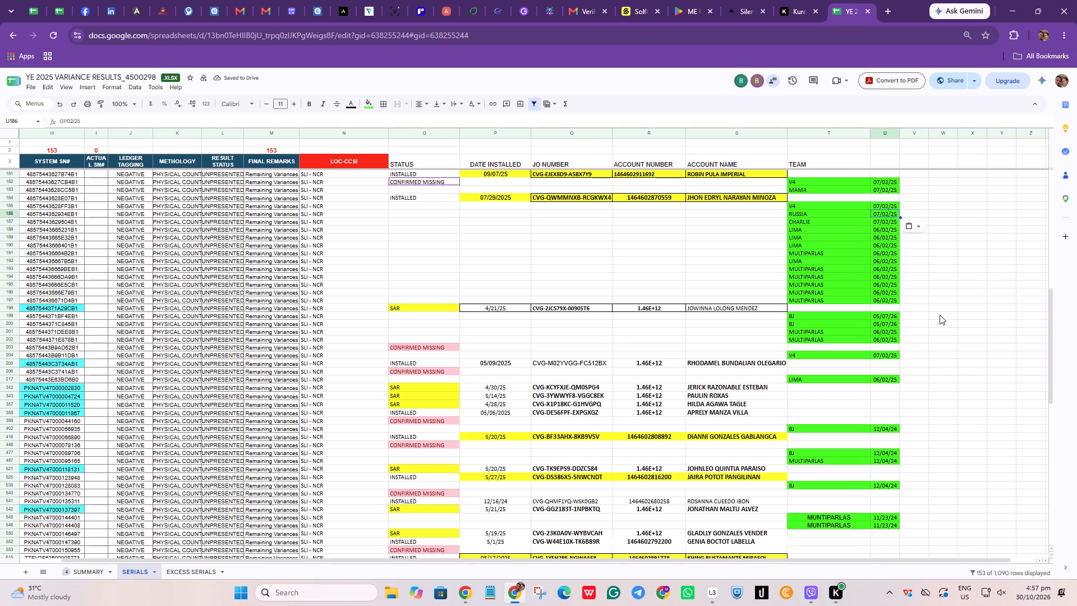
Review the withdrawal dates beside the team entries, from the V4 and RUSSIA rows down to row 620.
key(Down)
key(Down)
key(Down)
key(Down)
key(Down)
key(Up)
key(Up)
key(Up)
key(Up)
key(Up)
key(Up)
key(Up)
key(Up)
key(Up)
key(Up)
key(Up)
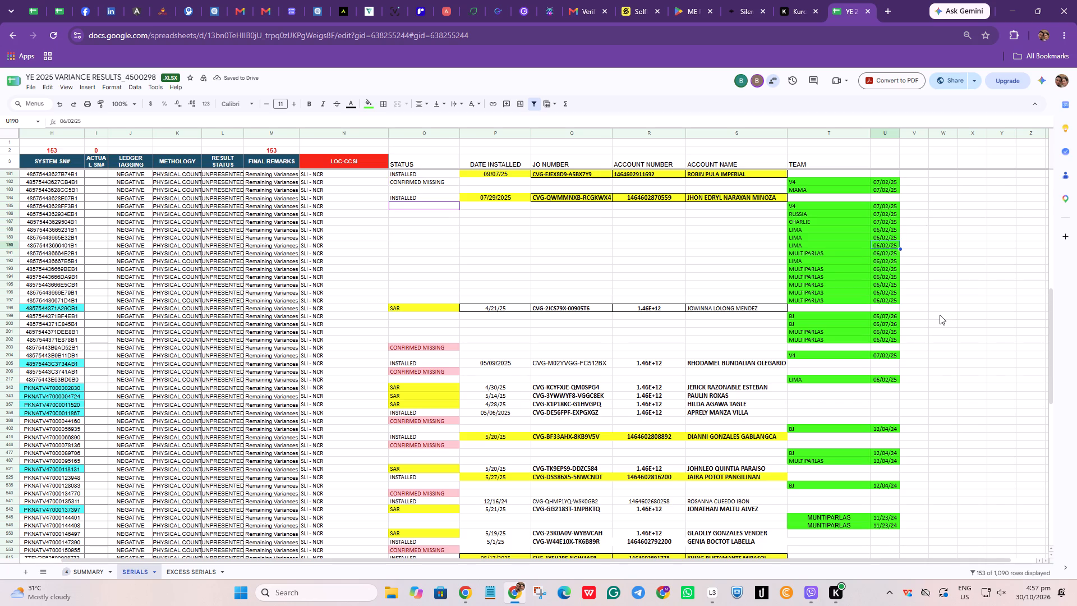
key(Down)
key(Down)
key(Down)
key(Down)
key(Down)
key(Down)
key(Down)
key(Down)
key(Down)
key(Down)
key(Down)
key(Down)
key(Down)
key(Down)
key(Down)
key(Down)
key(Down)
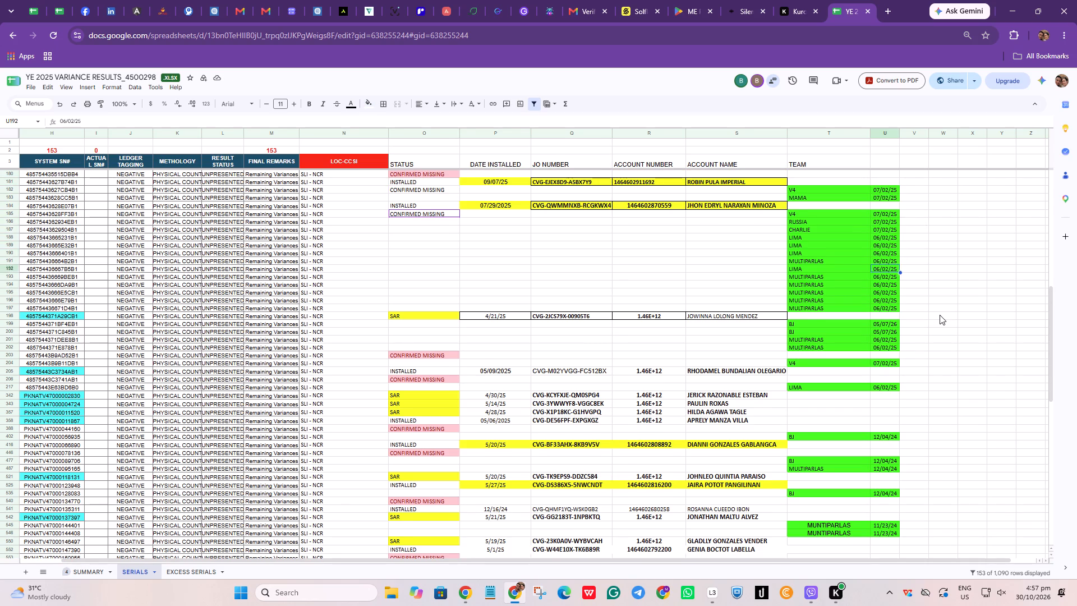
key(Down)
key(Down)
key(Down)
key(Down)
key(Down)
key(Down)
key(Down)
key(Down)
key(Down)
key(Down)
key(Down)
key(Down)
key(Down)
key(Down)
key(Down)
key(Down)
key(Down)
key(Down)
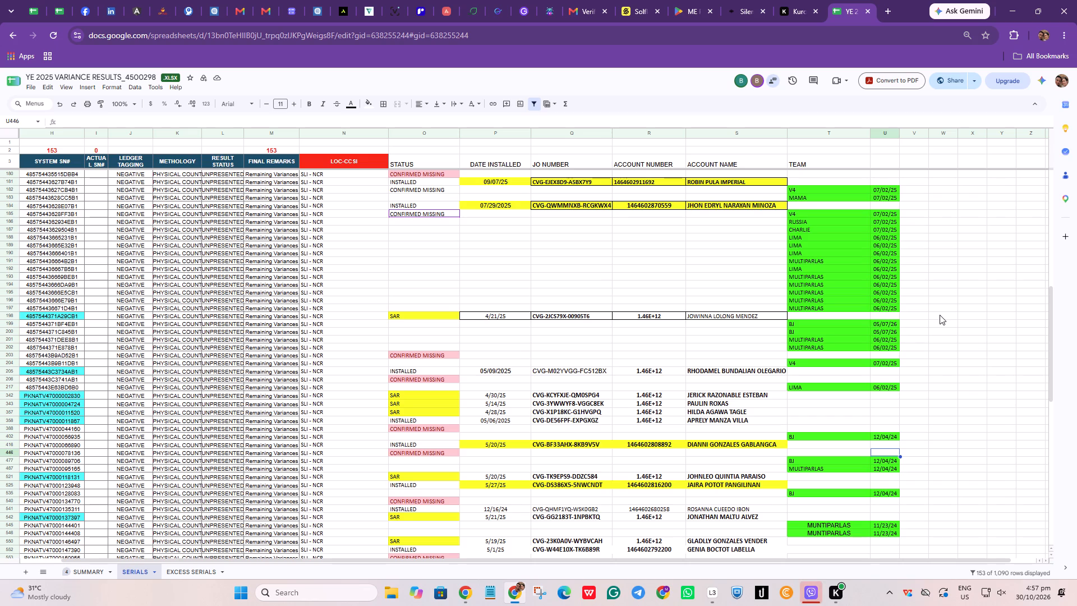
key(Down)
key(Down)
key(Down)
key(Down)
key(Down)
key(Down)
key(Down)
key(Down)
key(Down)
key(Down)
key(Down)
key(Down)
key(Down)
key(Down)
key(Down)
key(Down)
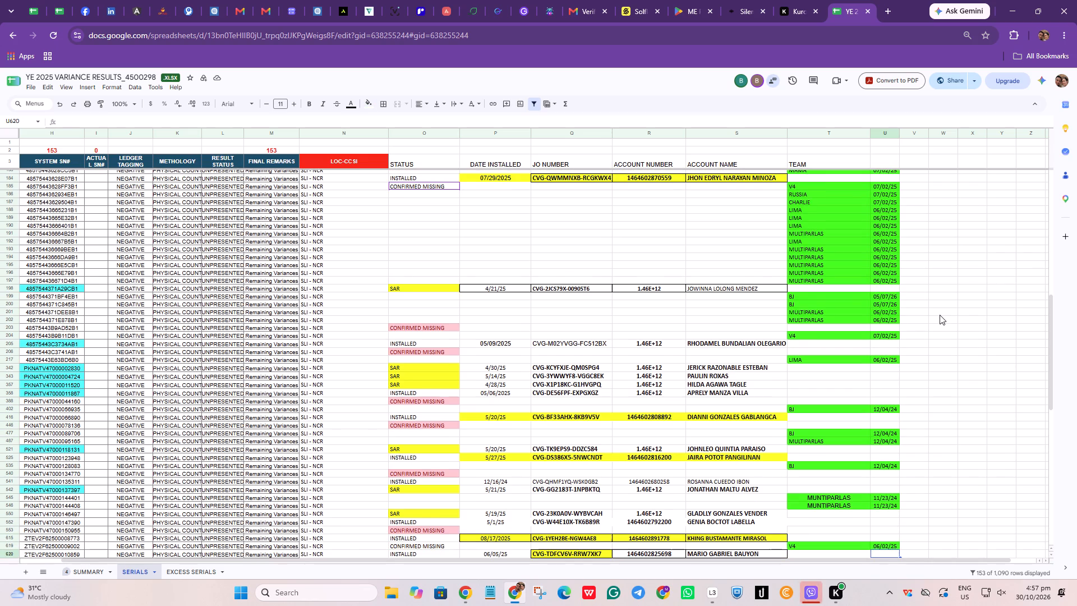
Recheck the withdrawal dates back up the column, examining the years in the MULTIPARLAS and BJ rows around 195 to 201.
key(Up)
key(Up)
key(Up)
key(Up)
key(Up)
key(Up)
key(Up)
key(Up)
key(Up)
key(Up)
key(Up)
key(Up)
key(Up)
key(Up)
key(Up)
key(Up)
key(Up)
key(Up)
key(Up)
key(Up)
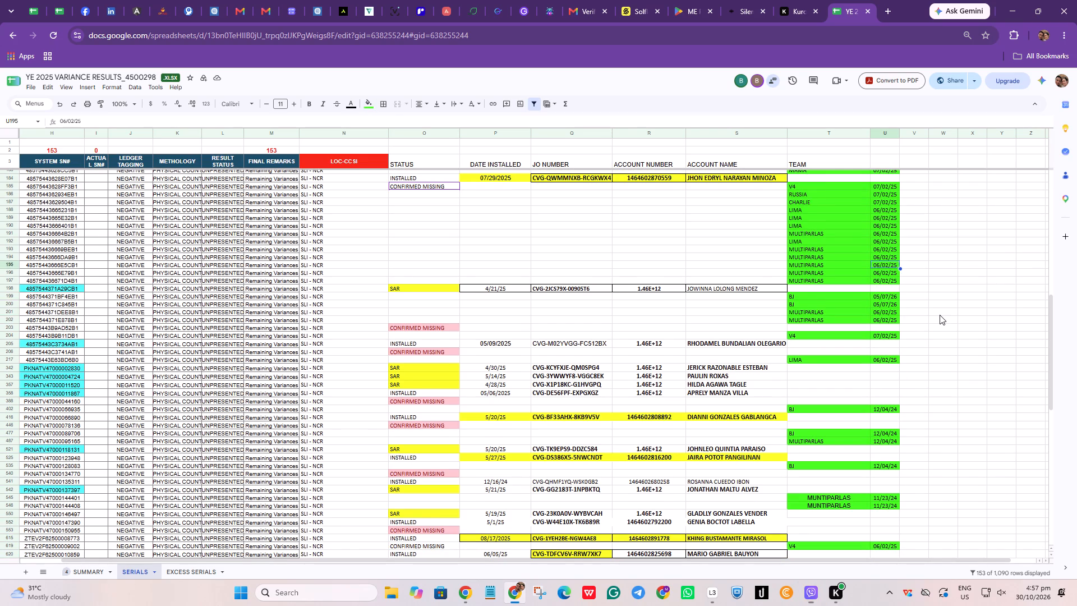
key(Down)
key(Down)
key(Down)
key(Down)
key(Down)
key(Down)
key(Down)
key(Down)
key(Down)
key(Down)
key(Down)
key(Down)
key(Down)
key(Down)
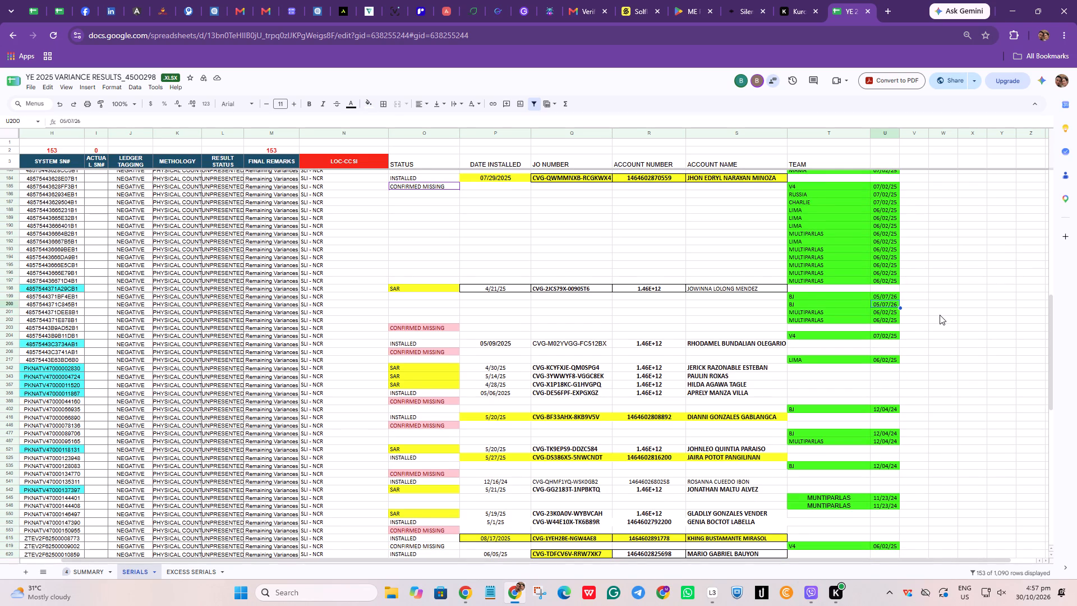
key(Down)
key(Up)
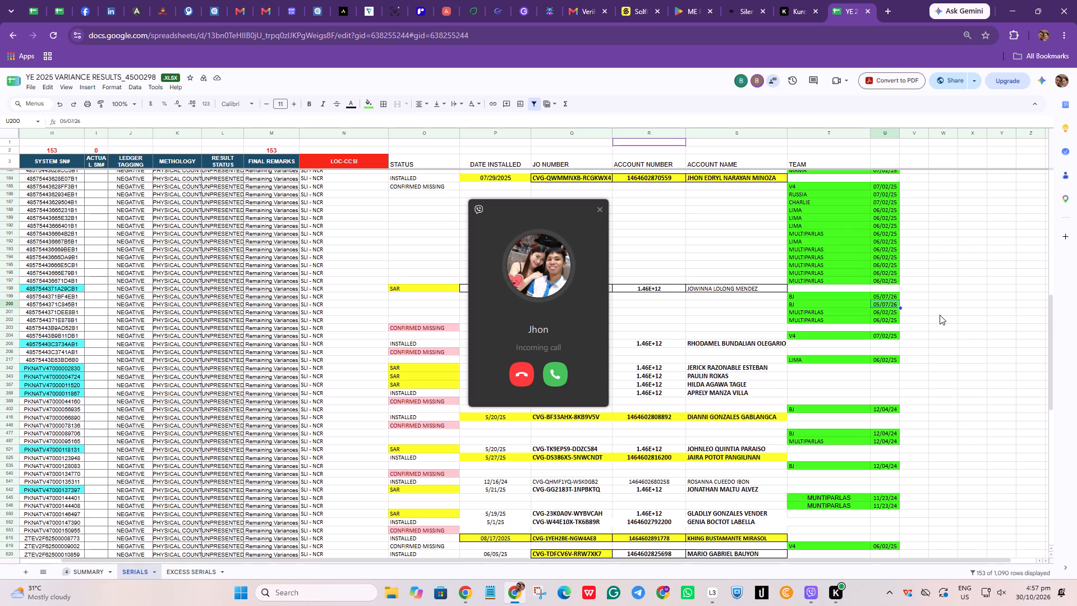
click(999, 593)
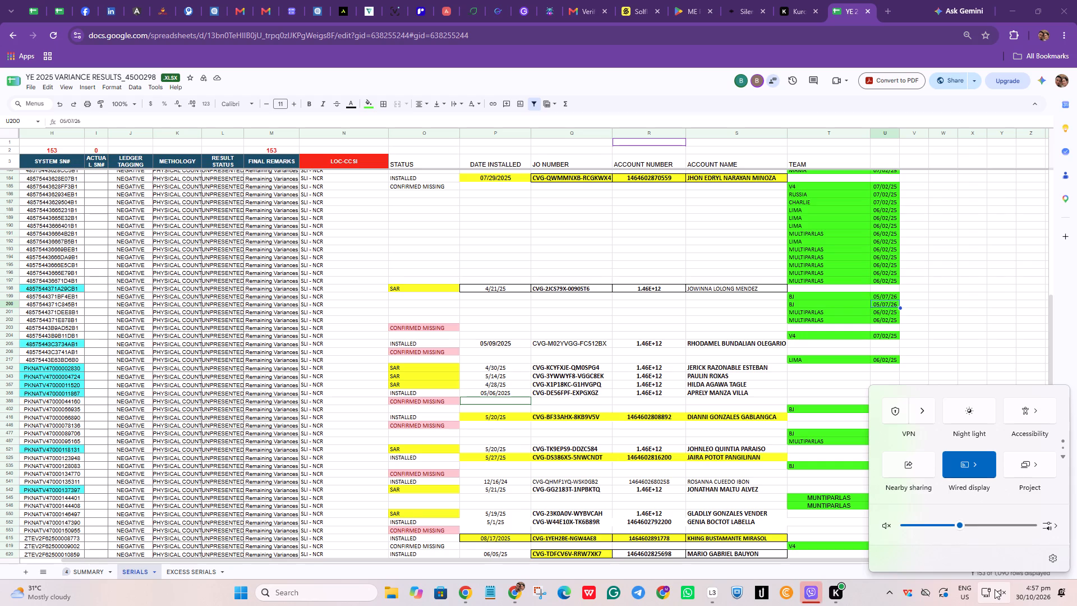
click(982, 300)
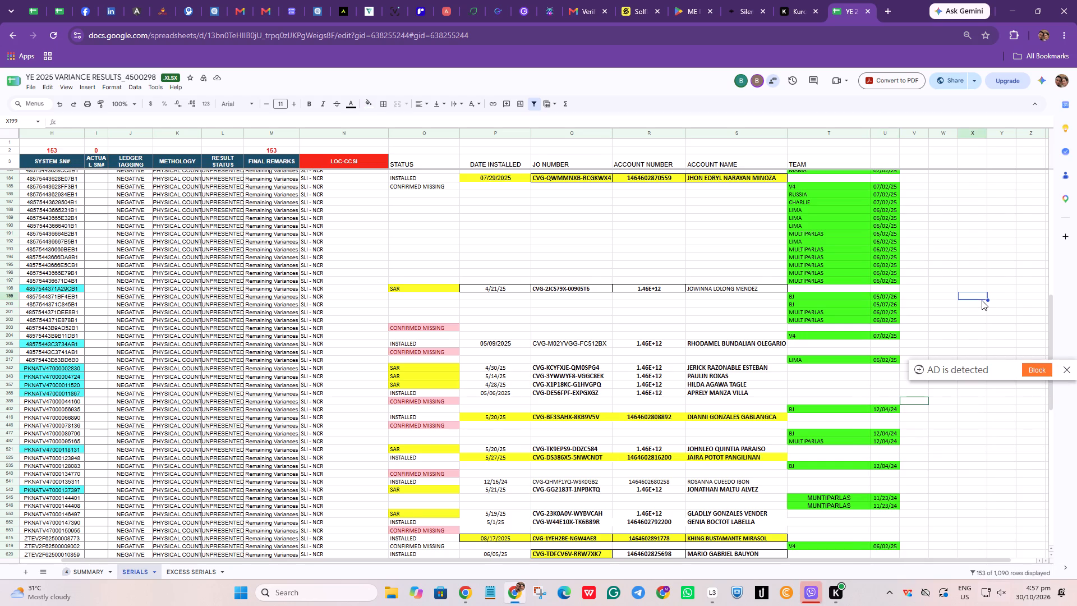
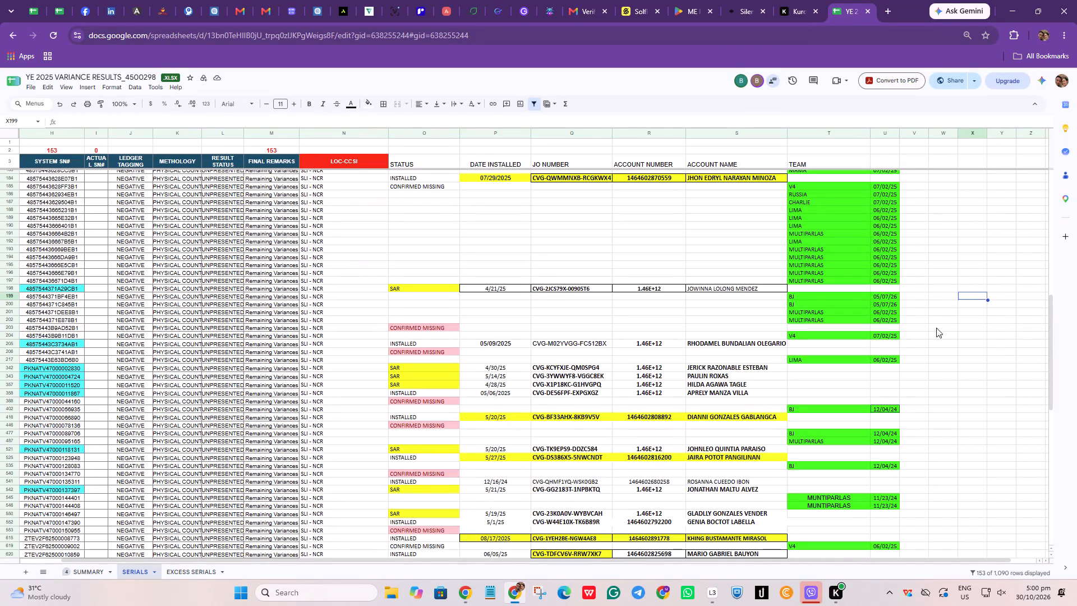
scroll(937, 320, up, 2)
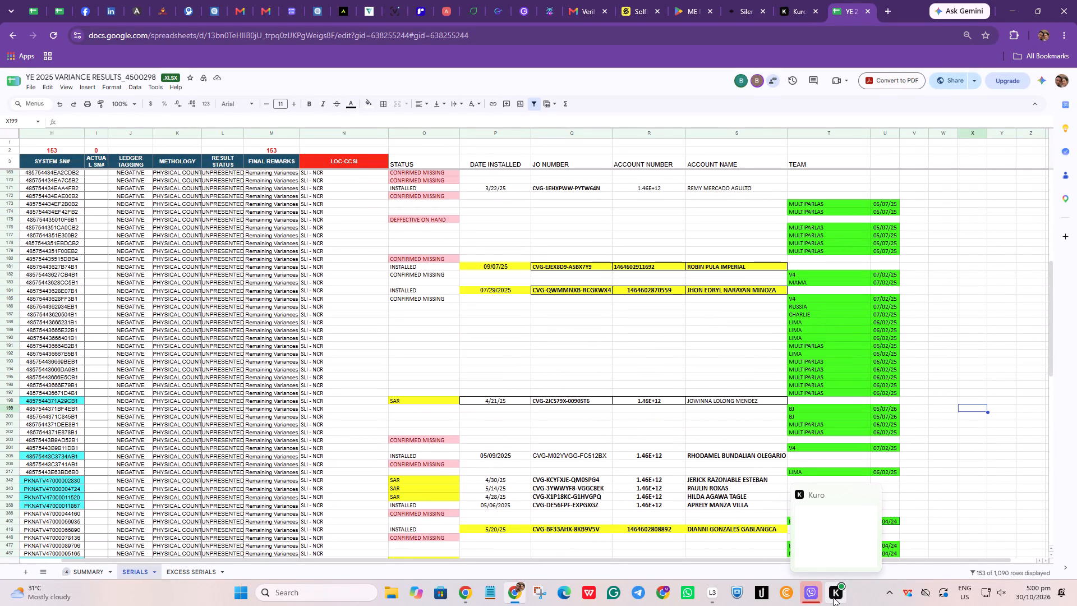
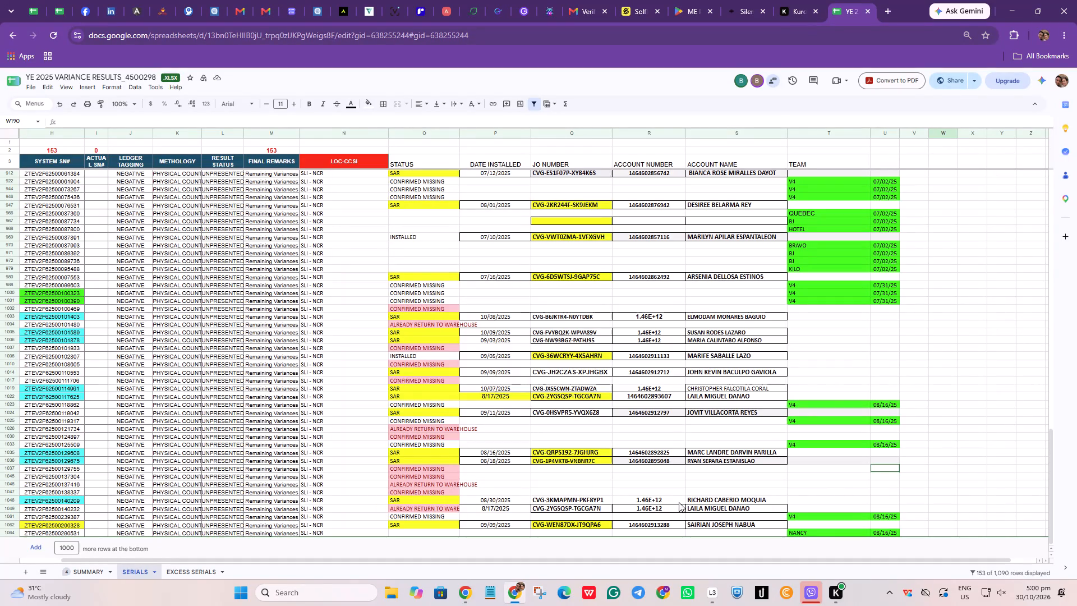
Widen the STATUS column so that its longest entries fit.
drag(461, 130, 481, 134)
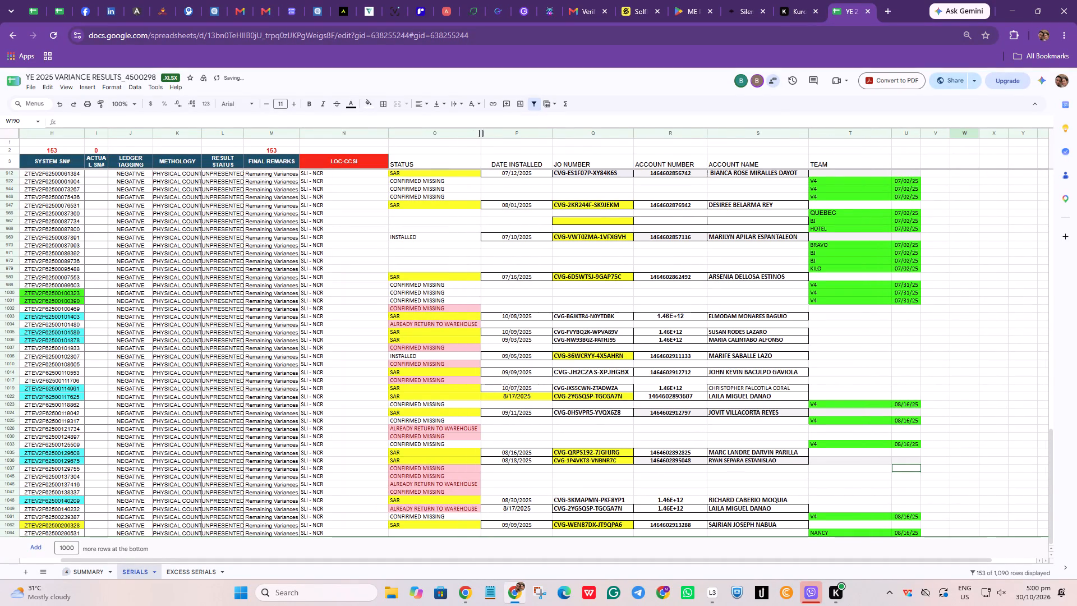
click(954, 329)
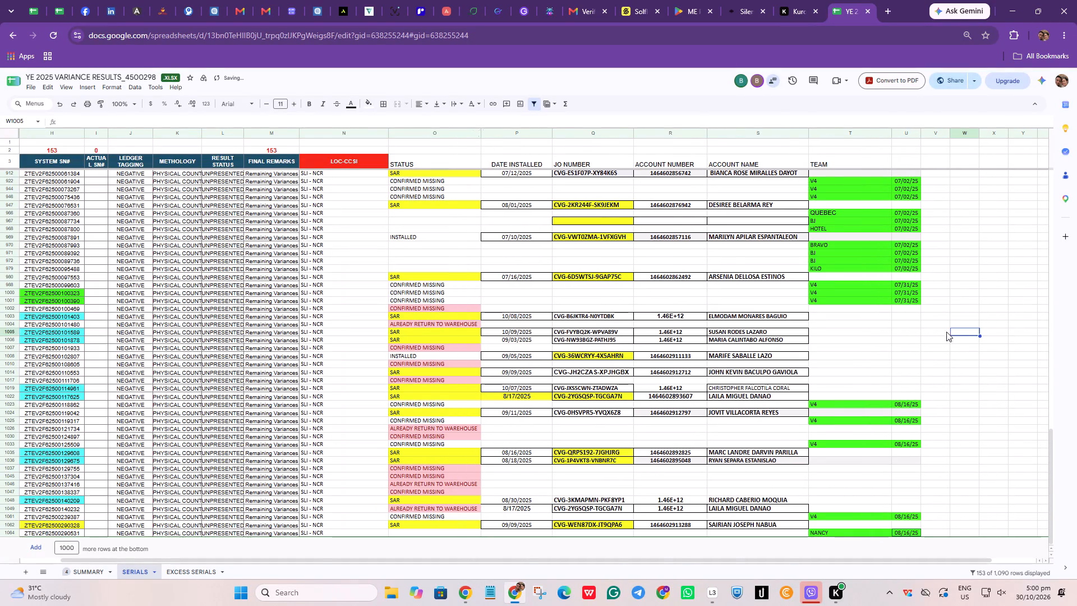
Examine the earlier SERIALS rows for serials whose team or withdrawal date still needs completing.
scroll(898, 312, up, 15)
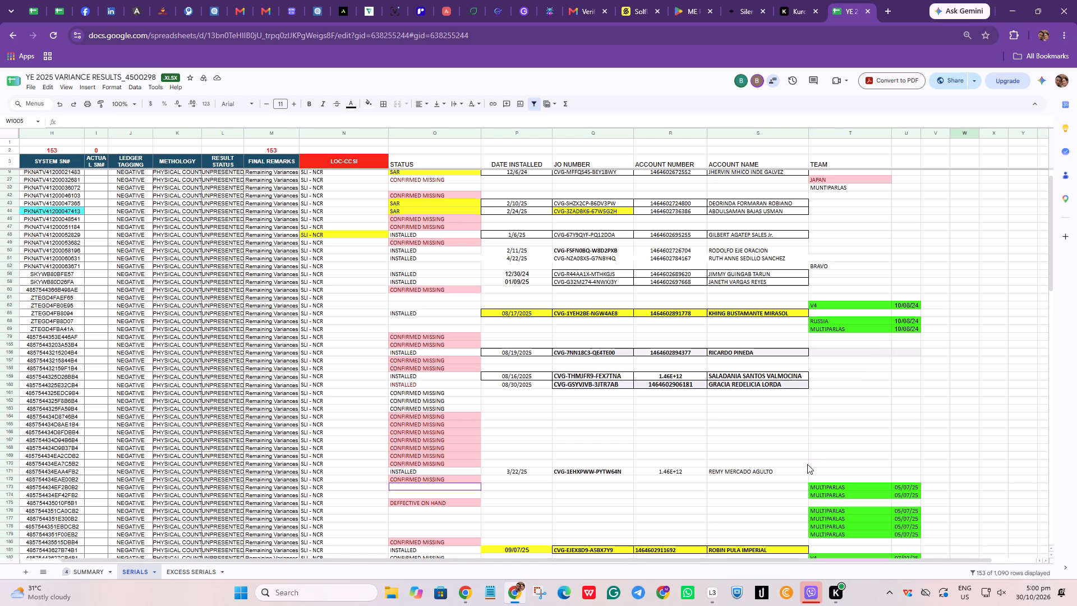
click(826, 505)
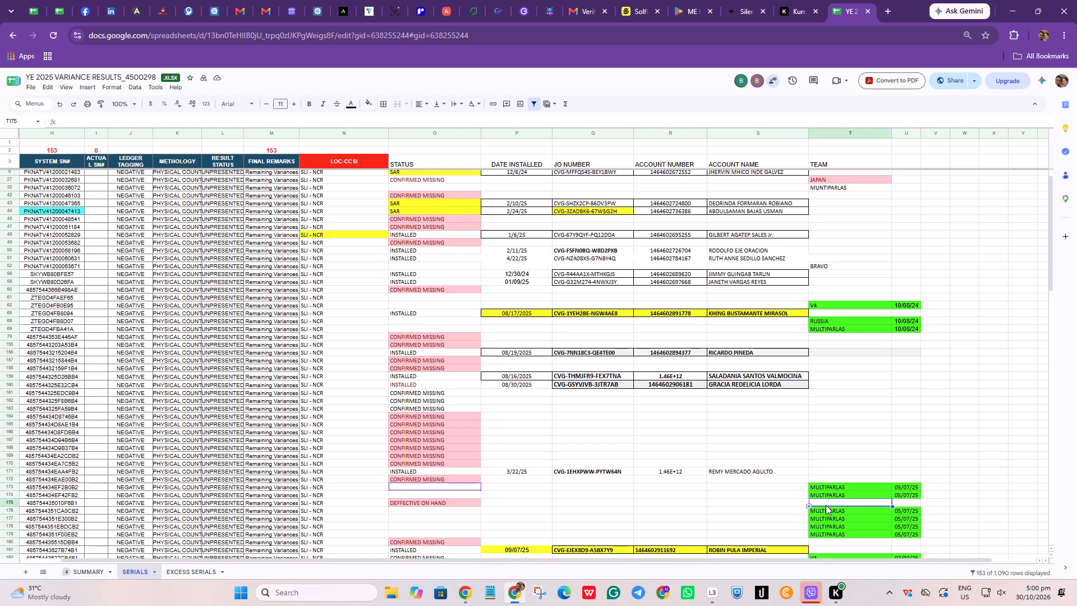
key(Left)
key(Left)
key(Left)
key(Left)
key(Left)
key(Left)
key(Left)
key(Left)
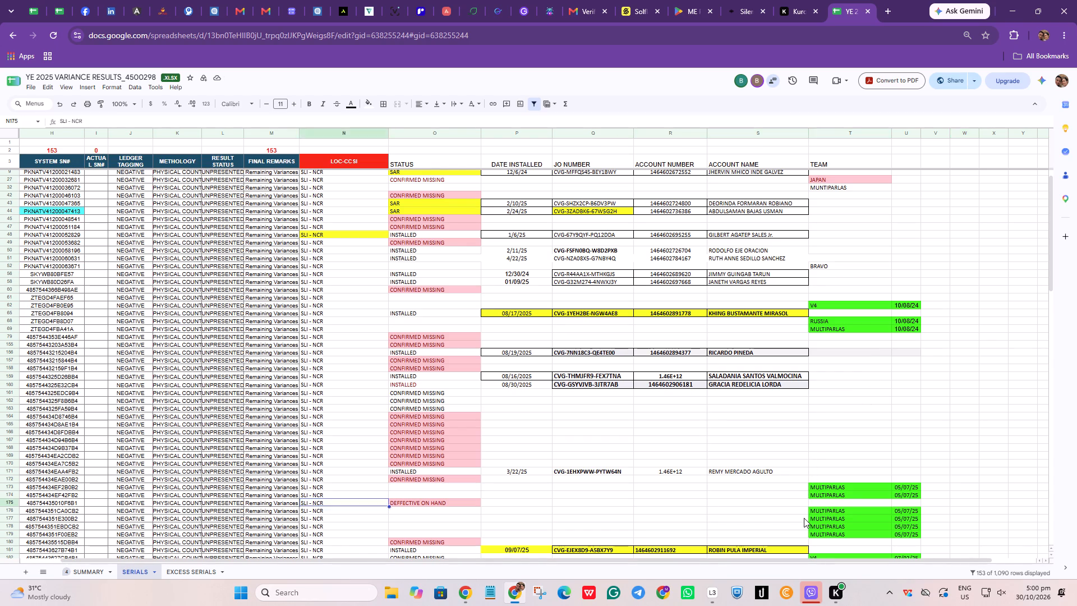
key(Right)
key(Up)
key(Up)
key(Up)
key(Up)
key(Up)
key(Up)
key(Up)
key(Up)
key(Up)
key(Up)
key(Up)
key(Up)
key(Up)
key(Up)
key(Up)
key(Up)
key(Up)
key(Up)
key(Up)
key(Up)
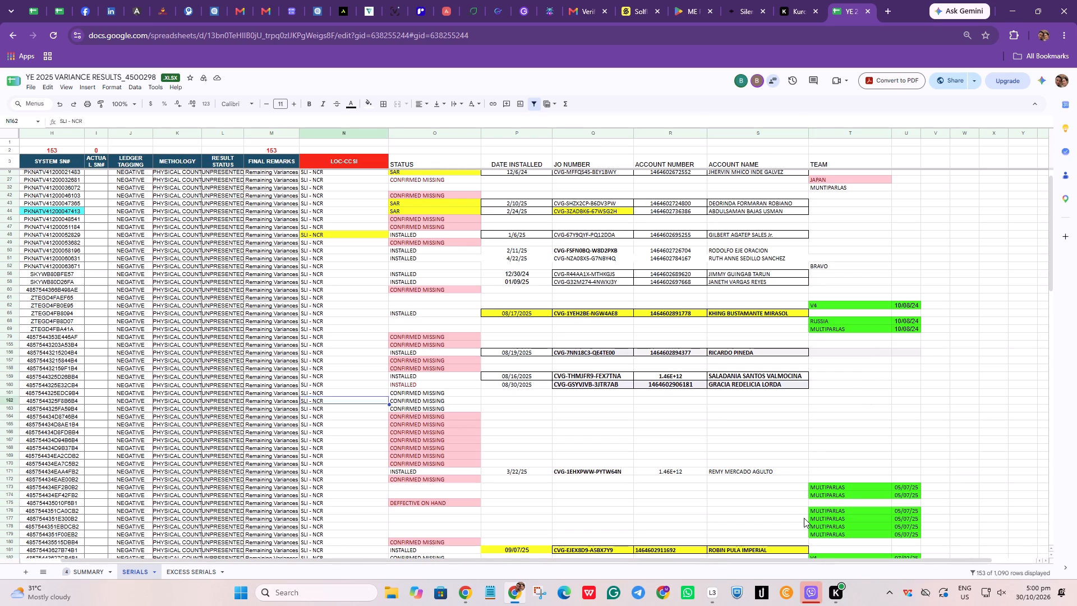
key(Right)
key(Right)
key(Right)
key(Right)
key(Right)
key(Right)
key(Right)
key(Right)
key(Right)
key(Right)
key(Right)
key(Up)
key(Up)
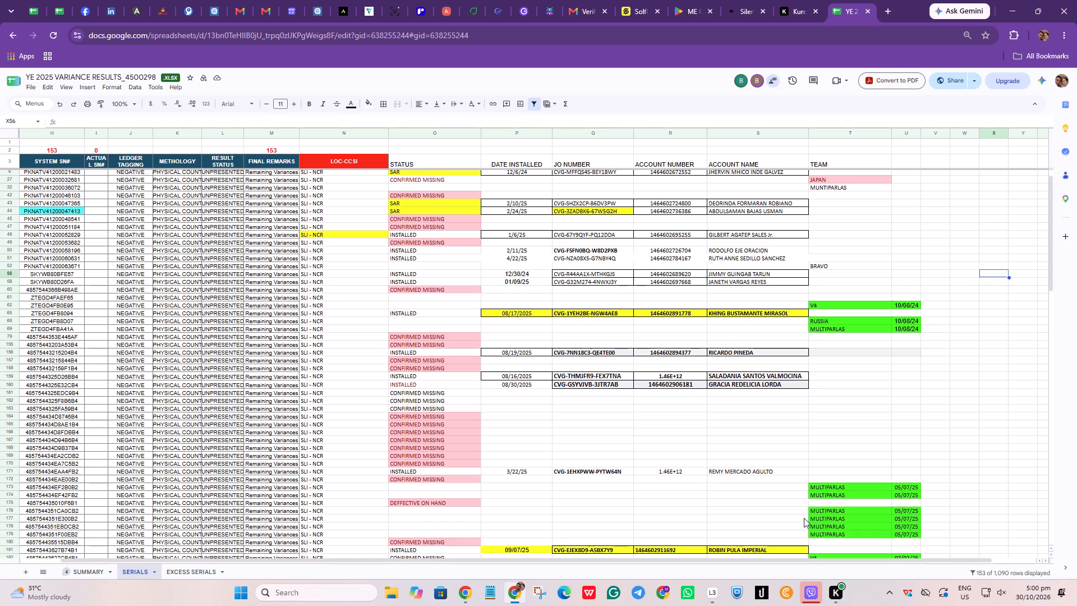
key(Left)
key(Left)
key(Left)
key(Left)
key(Left)
key(Right)
key(Up)
key(Up)
key(Up)
key(Up)
key(Up)
key(Up)
key(Up)
key(Up)
key(Up)
key(Up)
key(Up)
key(Up)
key(Up)
key(Up)
key(Up)
key(Up)
key(Up)
key(Up)
key(Up)
key(Up)
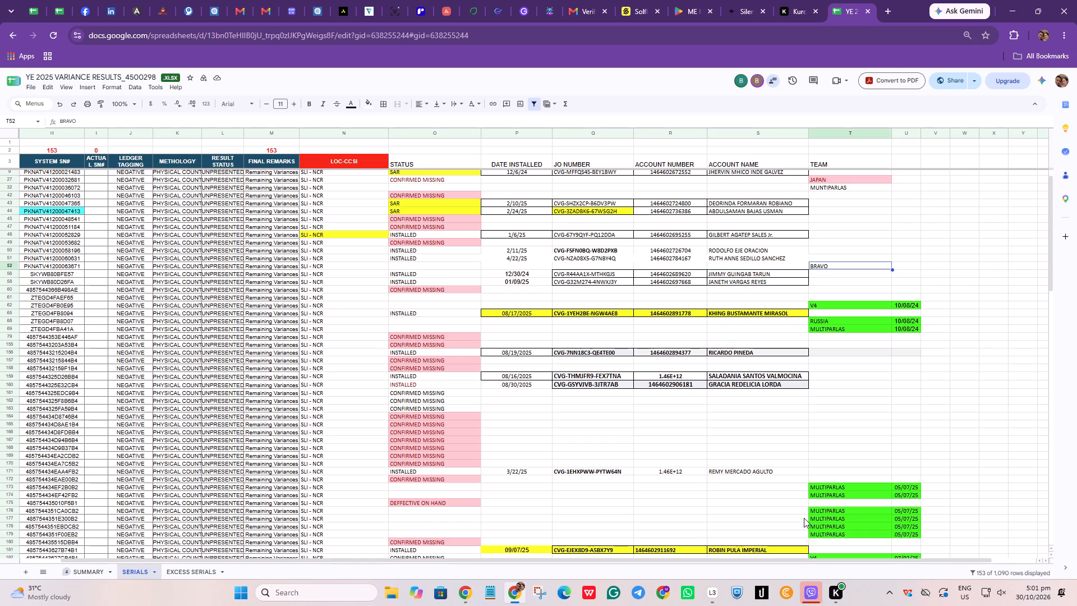
key(Down)
key(Down)
key(Down)
key(Down)
key(Down)
key(Down)
key(Down)
key(Down)
key(Down)
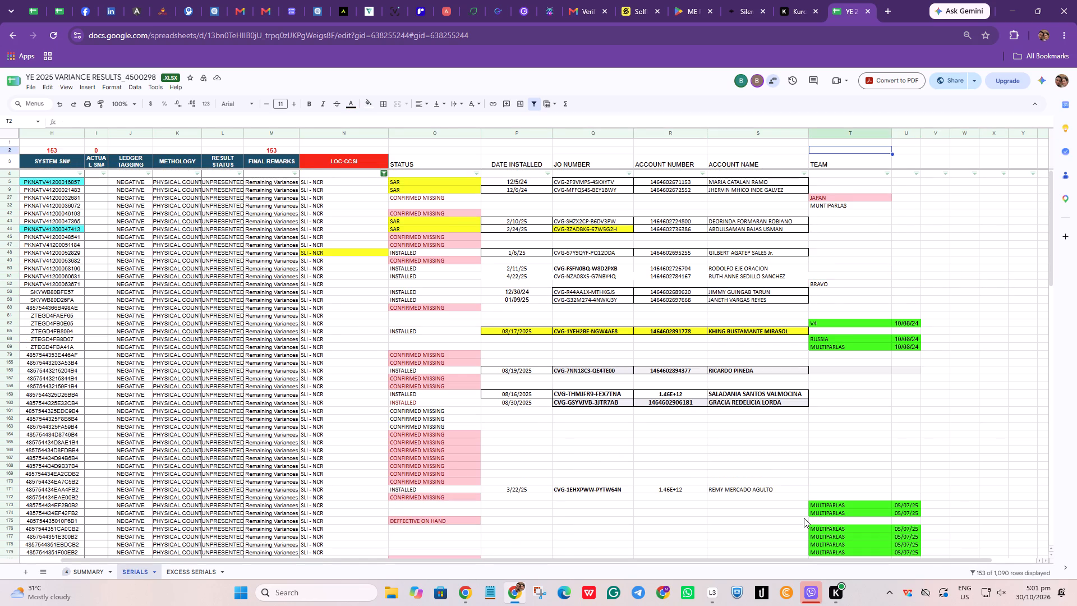
key(Left)
key(Left)
key(Left)
key(Left)
key(Left)
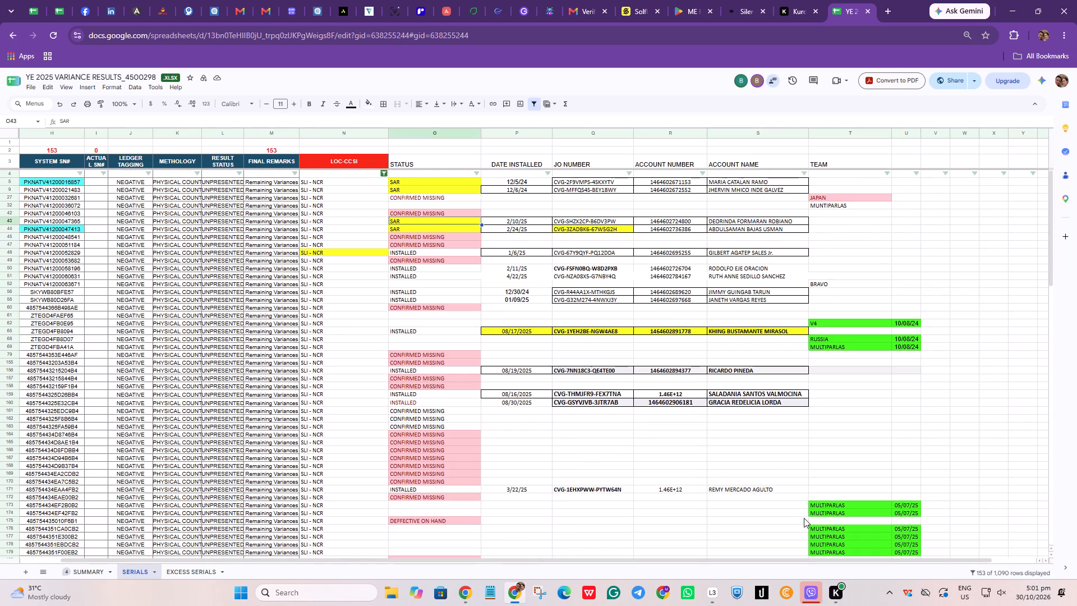
key(Up)
key(Up)
key(Right)
key(Left)
key(Left)
key(Left)
key(Left)
key(Left)
key(Left)
key(Left)
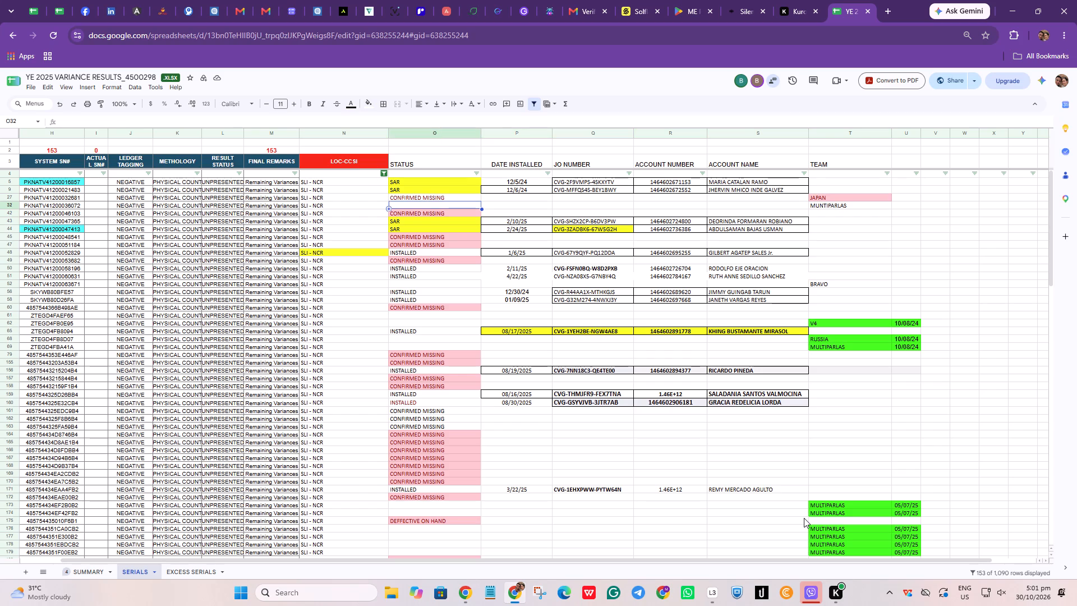
key(Left)
key(ctrl+c)
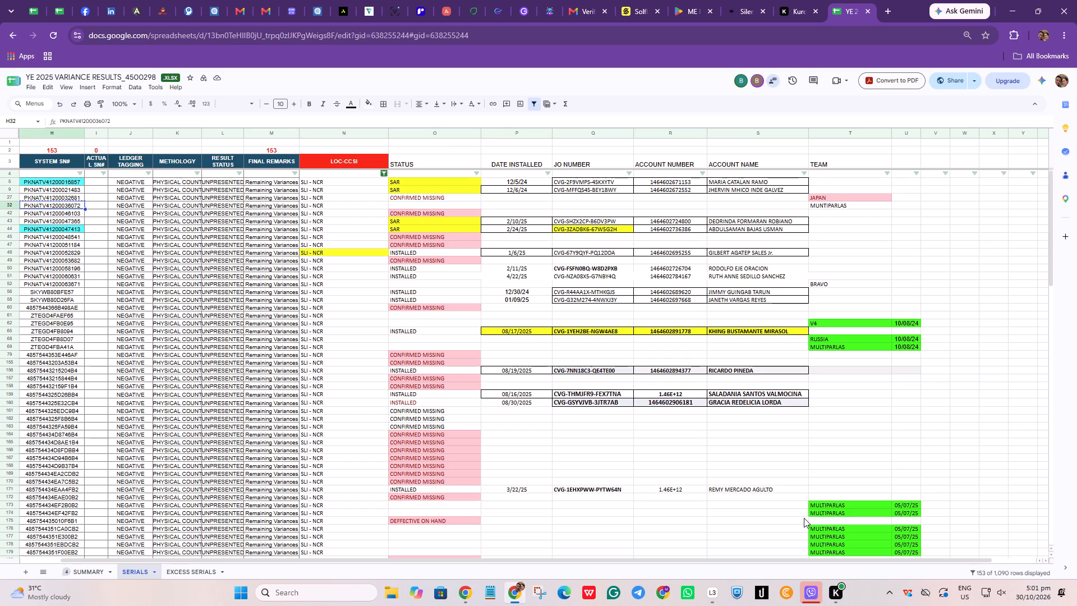
key(alt+Tab)
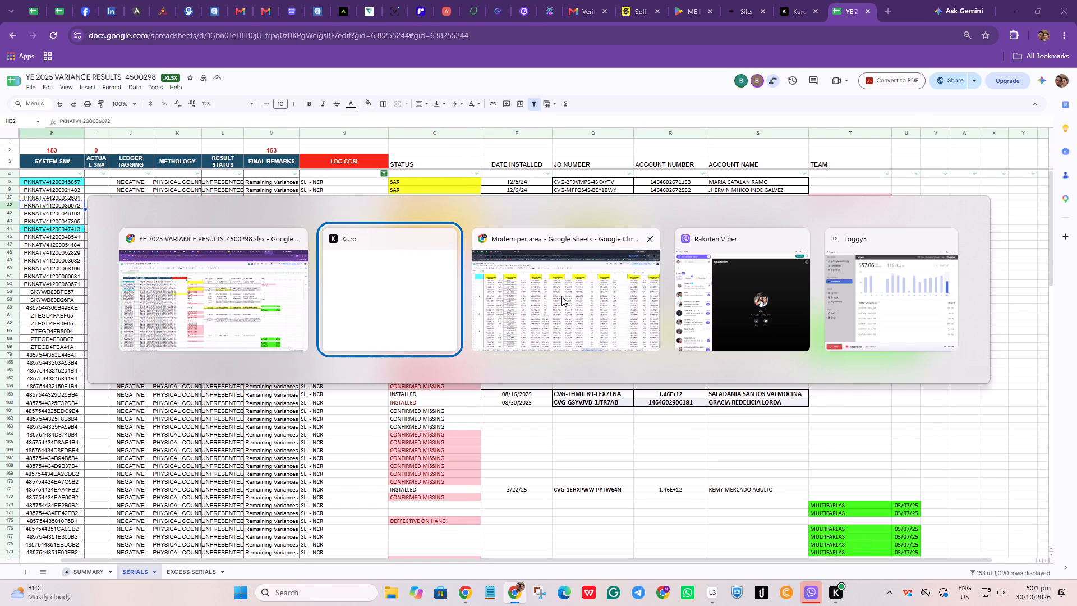
click(561, 296)
key(ctrl+f)
key(ctrl+v)
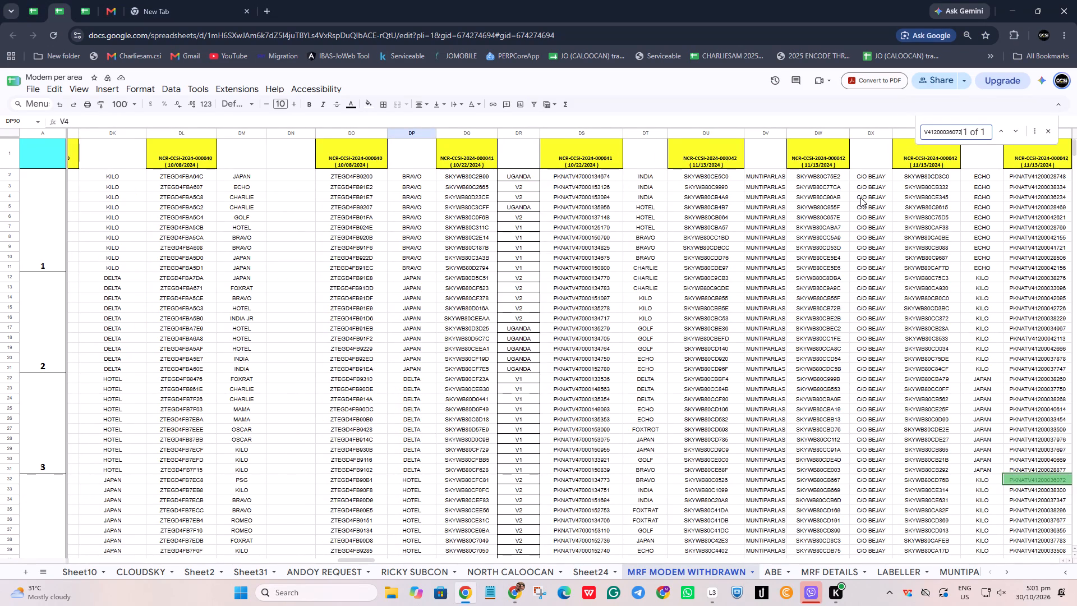
click(1012, 476)
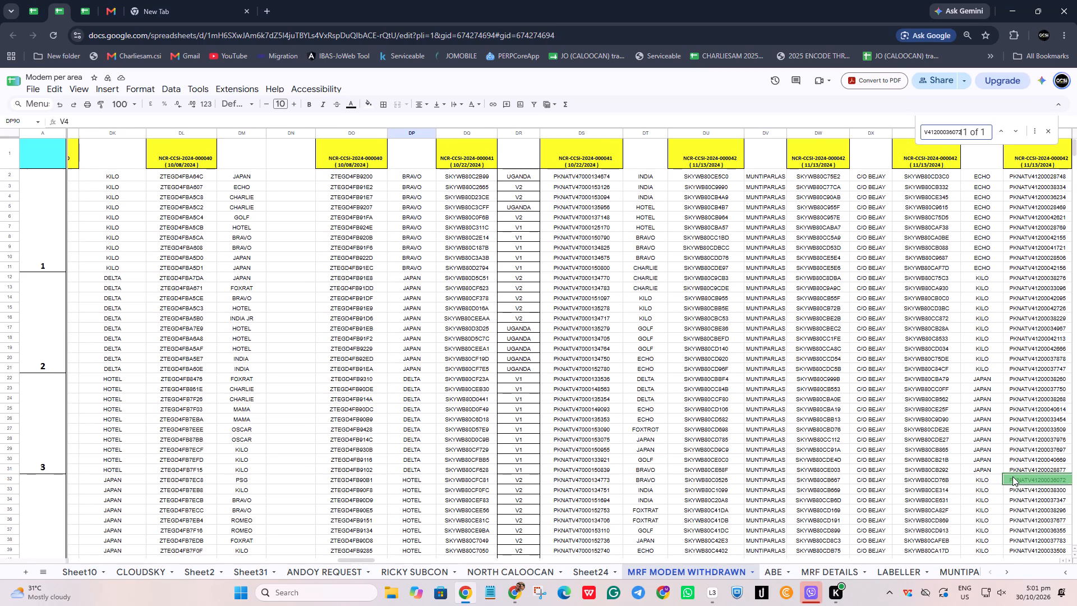
key(Tab)
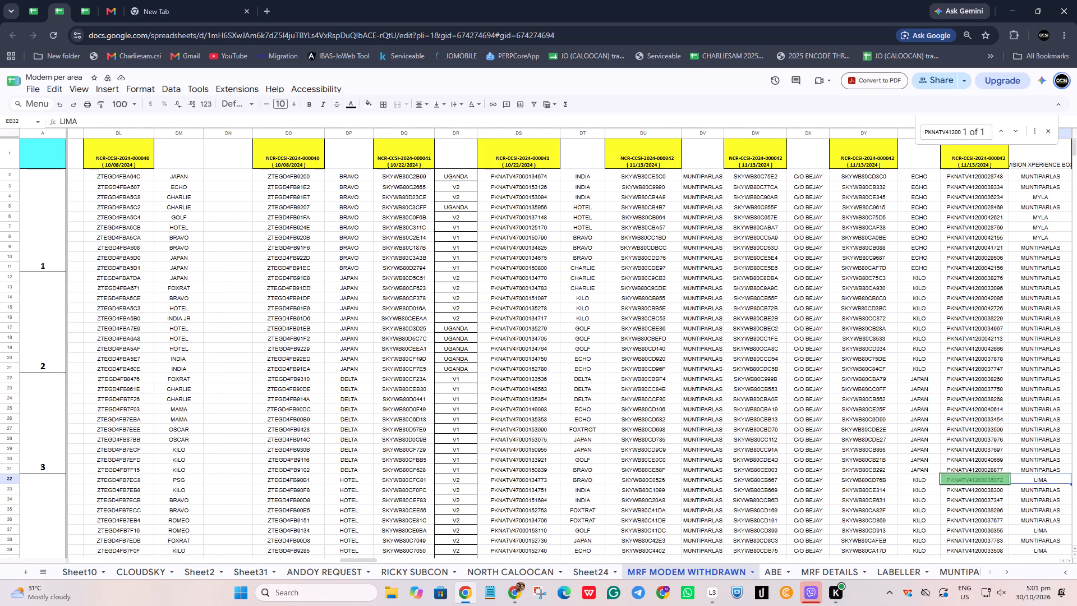
key(alt+Tab)
key(Tab)
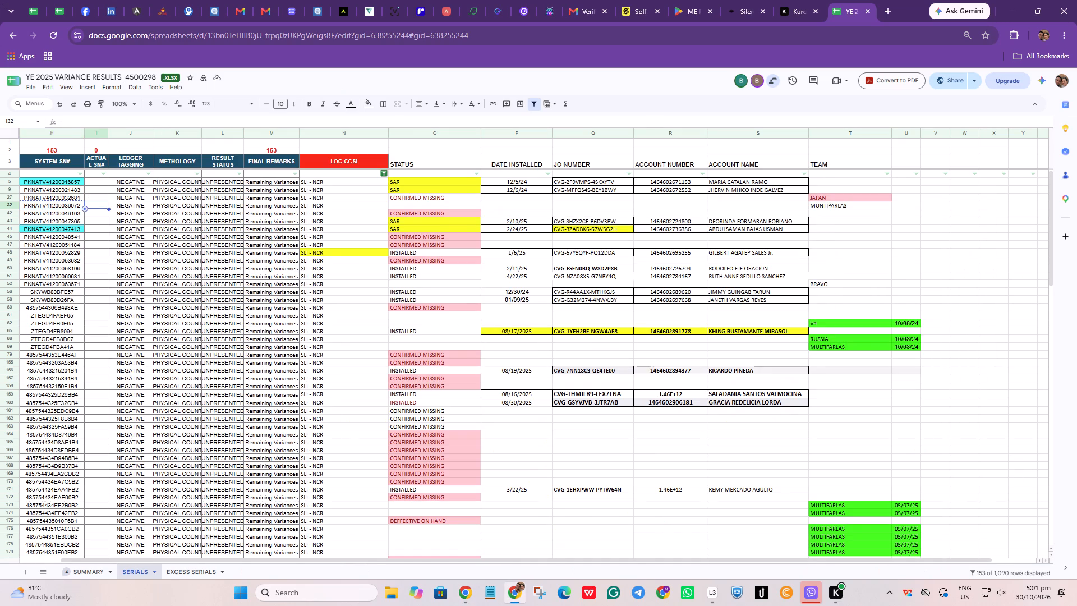
key(Tab)
key(Tab)
key(Tab)
key(Tab)
key(Tab)
key(Tab)
key(Tab)
key(Tab)
key(Tab)
key(Tab)
key(Tab)
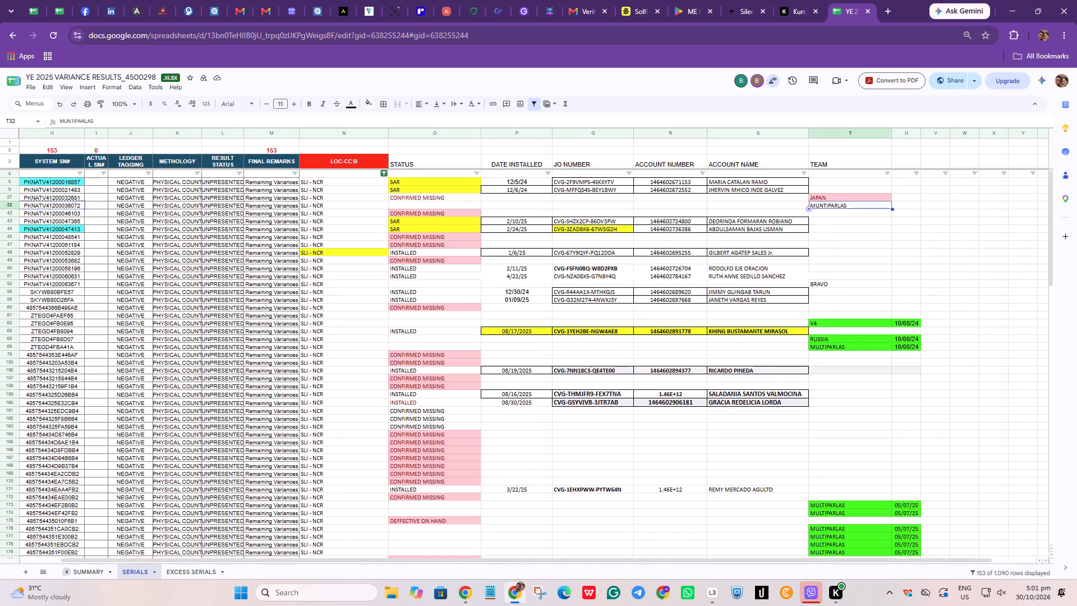
text(LIMA)
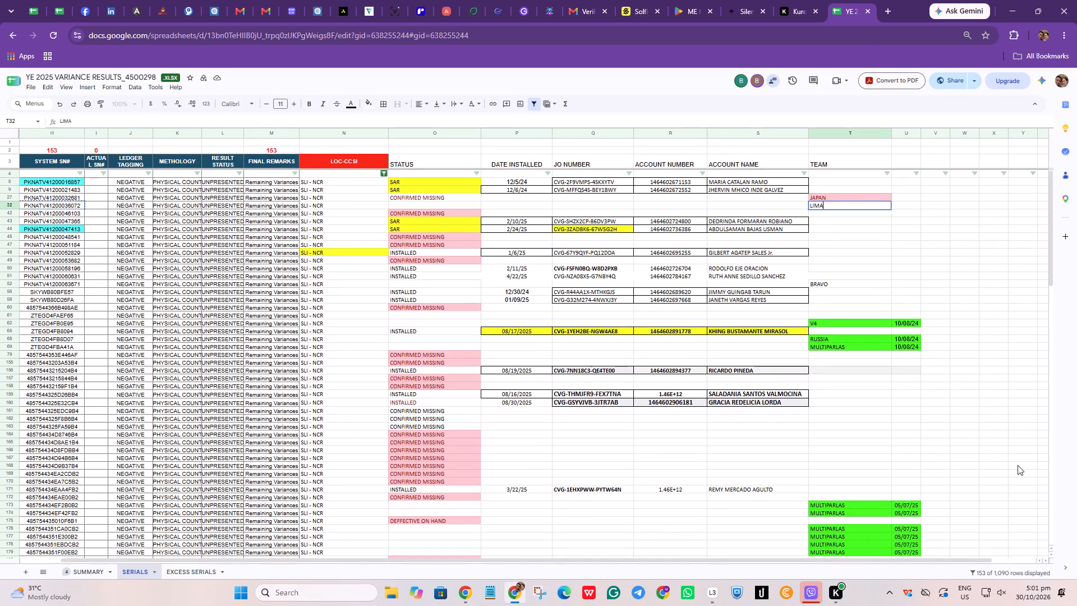
key(Tab)
Recheck the withdrawal column's date and enter 11/13/24 beside the LIMA team entry.
key(alt+Tab)
key(alt+Tab)
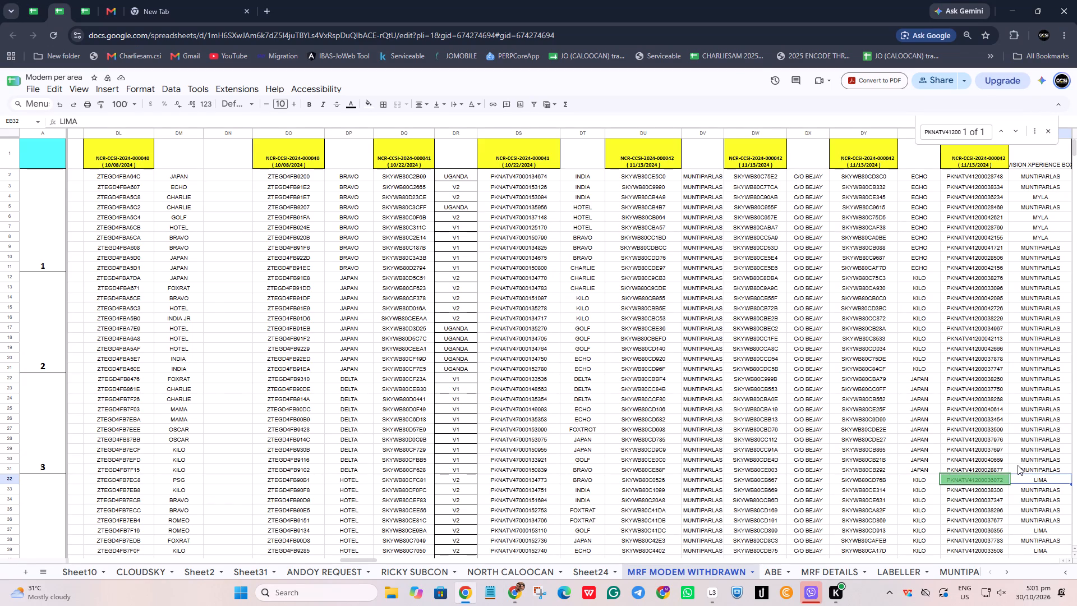
text(11/13)
text(/24)
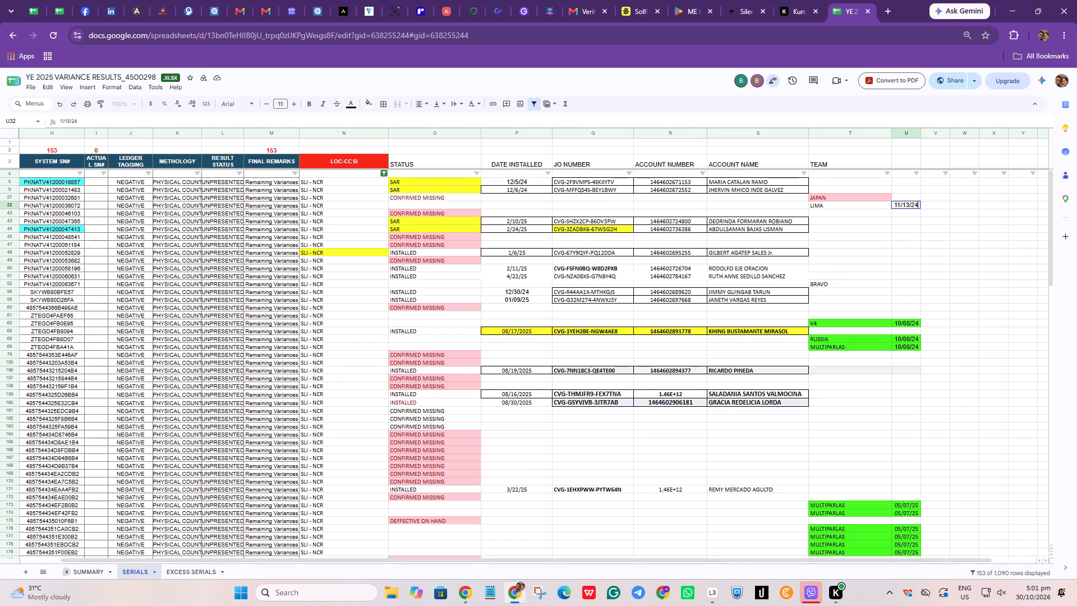
key(Return)
Fill the LIMA team cell and its 11/13/24 date cell with bright green.
click(835, 206)
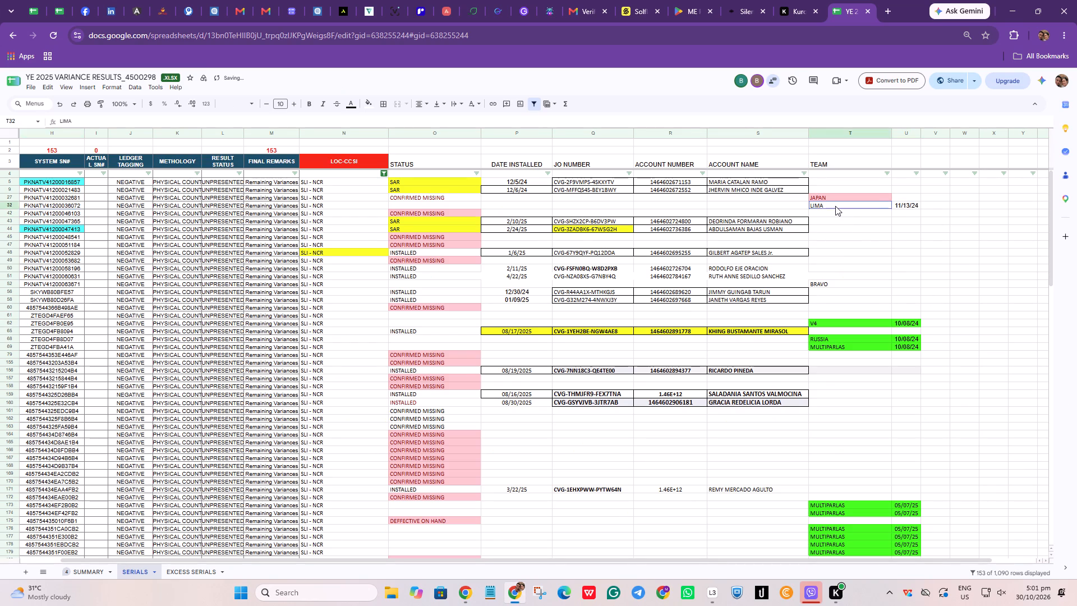
shift+click(906, 205)
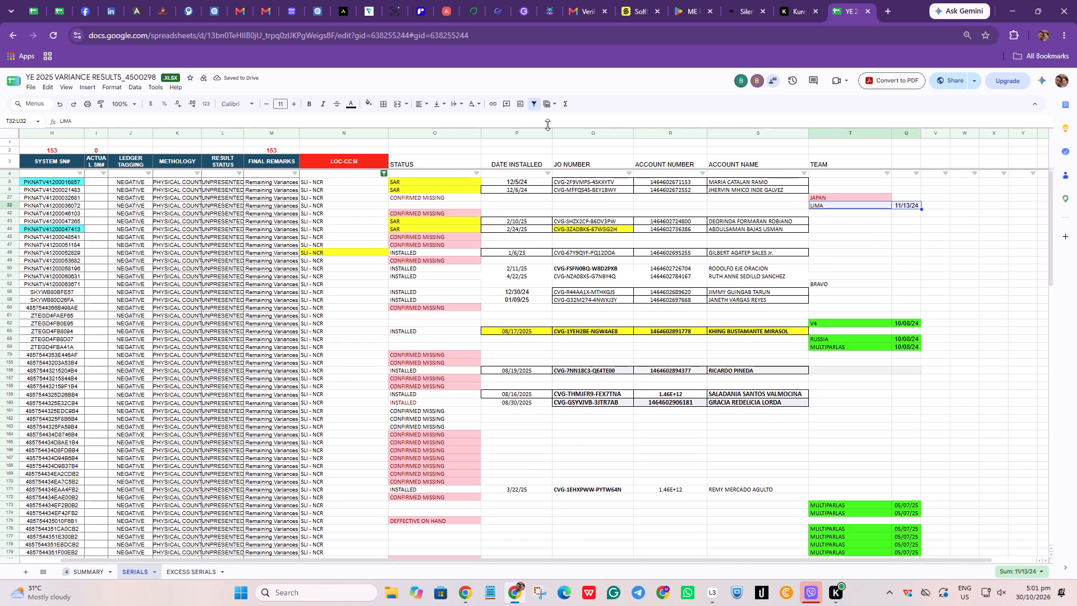
click(369, 105)
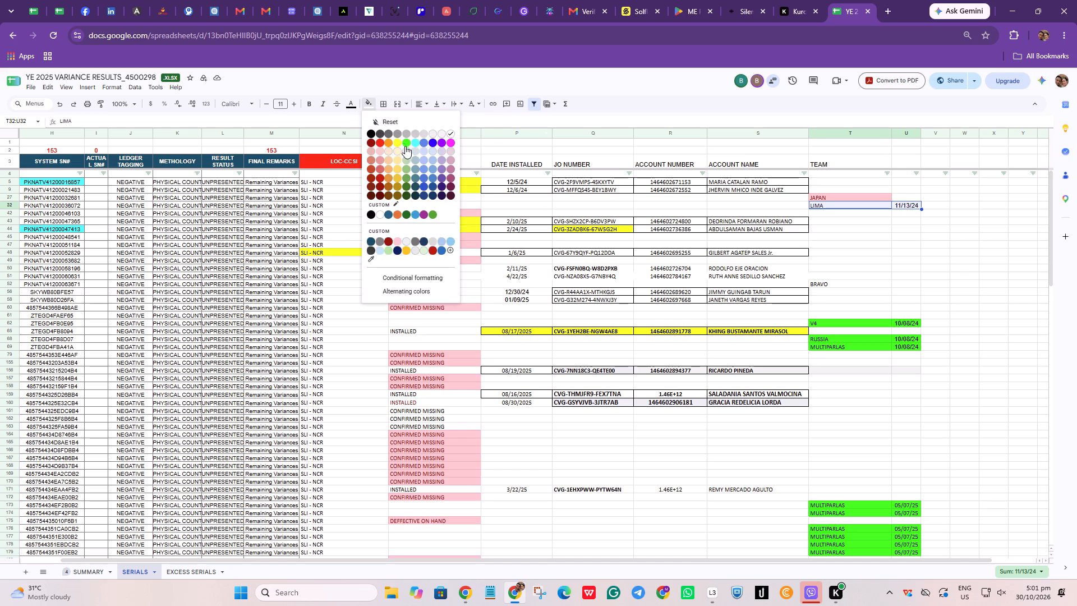
click(403, 141)
click(881, 255)
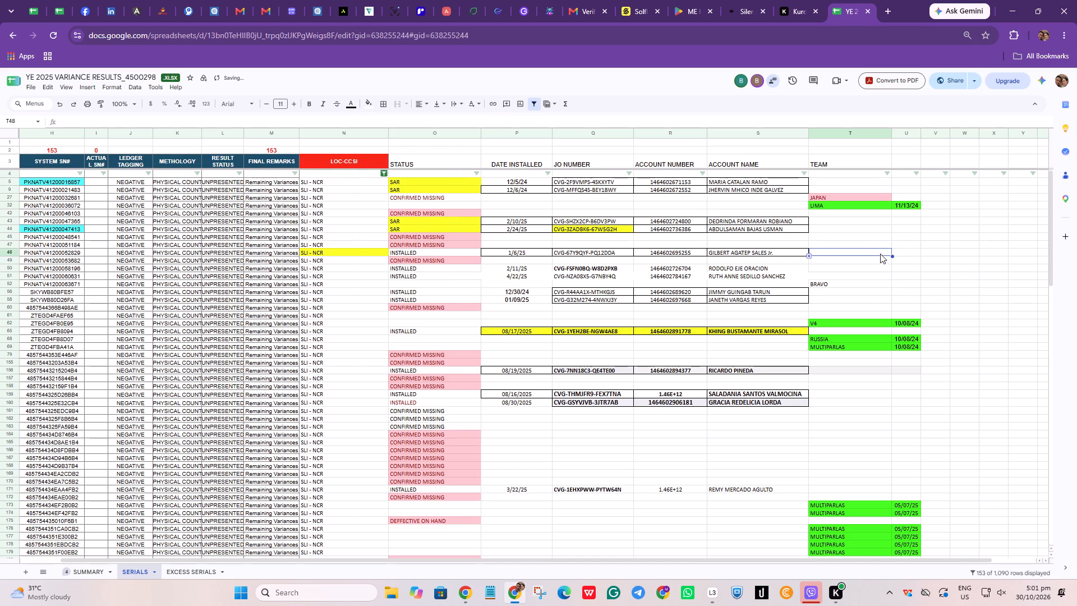
Review the JAPAN and LIMA rows across their serial details, status, installation and team columns.
scroll(863, 240, up, 3)
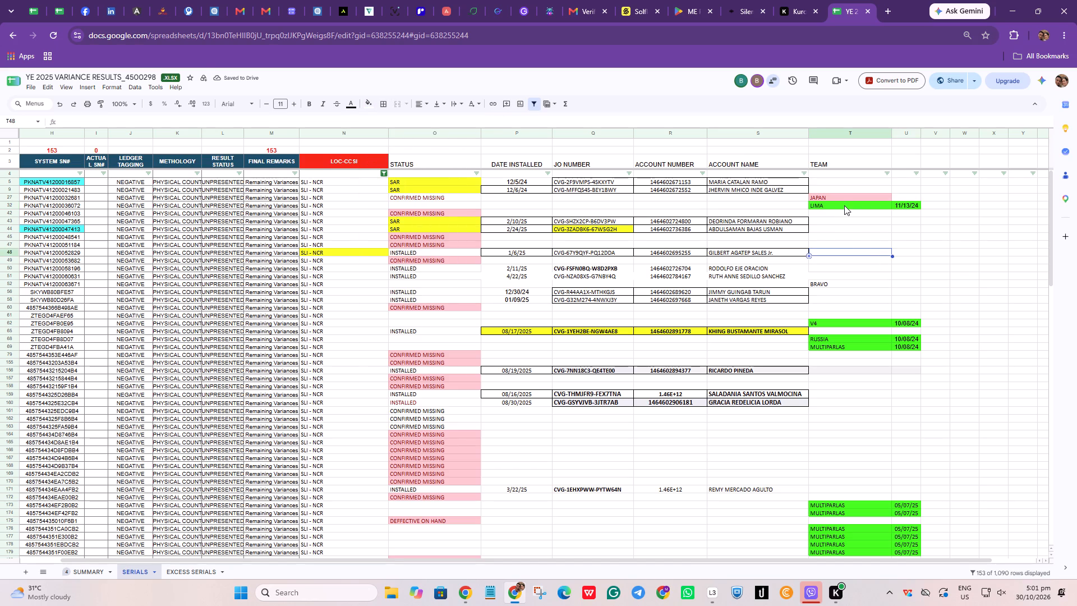
click(844, 205)
key(Left)
key(Left)
key(Left)
key(Left)
key(Left)
key(Left)
key(Left)
key(Left)
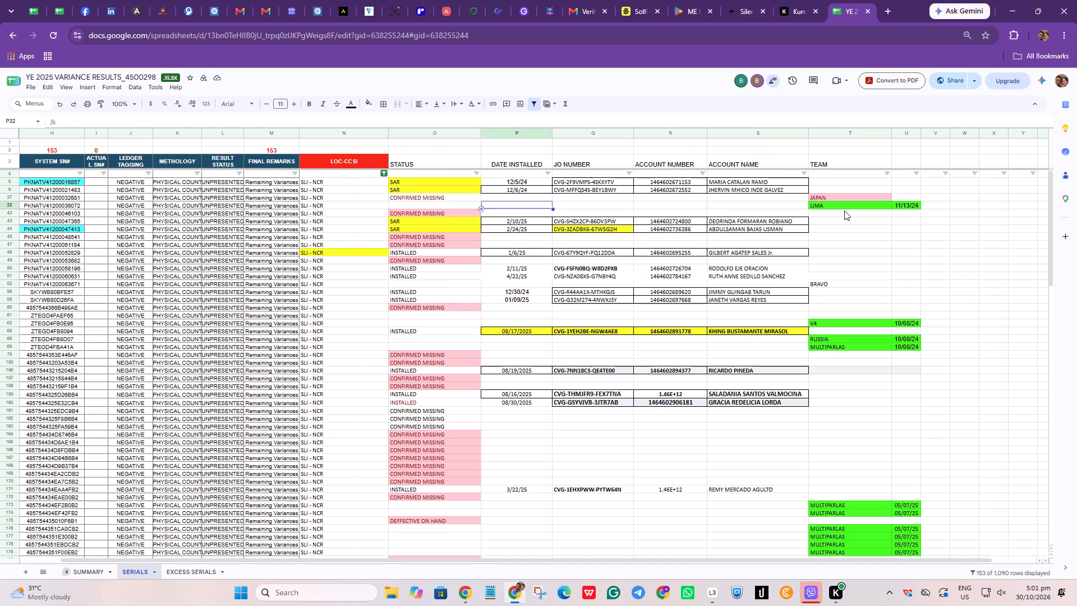
key(Right)
key(Right)
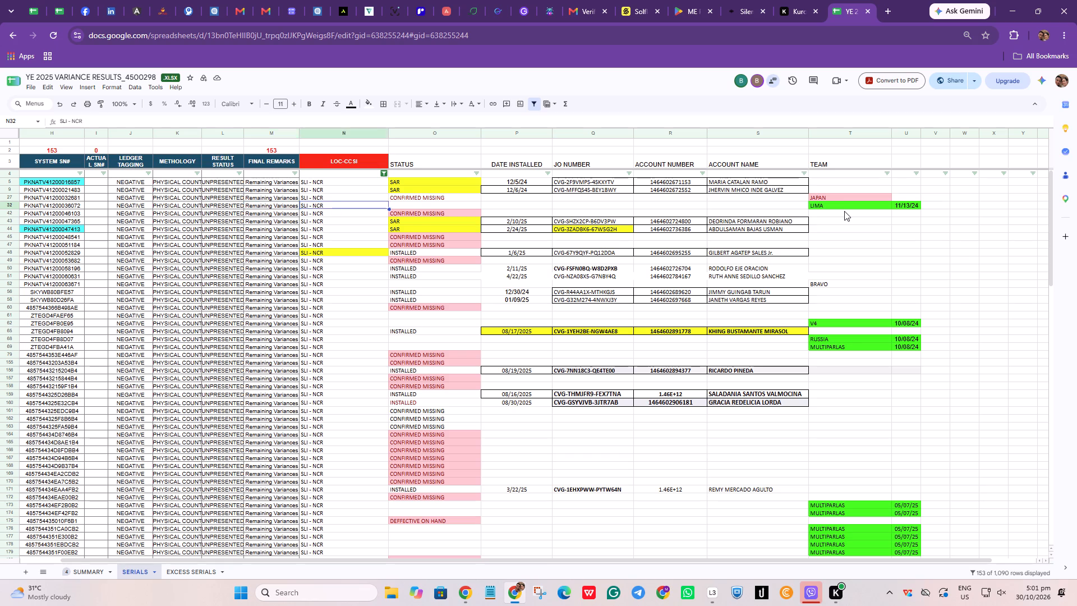
key(Right)
key(Right)
key(Right)
key(Up)
key(Left)
key(Left)
key(Left)
key(Left)
key(Left)
key(Left)
key(Left)
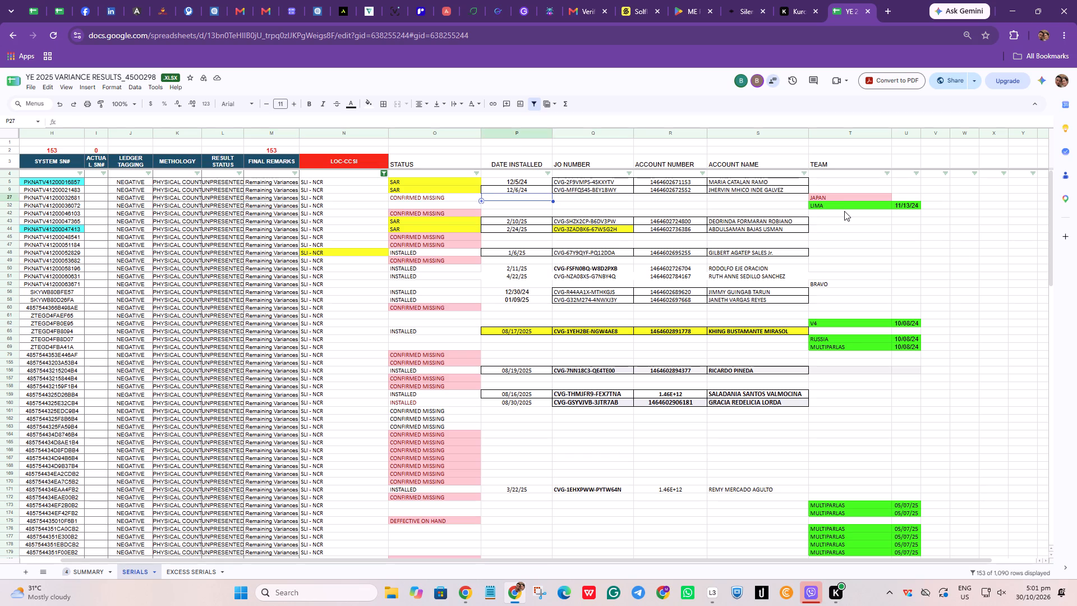
key(Right)
key(Right)
key(Right)
key(Right)
key(Right)
key(Right)
key(Right)
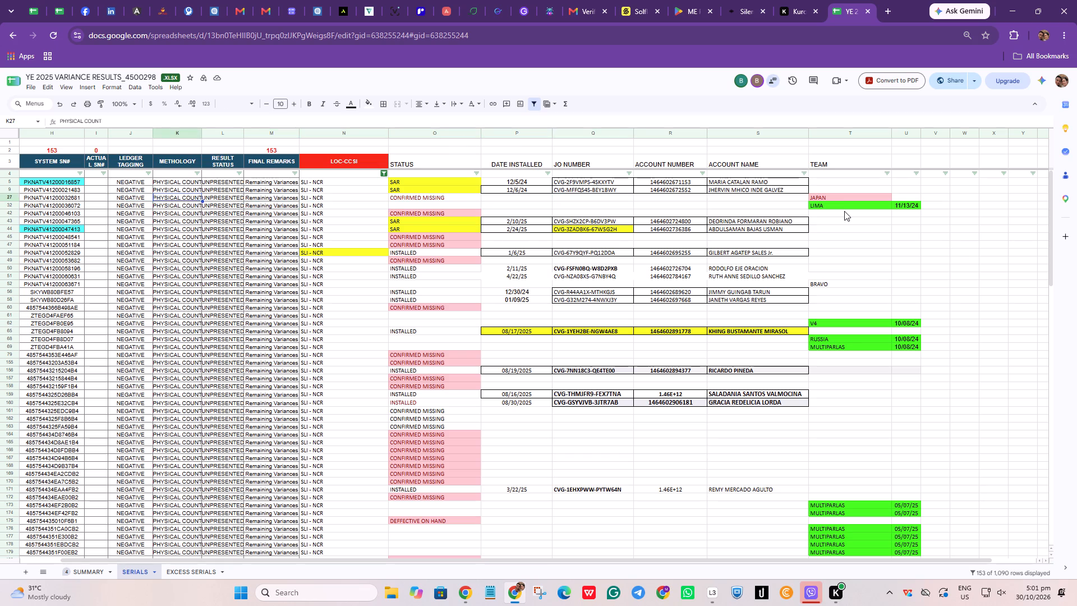
key(Down)
key(Left)
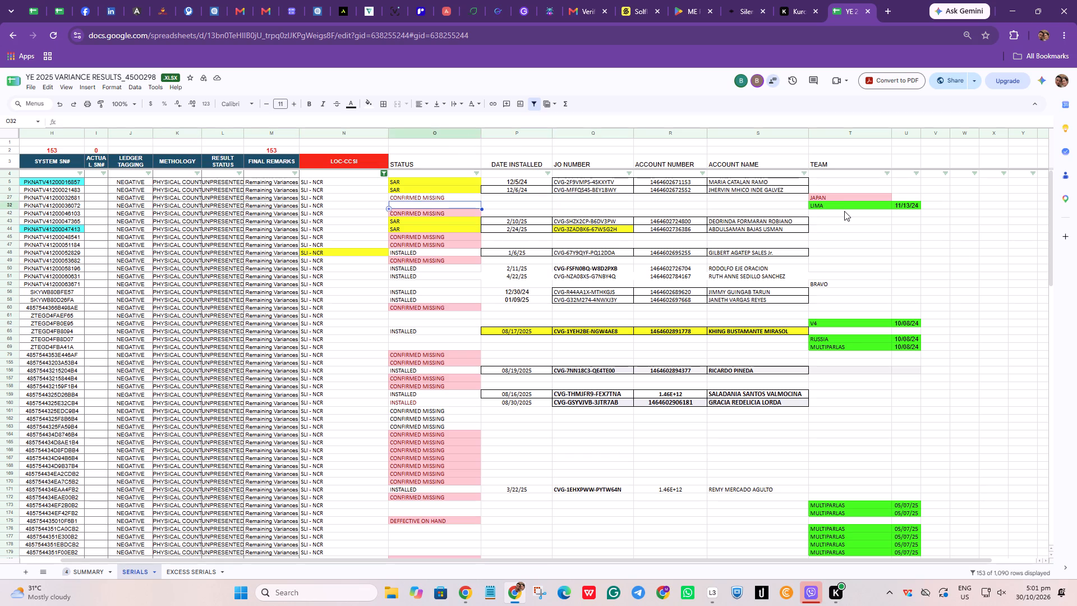
Check the remaining filtered rows down to the sheet's last row for missing status, team or withdrawal date entries.
key(Right)
key(Right)
key(Right)
key(Right)
key(Right)
key(Right)
key(Right)
key(Right)
key(Right)
key(Right)
key(Right)
key(Down)
key(Down)
key(Down)
key(Down)
key(Down)
key(Down)
key(Down)
key(Down)
key(Down)
key(Down)
key(Down)
key(Down)
key(Down)
key(Down)
key(Down)
key(Down)
key(Down)
key(Down)
key(Down)
key(Down)
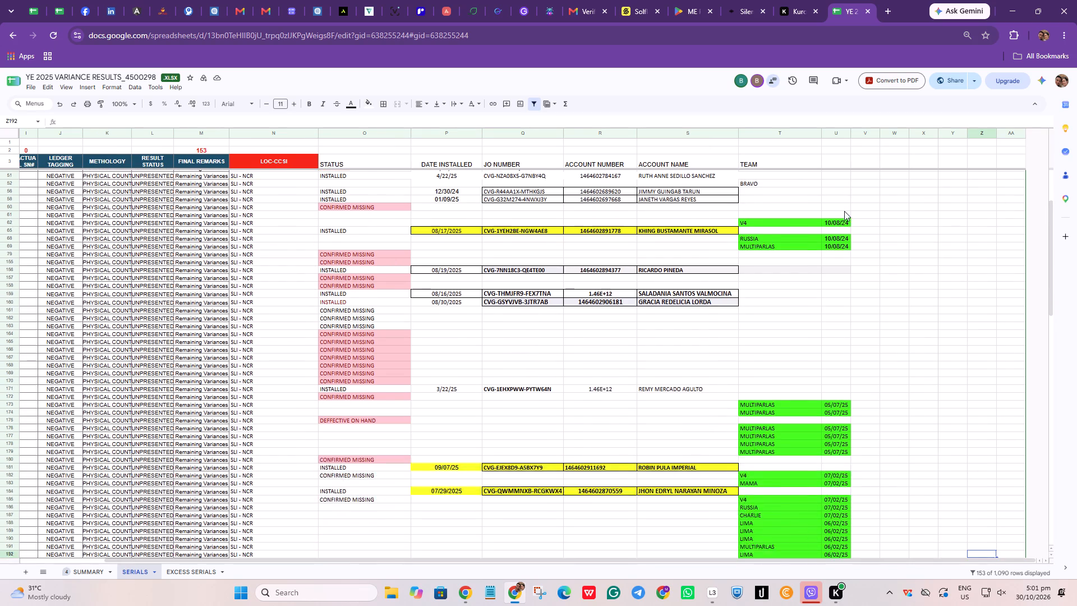
key(Left)
key(Left)
key(Left)
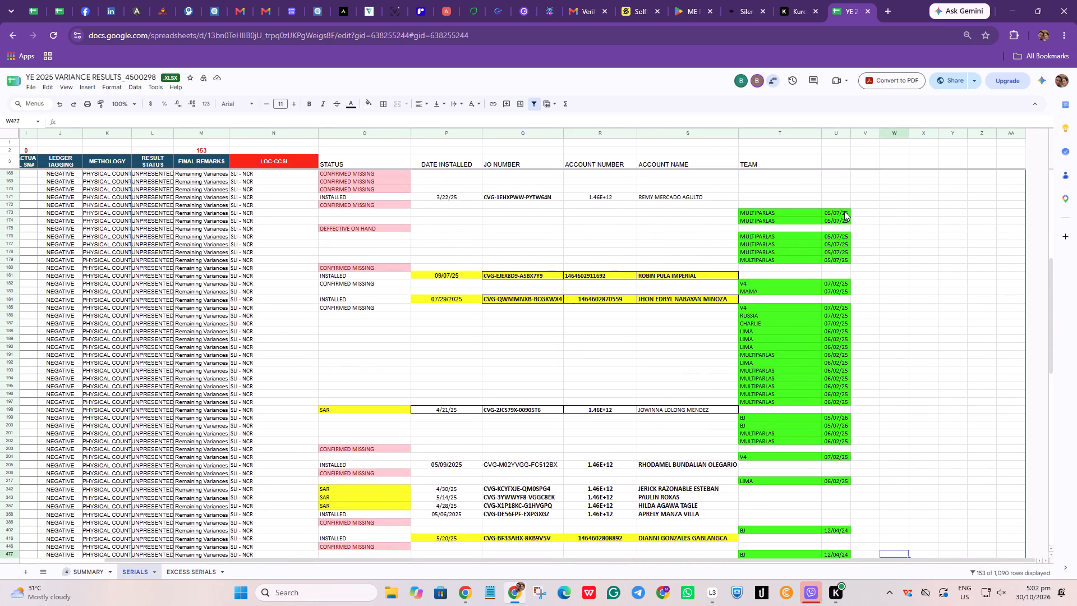
key(Left)
key(Left)
key(Left)
key(Down)
key(Down)
key(Down)
key(Down)
key(Down)
key(Down)
key(Down)
key(Down)
key(Down)
key(Down)
key(Down)
key(Down)
key(Down)
key(Down)
key(Down)
key(Down)
key(Down)
key(Down)
key(Down)
key(Down)
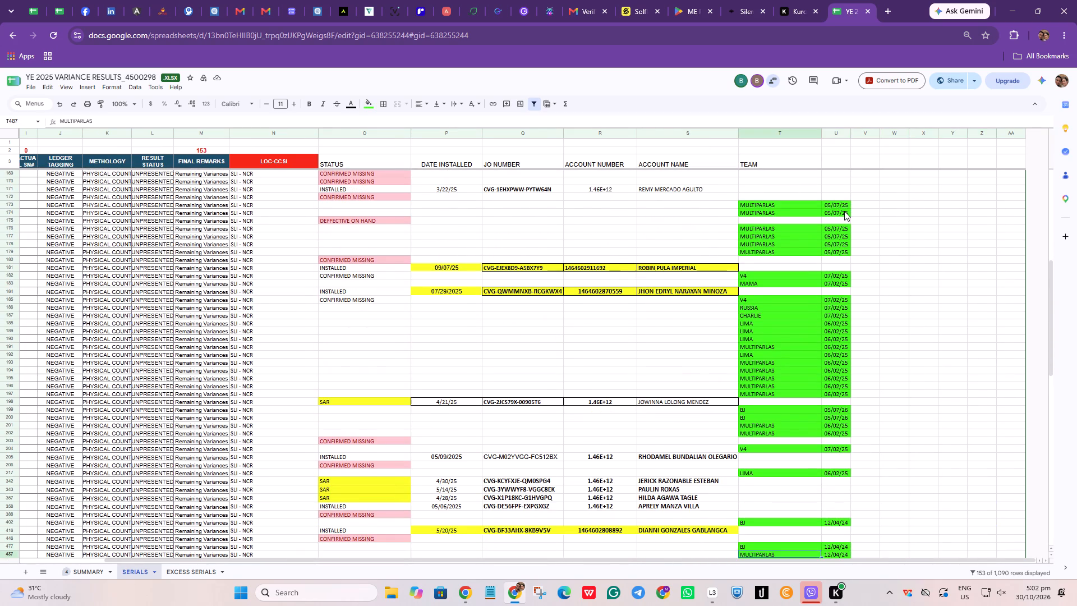
key(Down)
key(Down)
key(Down)
key(Down)
key(Down)
key(Down)
key(Down)
key(Down)
key(Down)
key(Down)
key(Down)
key(Down)
key(Down)
key(Down)
key(Down)
key(Down)
key(Down)
key(Down)
key(Down)
key(Down)
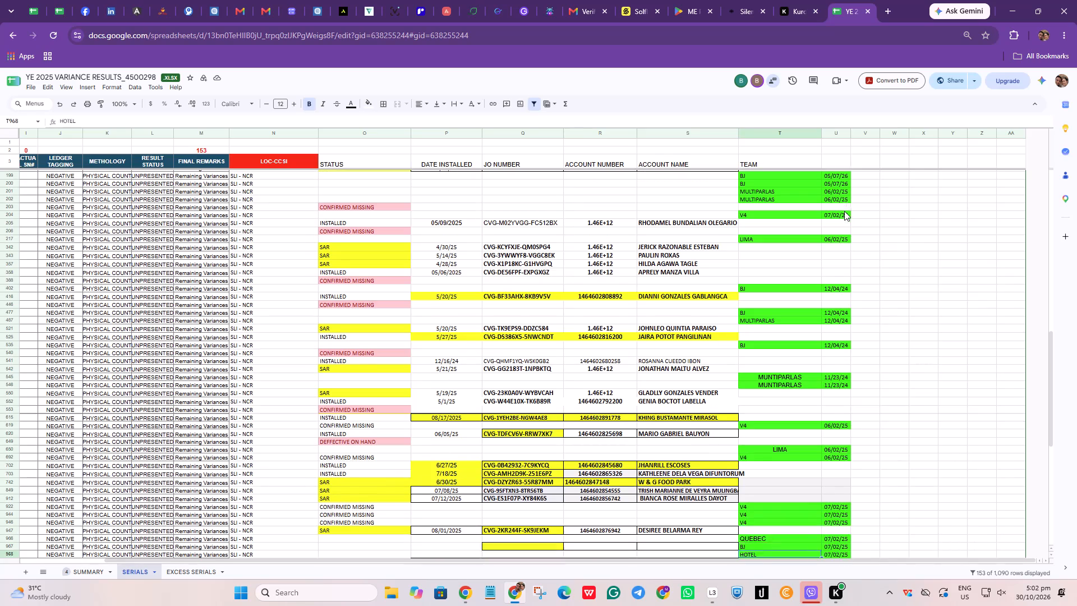
key(Down)
key(Down)
key(Down)
key(Down)
key(Down)
key(Down)
key(Down)
key(Down)
key(Down)
key(Down)
key(Down)
key(Down)
key(Down)
key(Down)
key(Down)
key(Down)
key(Down)
key(Down)
key(Down)
key(Down)
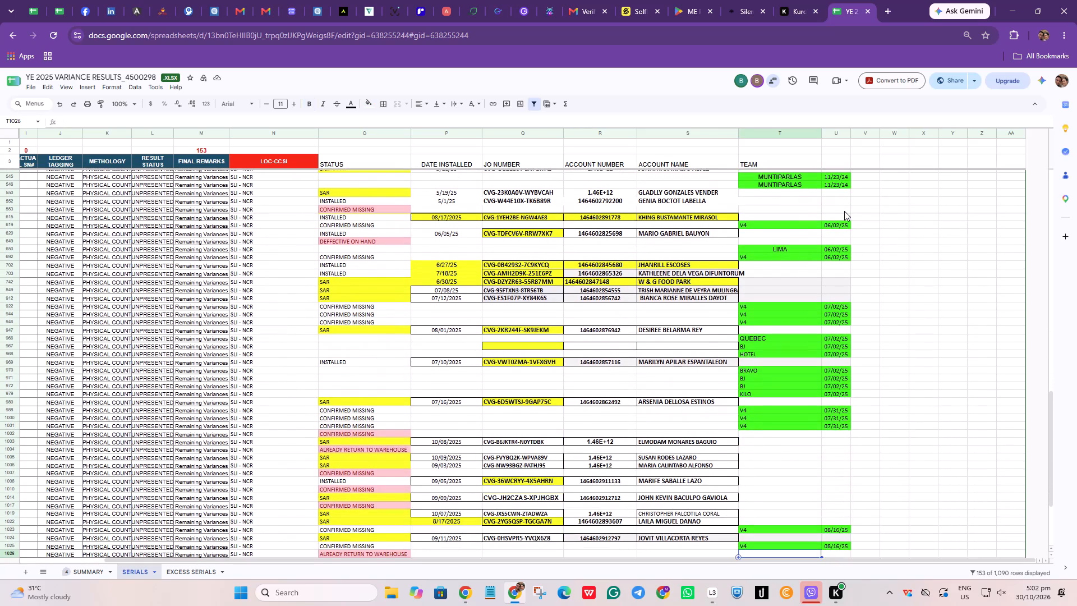
key(Left)
key(Left)
key(Left)
key(Left)
key(Left)
key(Left)
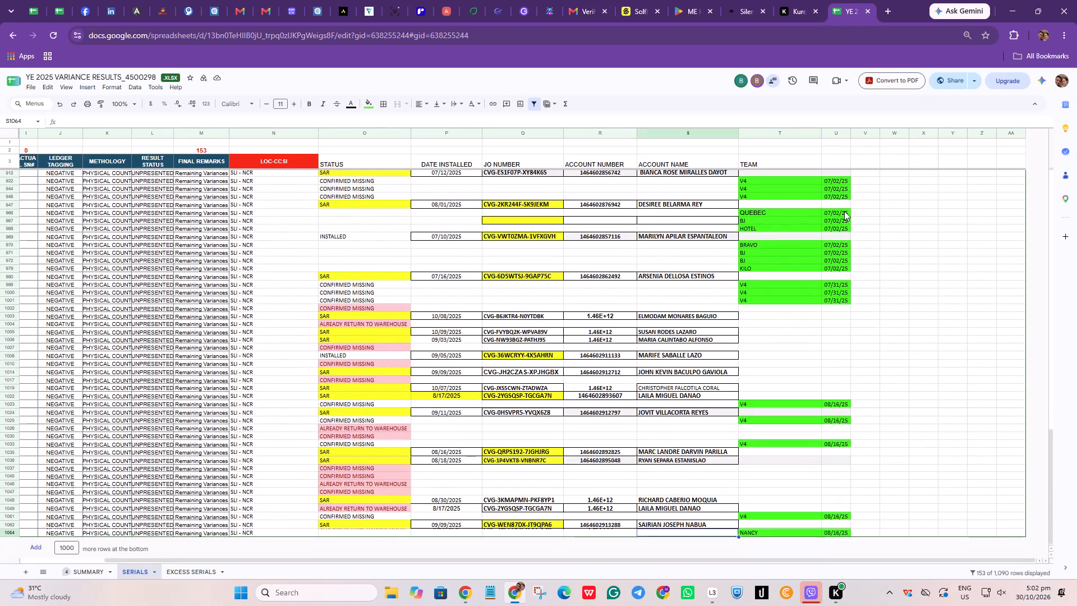
Examine the final rows' status, job number, account and team entries, including the NANCY row.
key(Right)
key(Right)
key(Right)
key(Right)
key(Right)
key(Right)
key(Right)
key(Right)
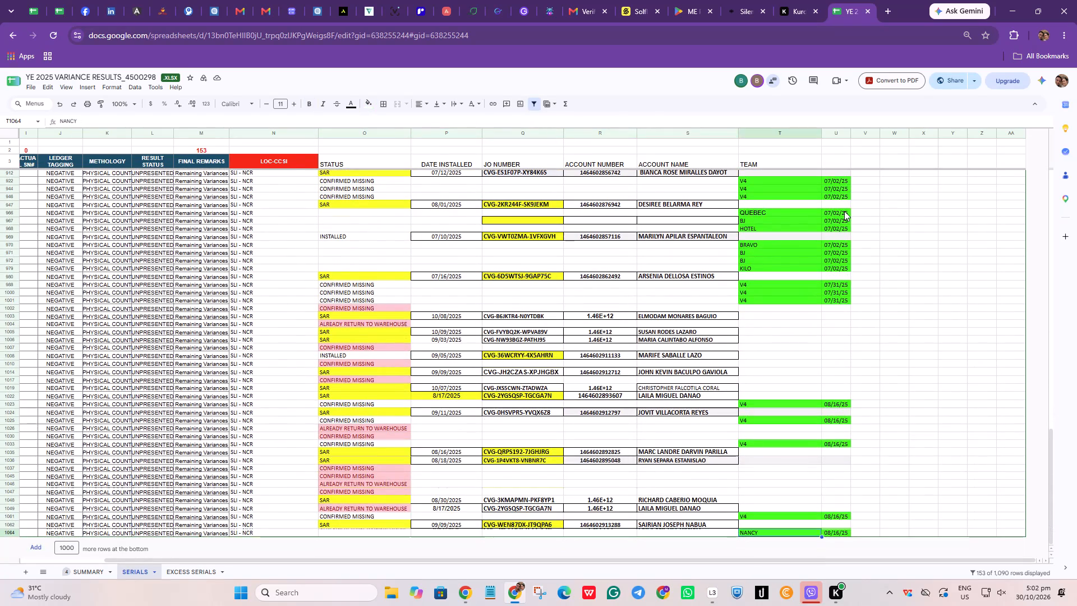
key(Left)
key(Left)
key(Left)
key(Left)
key(Left)
key(Left)
key(Left)
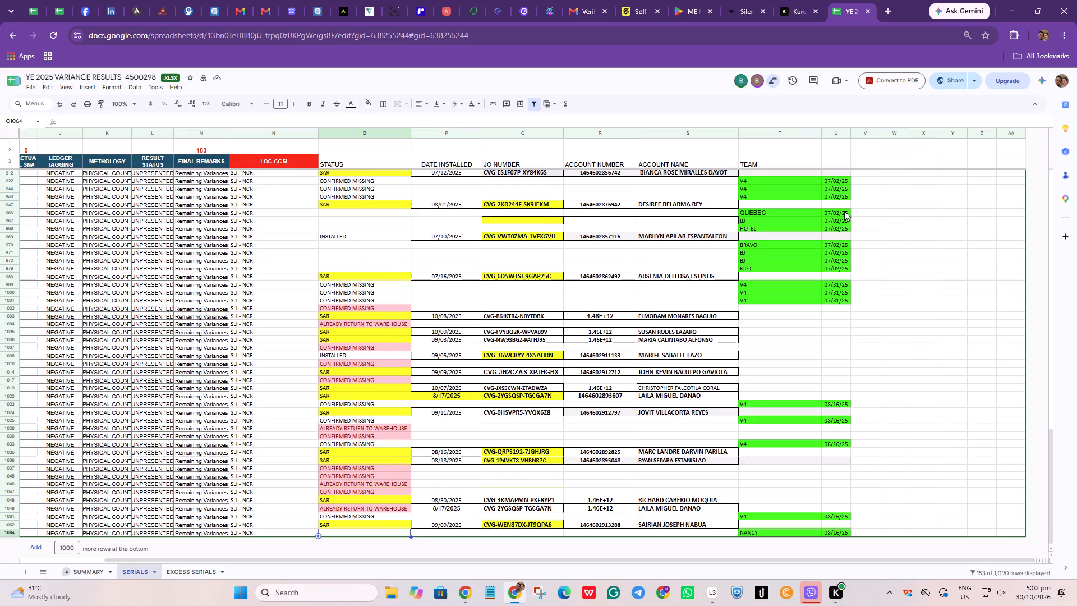
key(Up)
key(Up)
key(Up)
key(Up)
key(Right)
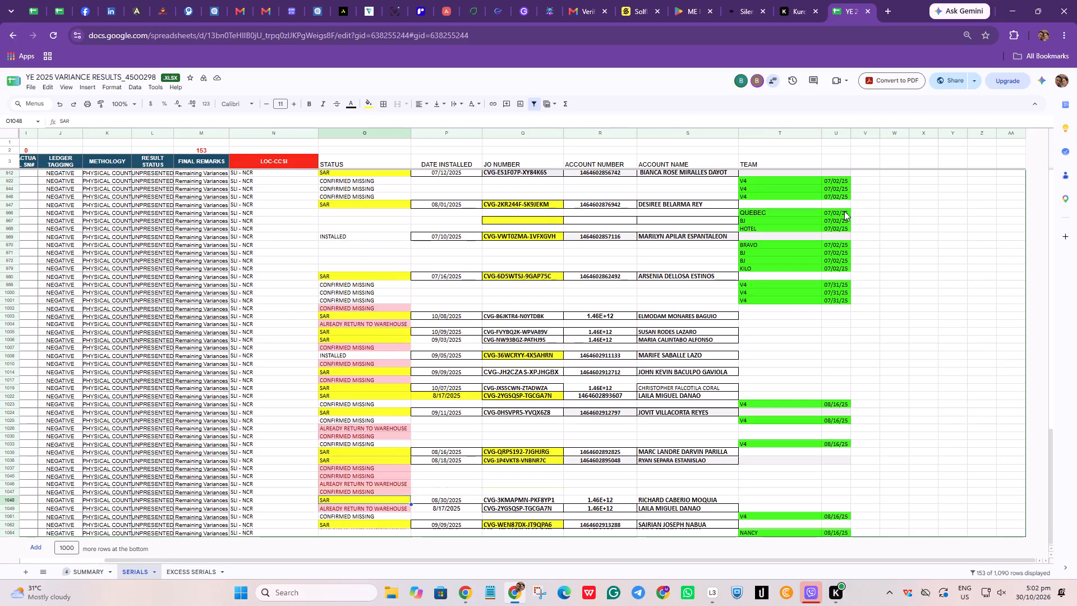
key(Right)
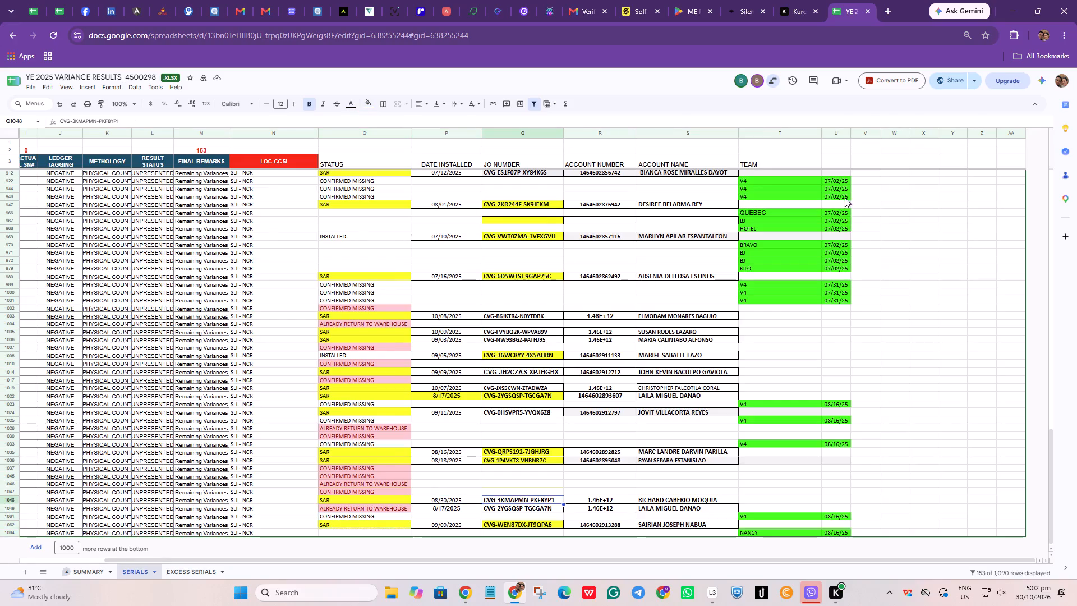
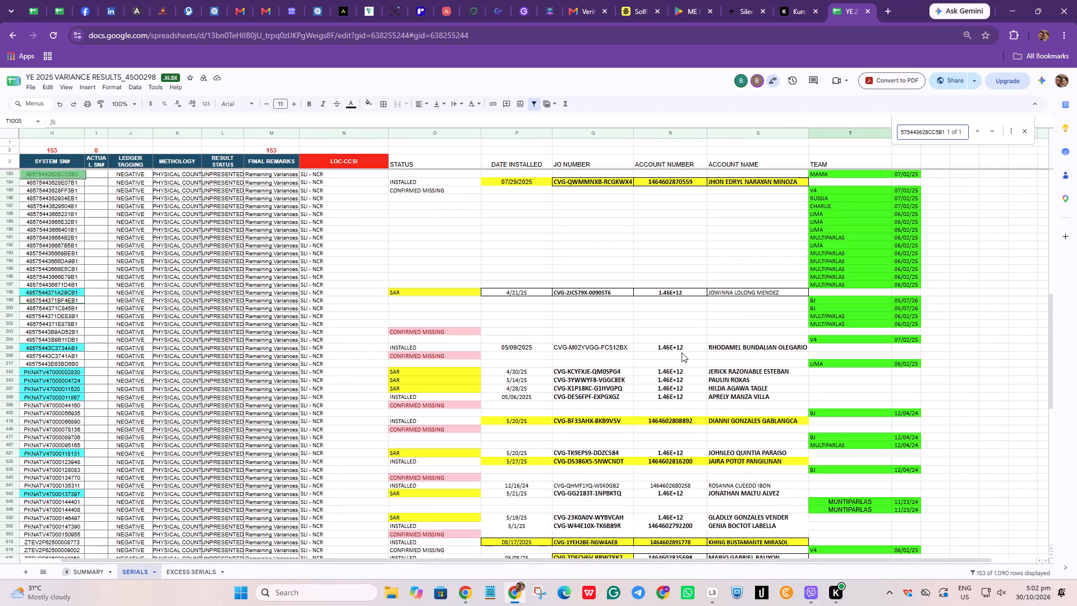
key(Tab)
key(Tab)
click(912, 132)
key(Return)
key(plus)
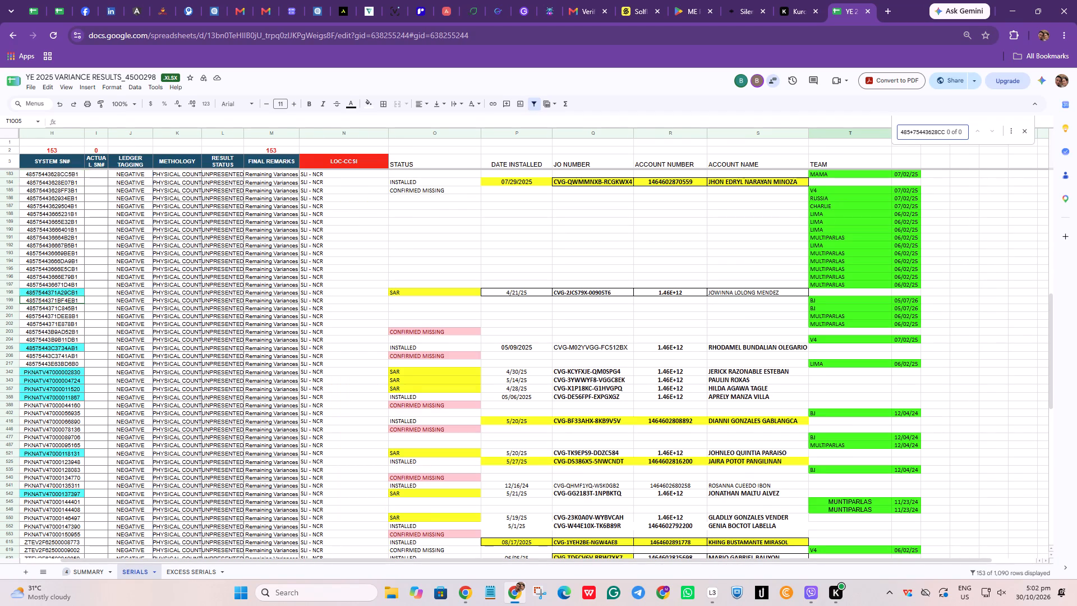
key(BackSpace)
key(Return)
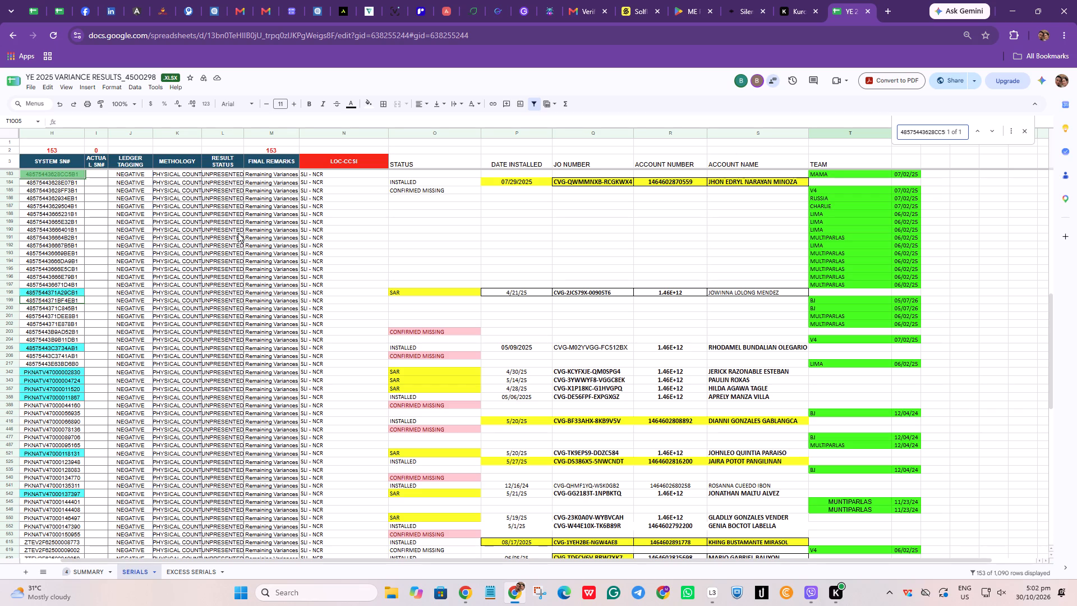
click(49, 174)
key(Tab)
key(Tab)
key(Tab)
key(Tab)
key(Tab)
key(Tab)
key(Tab)
key(Tab)
key(Tab)
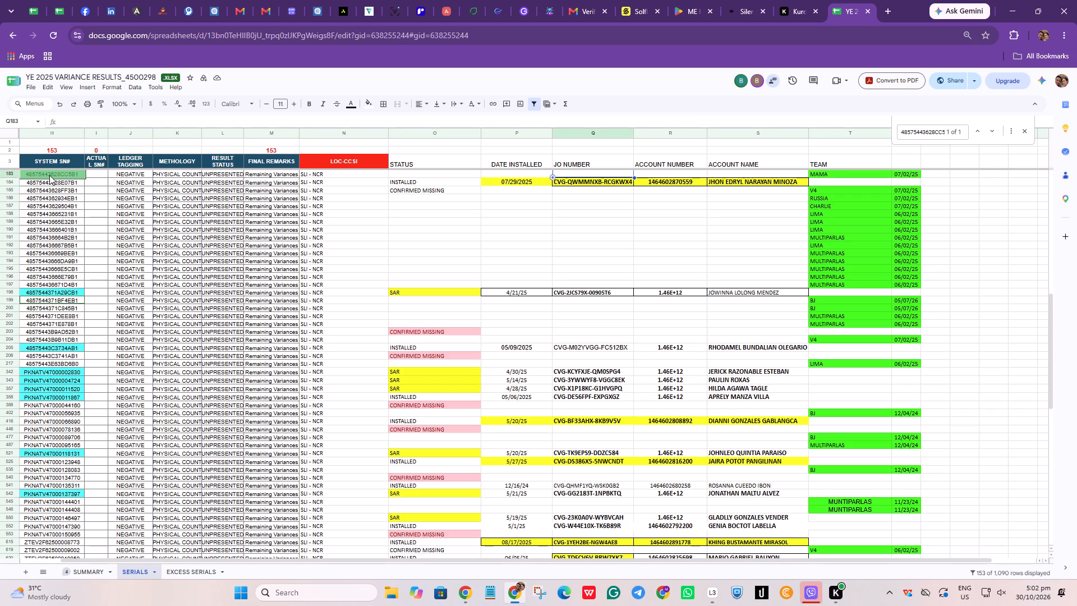
key(Left)
key(Left)
key(Left)
key(Right)
key(Right)
key(Left)
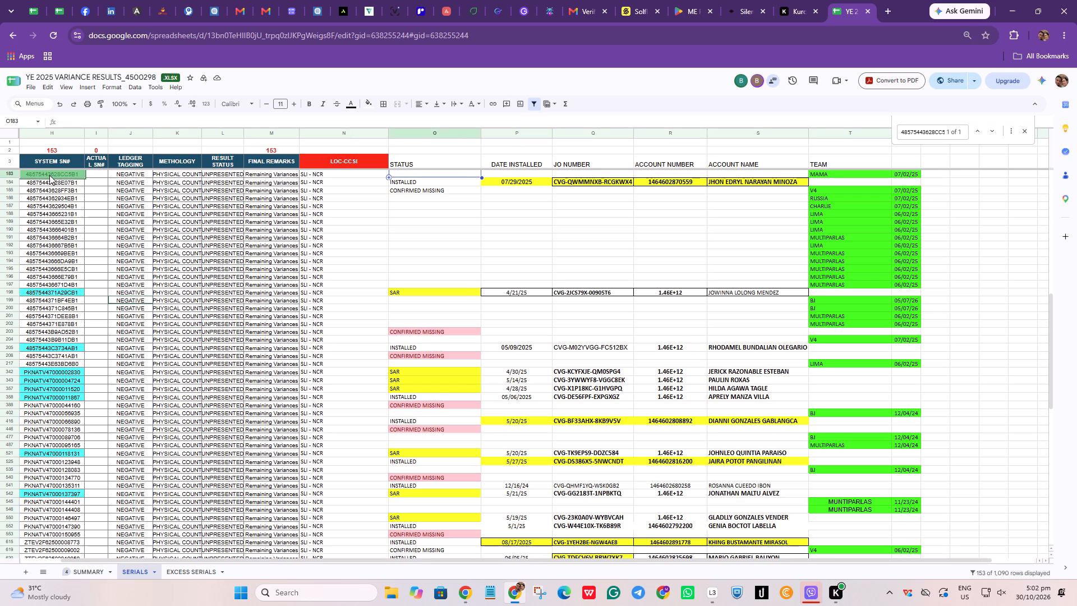
key(Right)
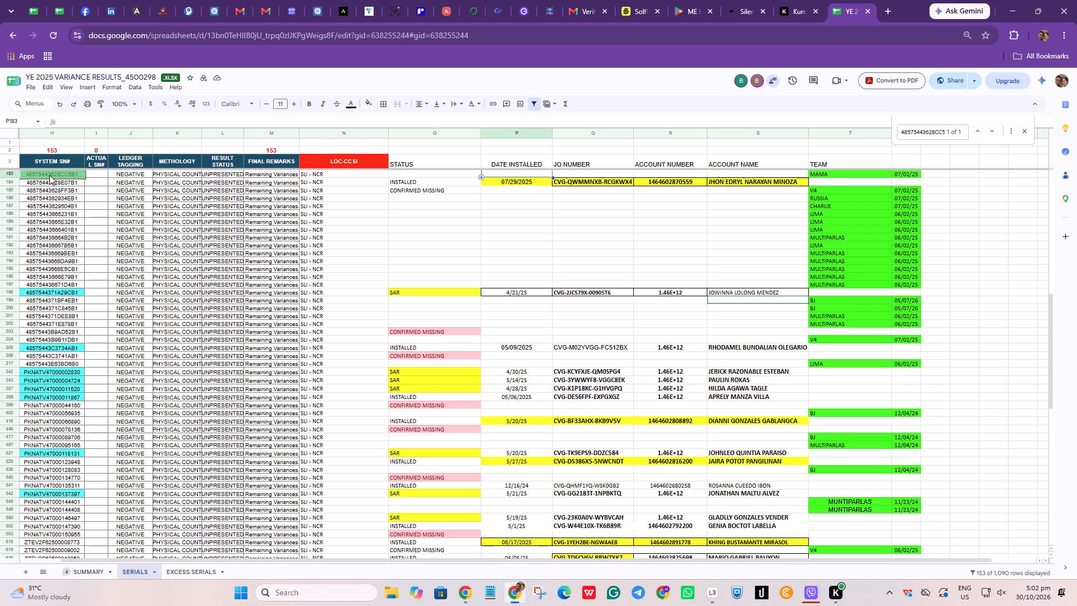
key(Right)
key(Right)
key(Right)
key(Left)
key(Left)
key(Left)
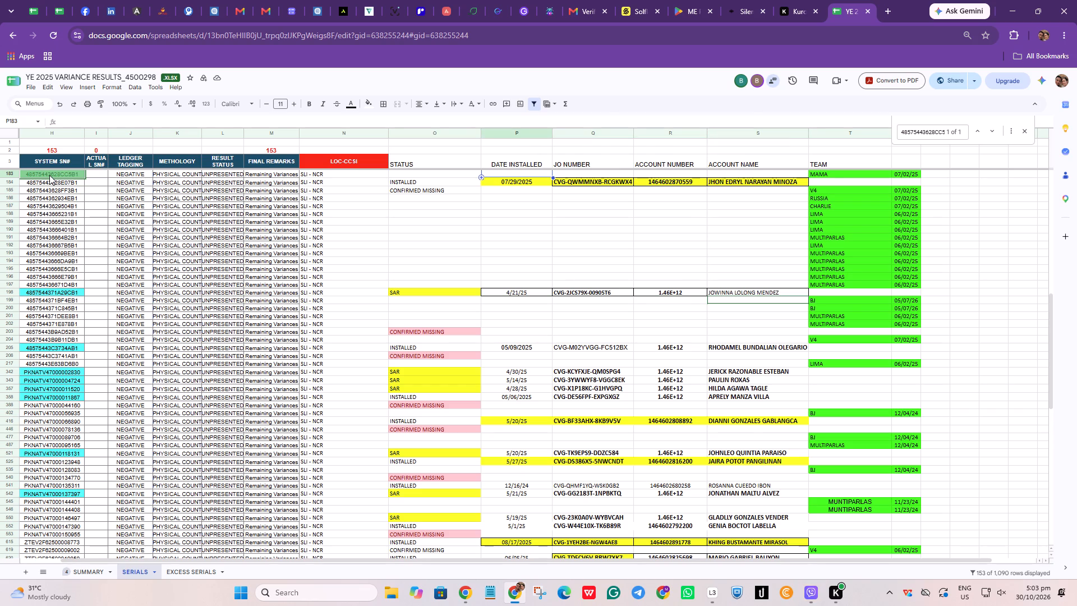
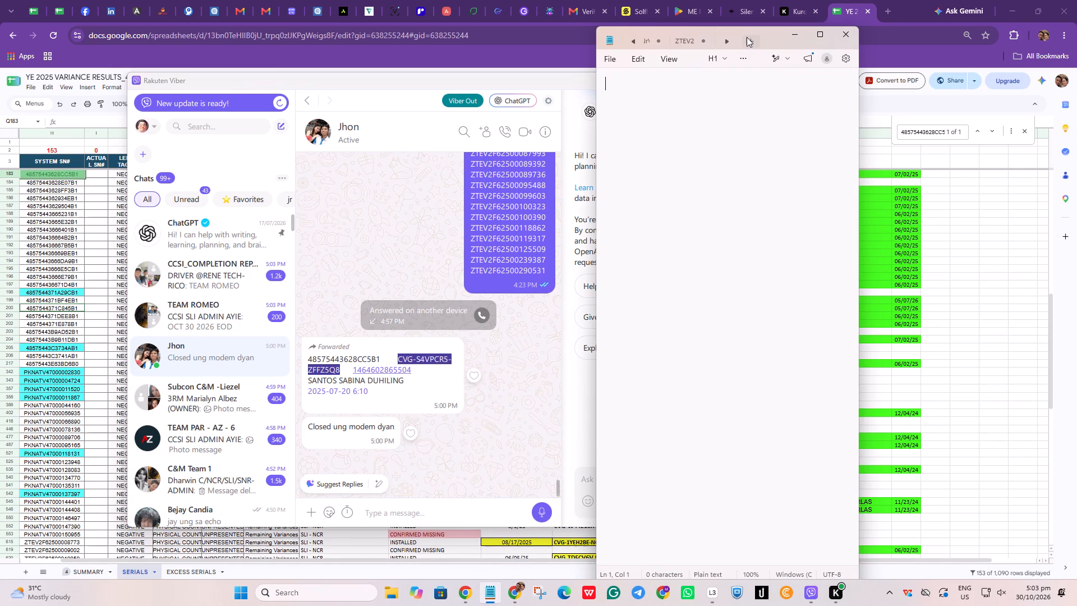
key(ctrl+v)
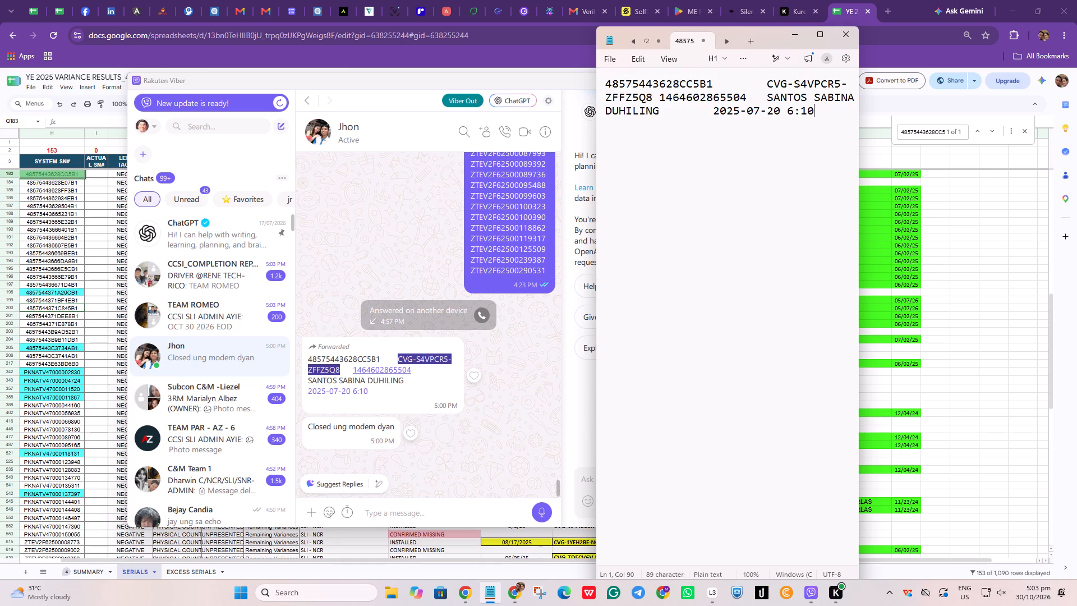
click(767, 84)
key(Return)
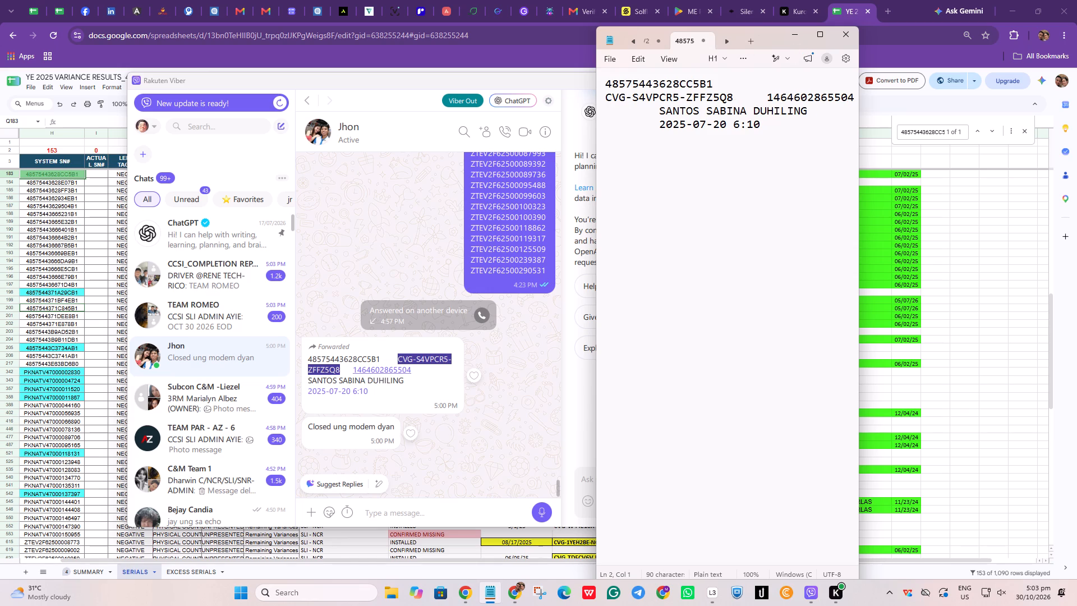
Break the pasted text before the account number so that it starts a new line under the job number.
key(End)
key(Left)
key(Left)
key(Left)
key(Left)
key(Left)
key(Left)
key(Left)
key(Left)
key(Left)
key(Left)
key(Left)
key(Left)
key(Left)
key(Return)
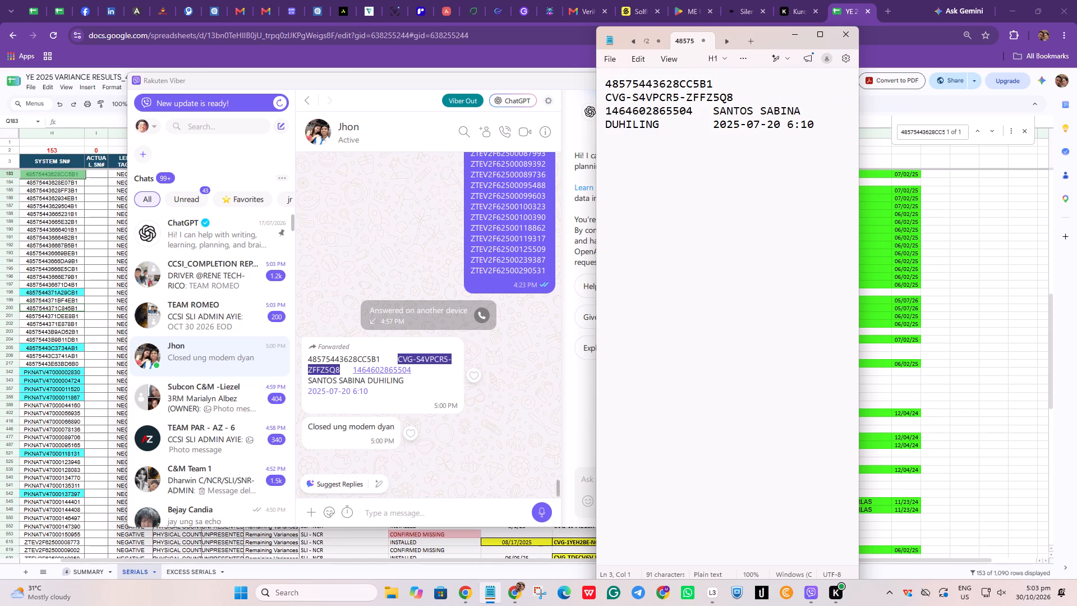
Break the text between the account number and the customer name so that the name starts a new line.
key(Right)
key(Right)
key(Right)
key(Right)
key(Right)
key(Right)
key(Right)
key(Right)
key(Right)
key(Right)
key(Right)
key(Right)
key(Right)
key(Right)
key(Right)
key(Left)
key(Return)
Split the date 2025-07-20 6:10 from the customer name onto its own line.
key(Right)
key(Right)
key(Right)
key(Right)
key(Right)
key(Right)
key(Right)
key(Right)
key(Right)
key(Right)
key(Right)
key(Right)
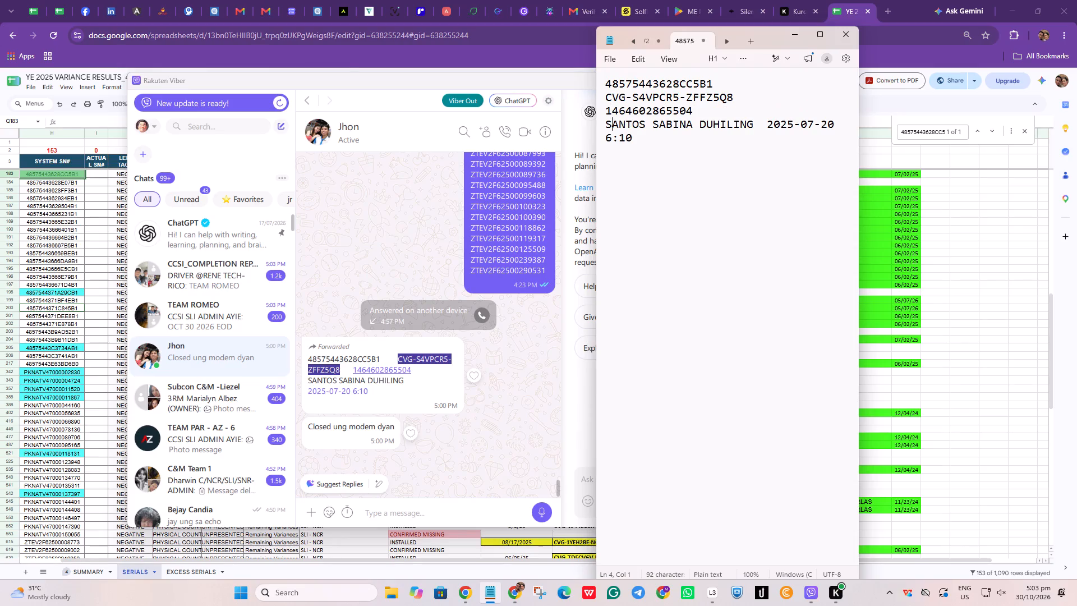
key(Right)
key(Right)
key(Right)
key(Right)
key(Right)
key(Right)
key(Right)
key(Right)
key(Right)
key(Right)
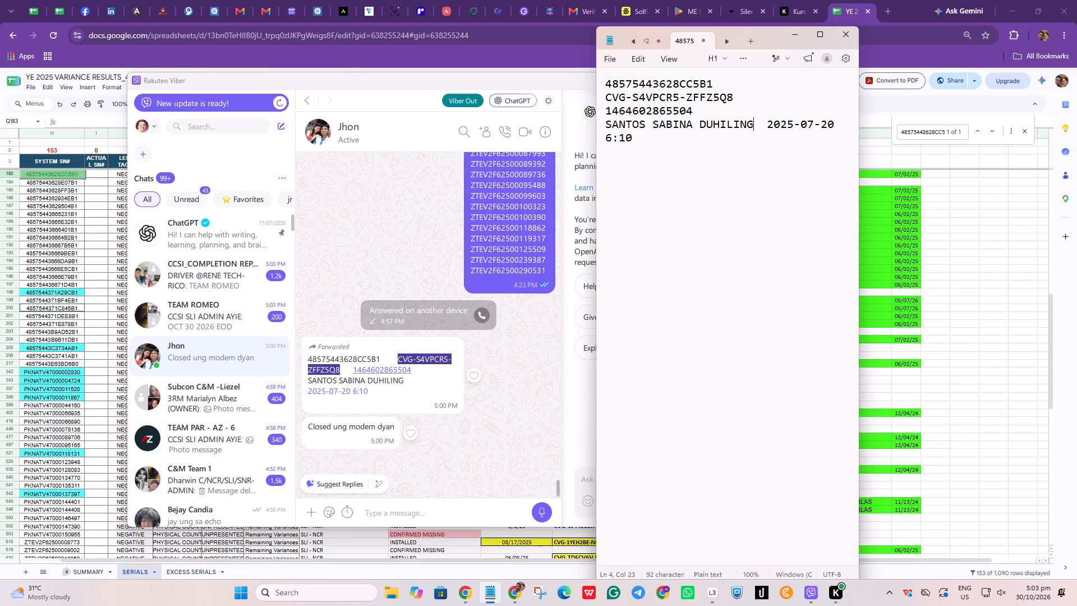
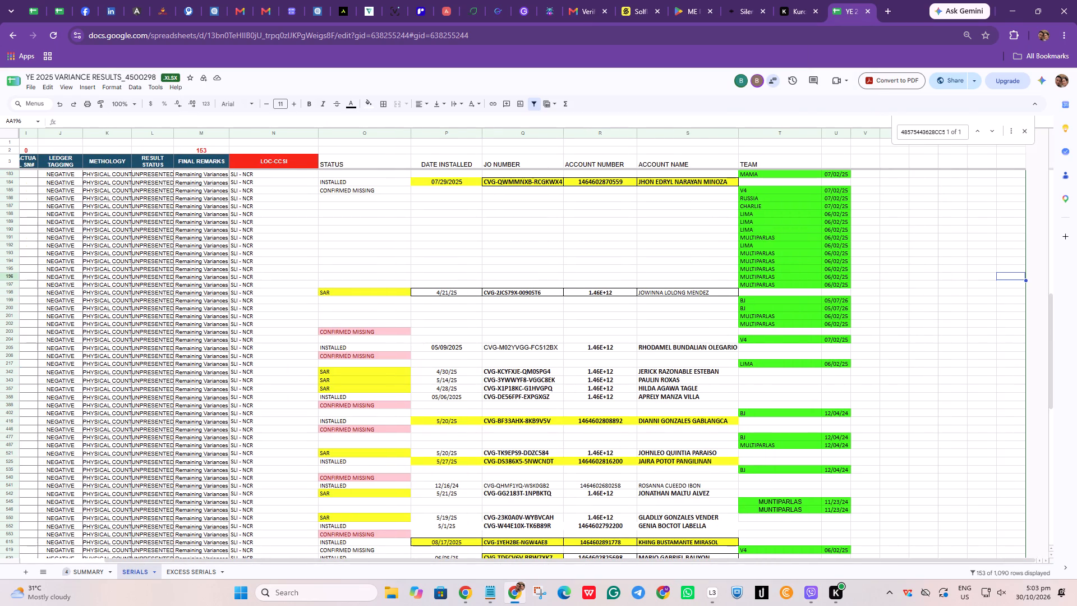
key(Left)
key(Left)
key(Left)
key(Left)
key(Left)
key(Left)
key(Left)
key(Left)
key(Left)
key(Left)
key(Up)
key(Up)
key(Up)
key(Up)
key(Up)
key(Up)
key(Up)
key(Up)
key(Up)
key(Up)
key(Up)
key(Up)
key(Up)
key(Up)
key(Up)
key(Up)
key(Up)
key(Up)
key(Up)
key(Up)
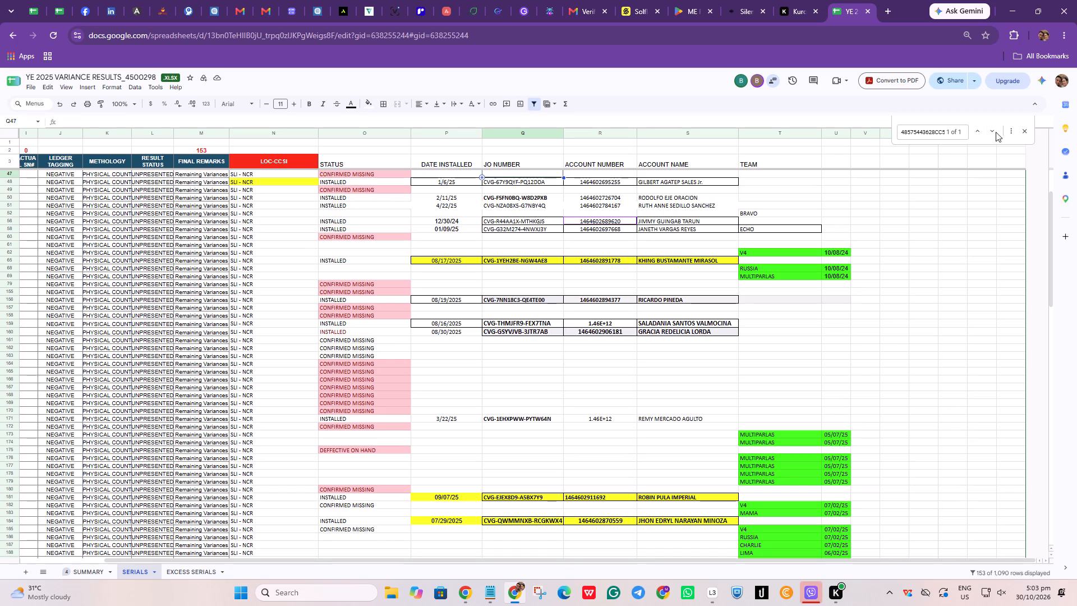
click(935, 131)
key(Return)
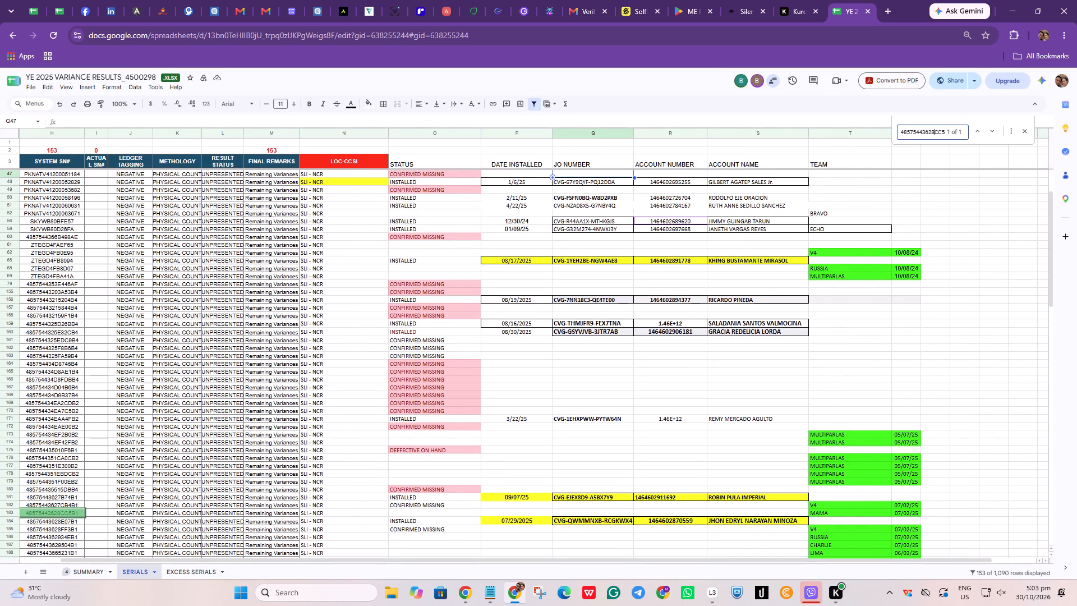
click(77, 513)
key(Tab)
key(Tab)
key(Tab)
key(Tab)
key(Tab)
key(Tab)
key(Tab)
key(Tab)
key(Tab)
key(Tab)
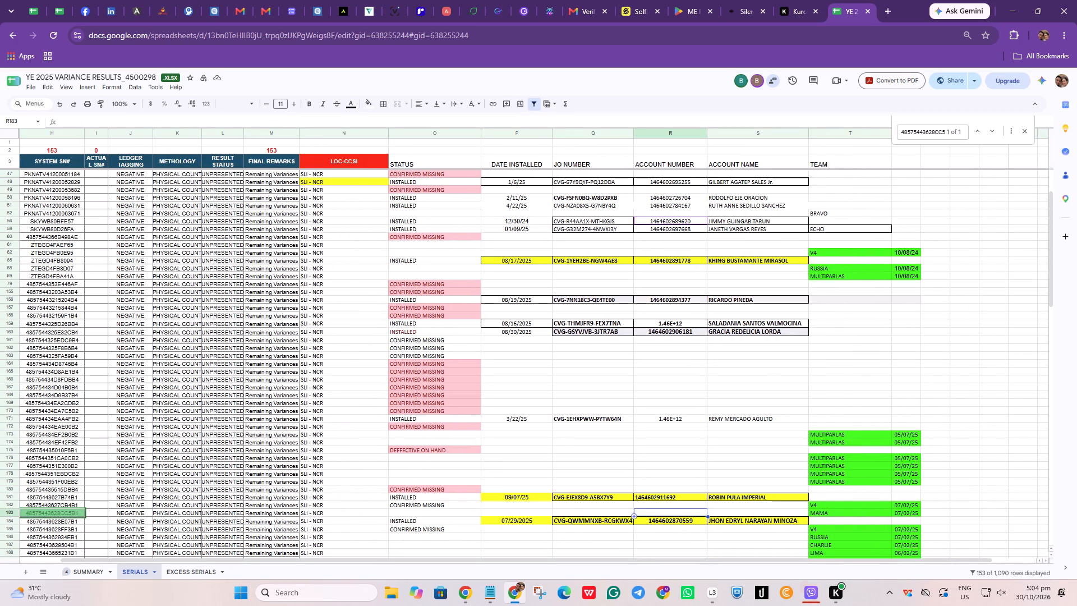
key(Left)
key(Left)
key(Left)
key(Left)
key(Left)
key(Left)
key(Left)
key(Left)
key(Left)
key(Left)
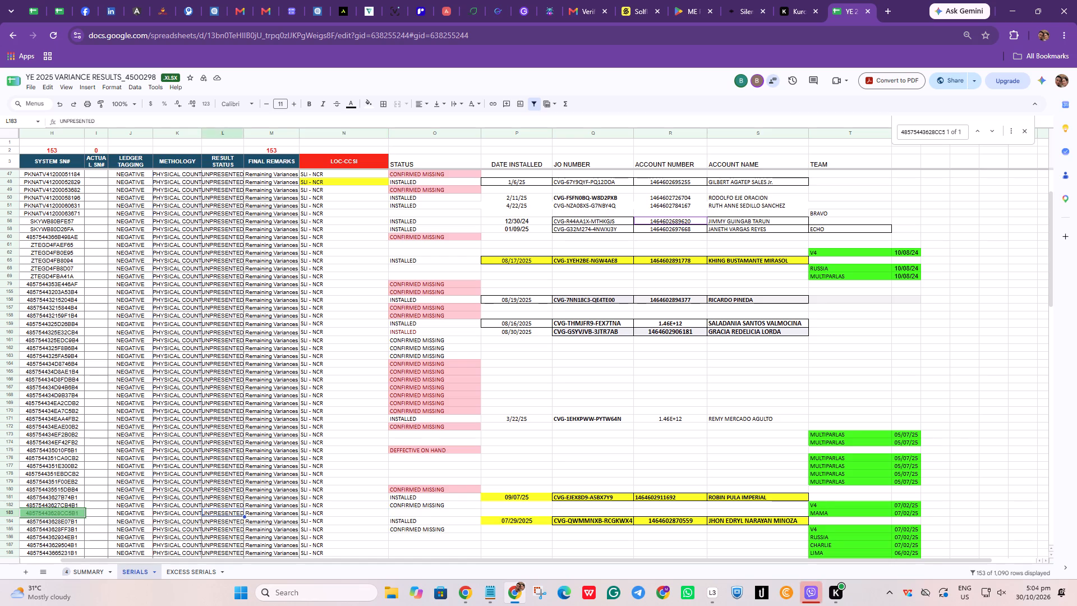
key(Right)
key(Right)
key(Right)
key(Right)
key(Right)
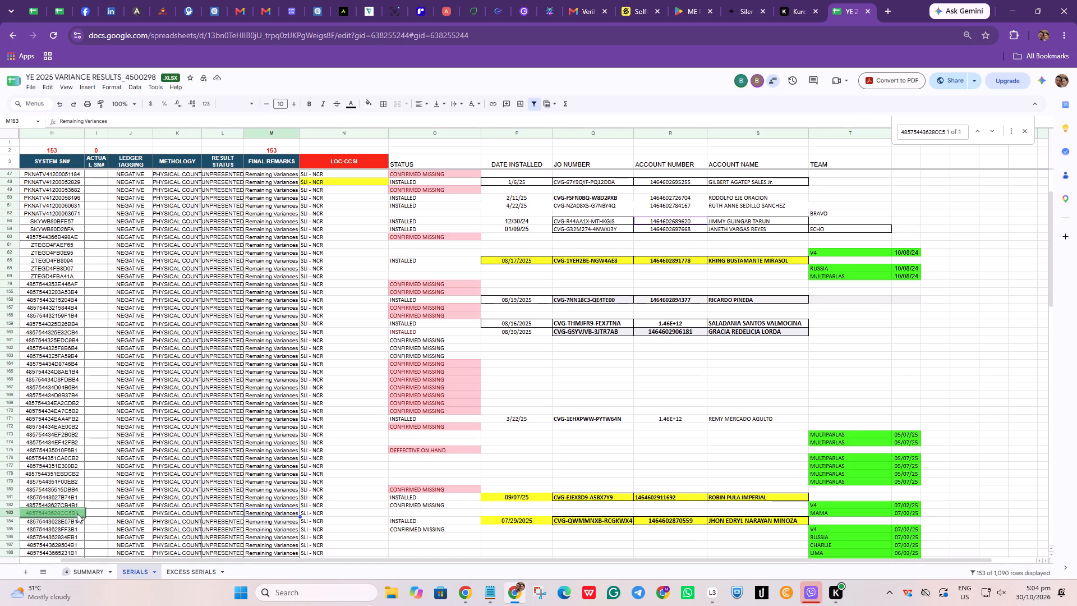
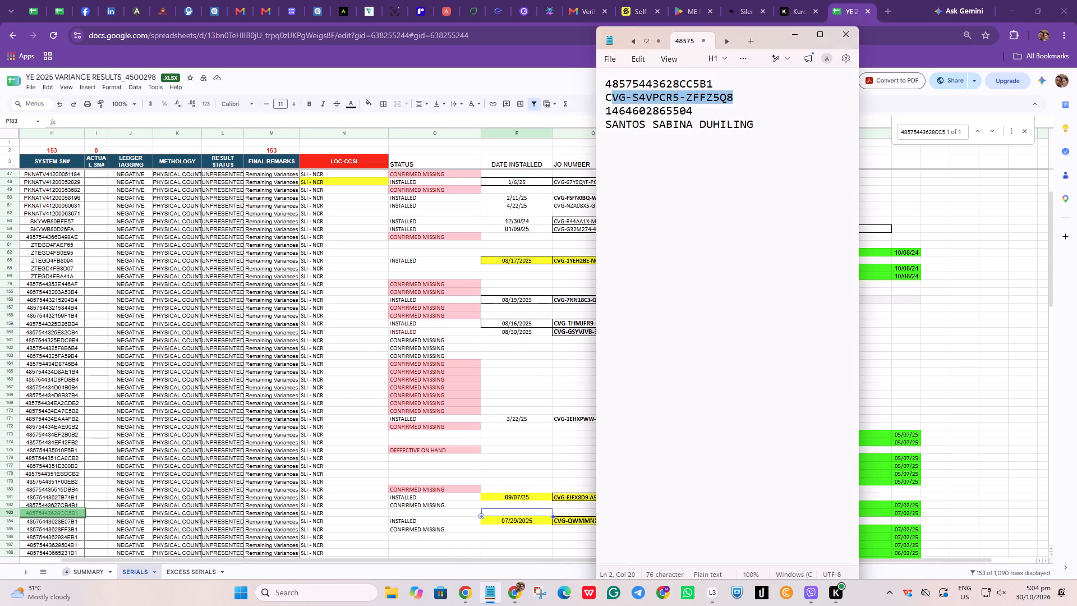
drag(608, 98, 596, 99)
key(ctrl+c)
click(522, 430)
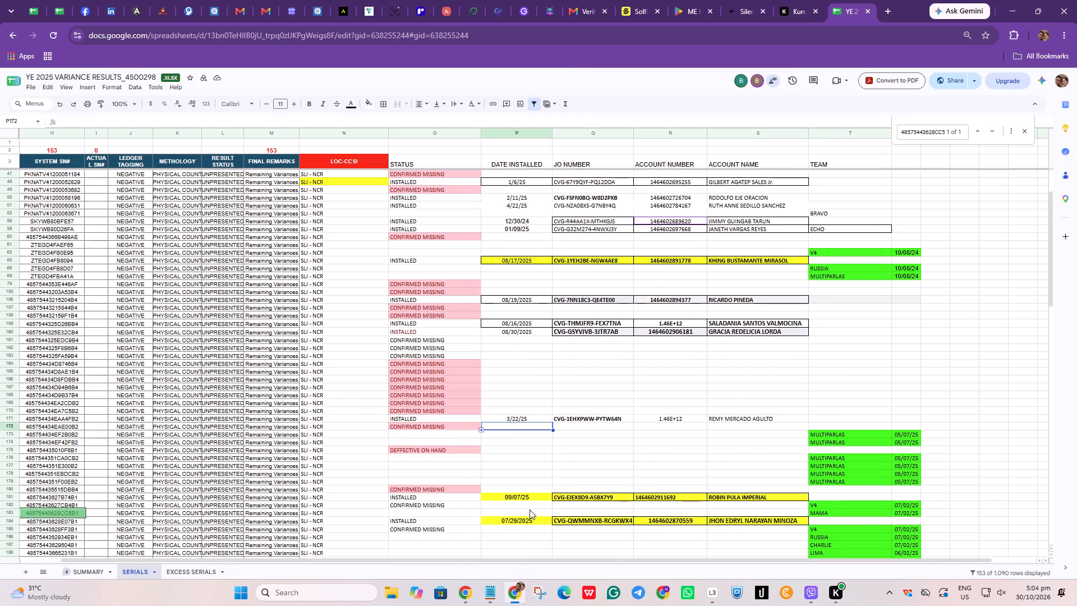
click(528, 511)
key(ctrl+v)
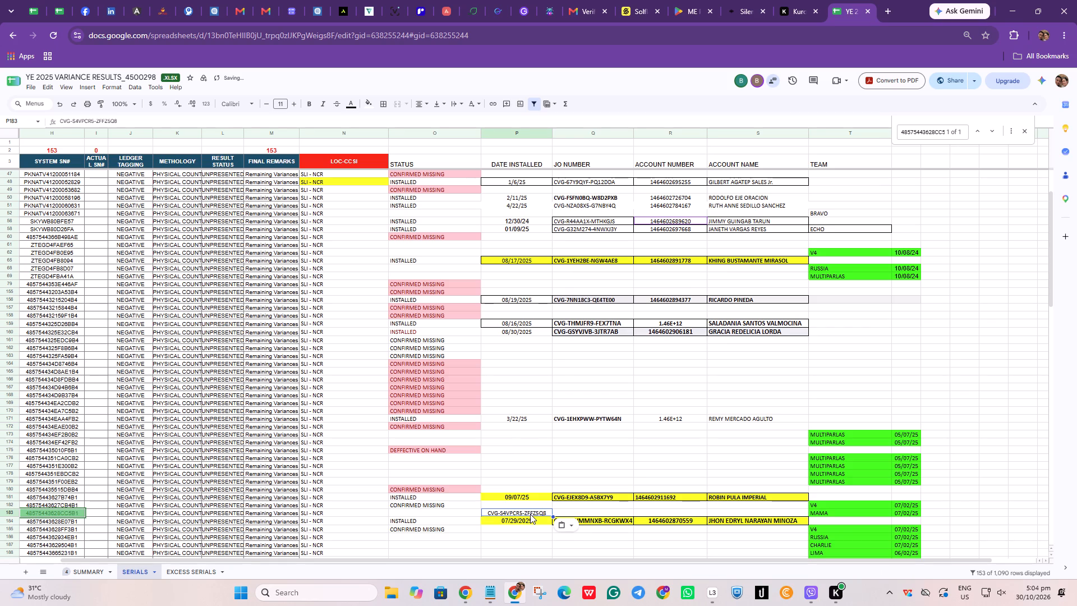
key(Tab)
key(alt+Tab)
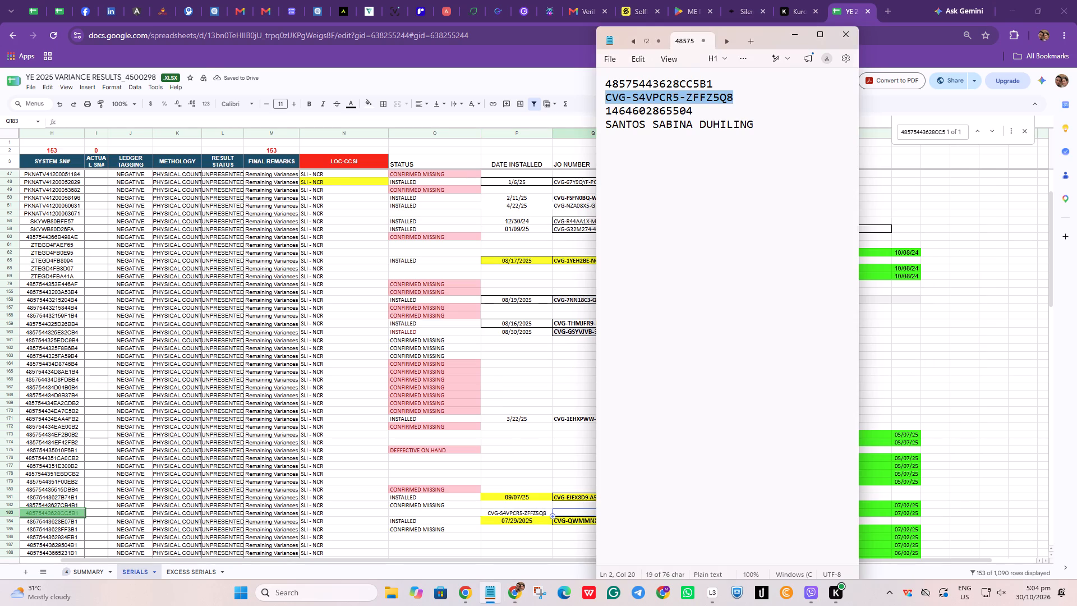
click(519, 436)
click(509, 512)
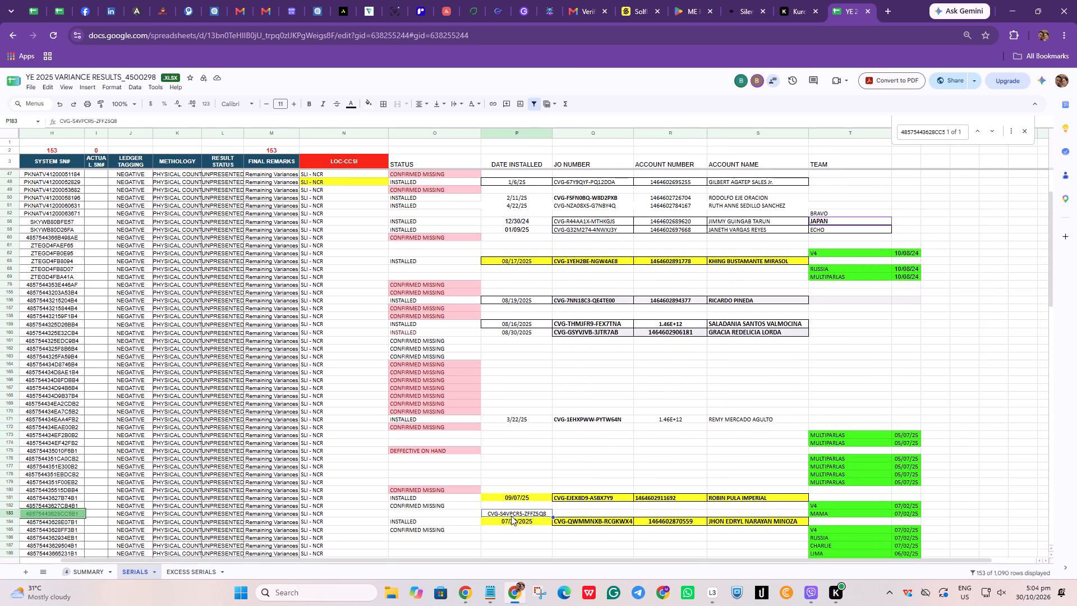
key(ctrl+x)
click(589, 512)
key(ctrl+v)
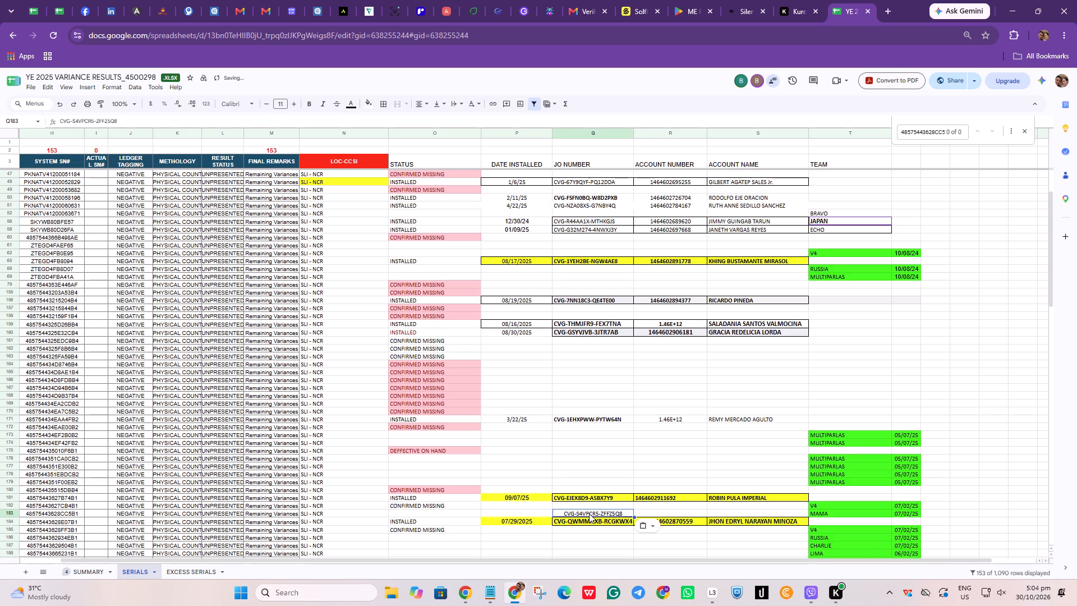
key(Tab)
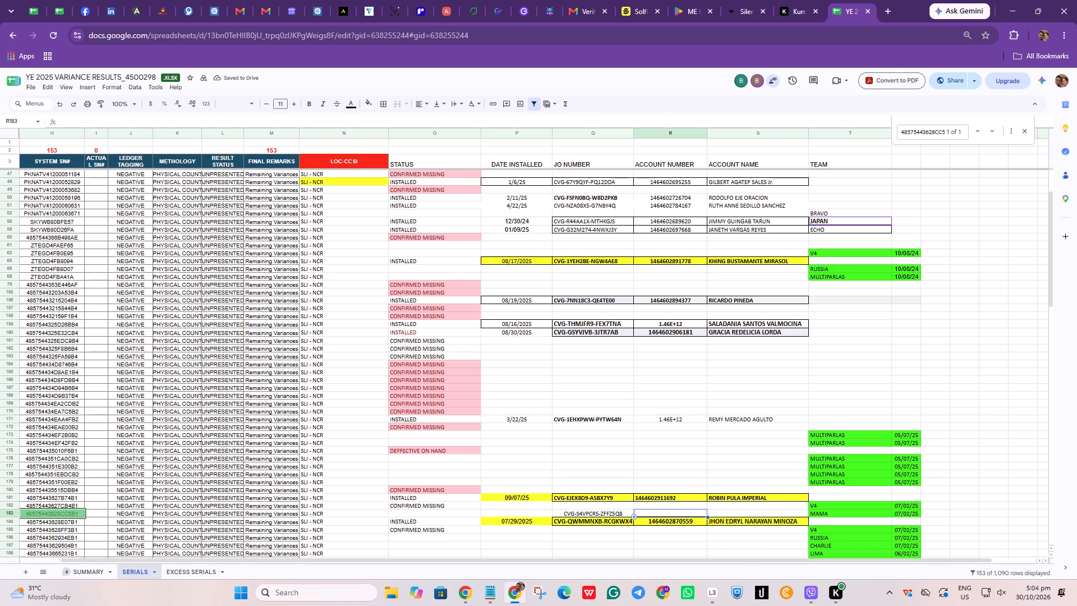
key(alt+Tab)
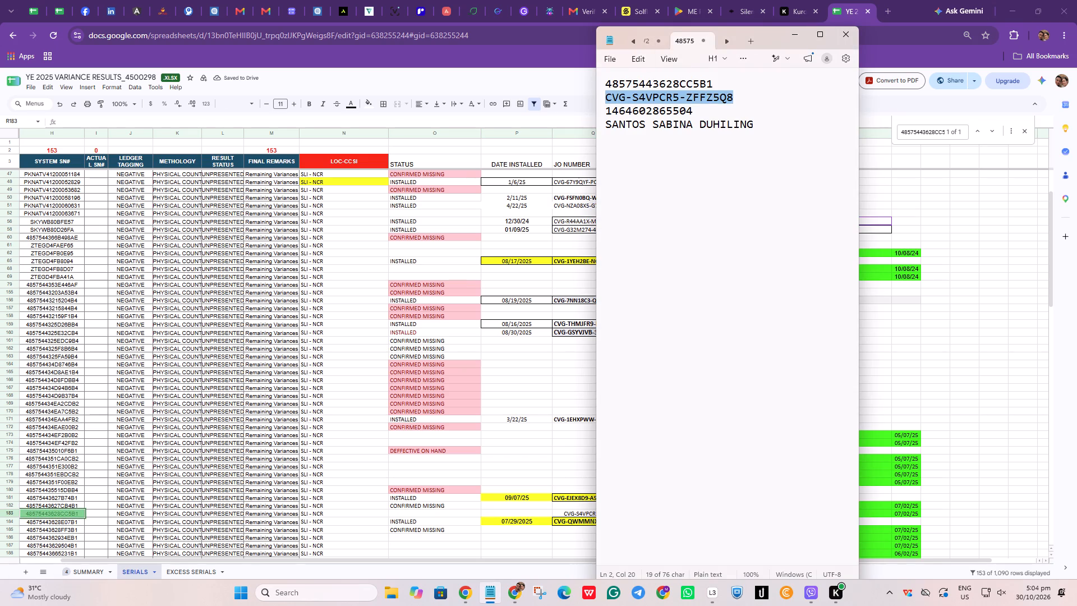
drag(698, 111, 606, 111)
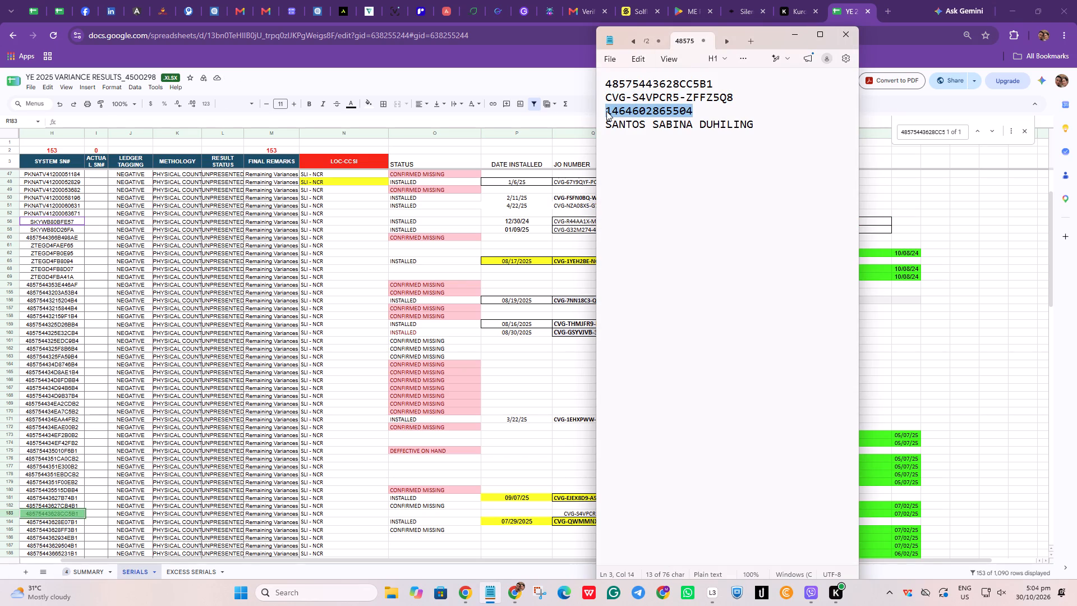
key(ctrl+c)
key(alt+Tab)
key(ctrl+v)
key(Tab)
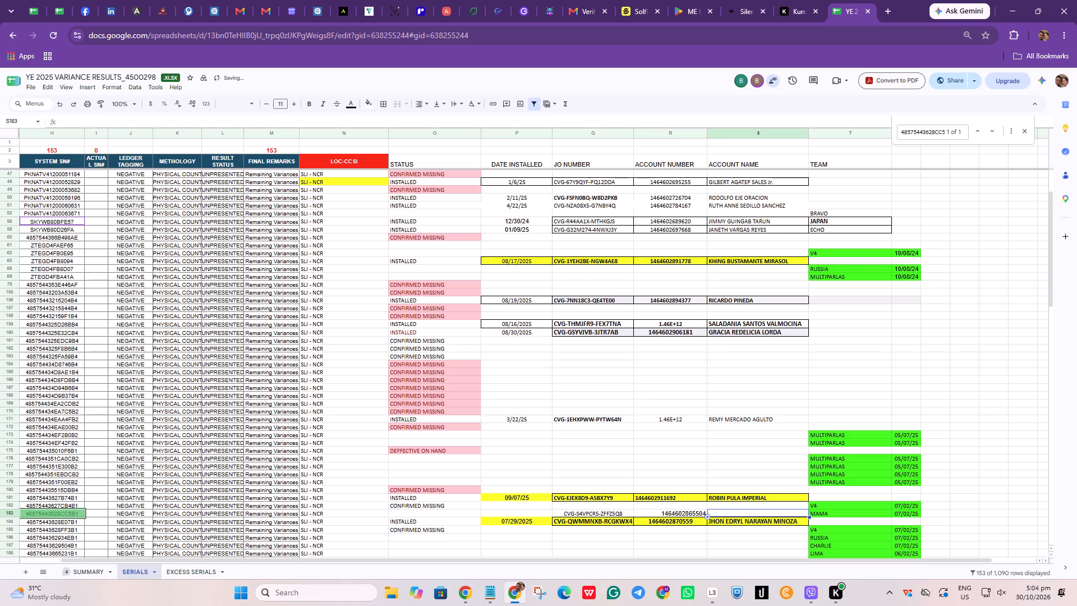
key(alt+Tab)
drag(763, 125, 636, 123)
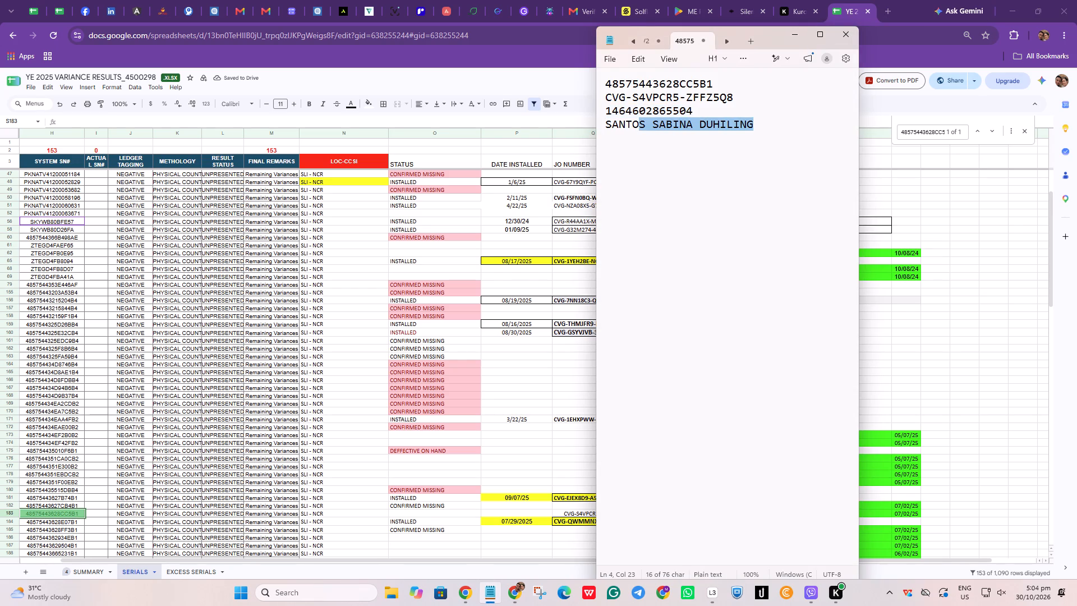
drag(636, 123, 606, 123)
key(ctrl+c)
key(alt+Tab)
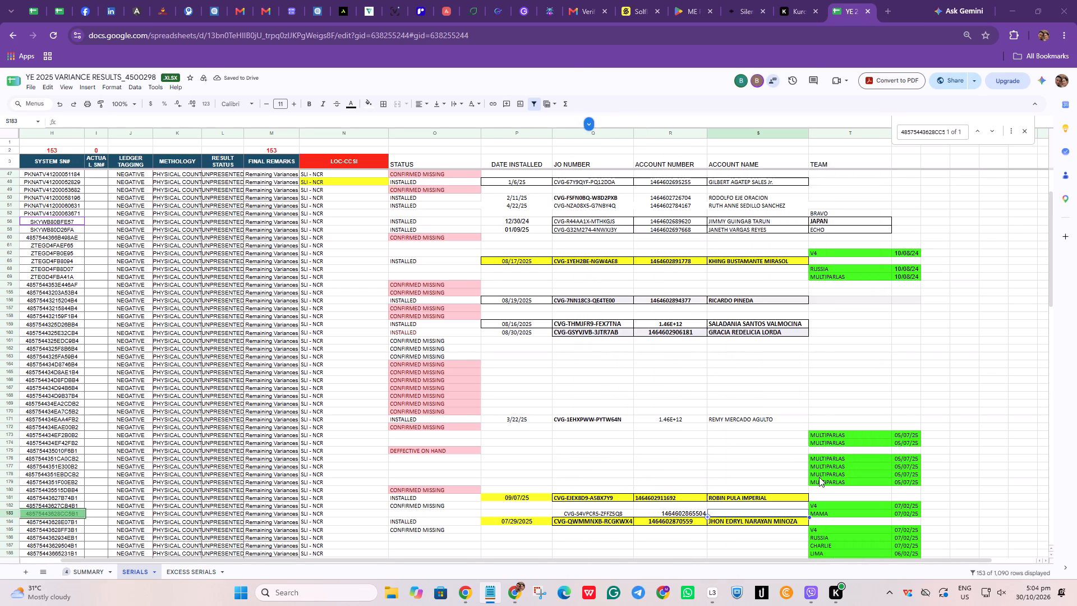
key(ctrl+v)
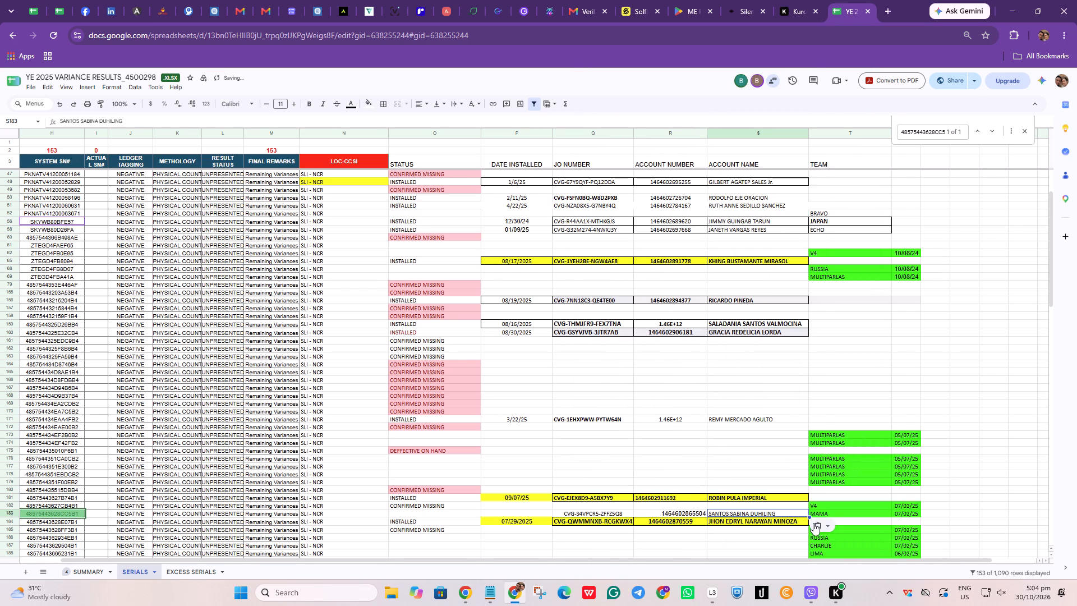
Format the job number, account number and account name cells in row 183 as bold, size 13.
click(581, 513)
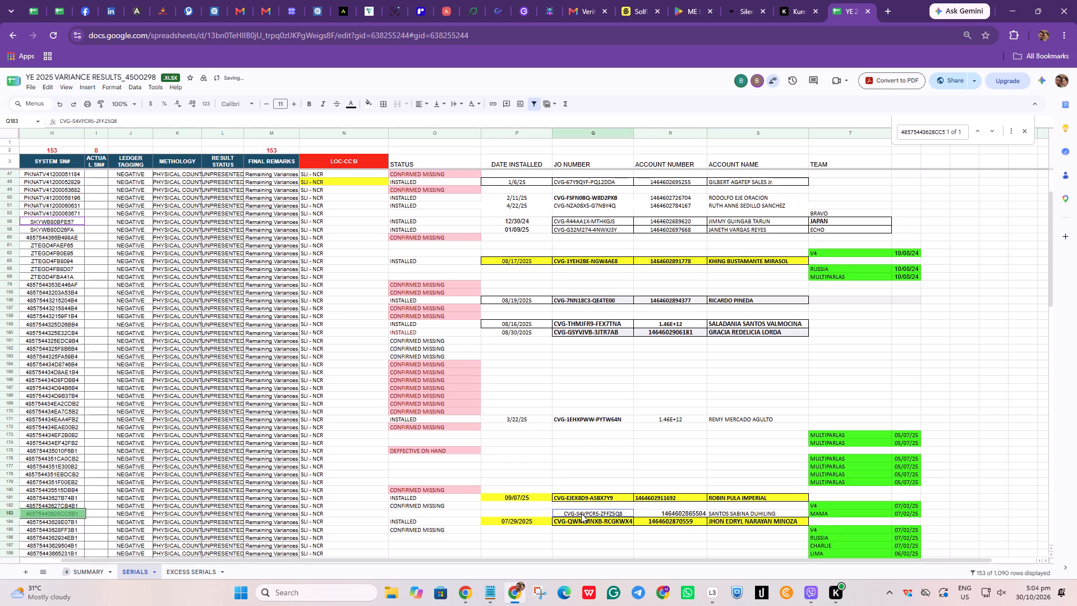
shift+click(730, 515)
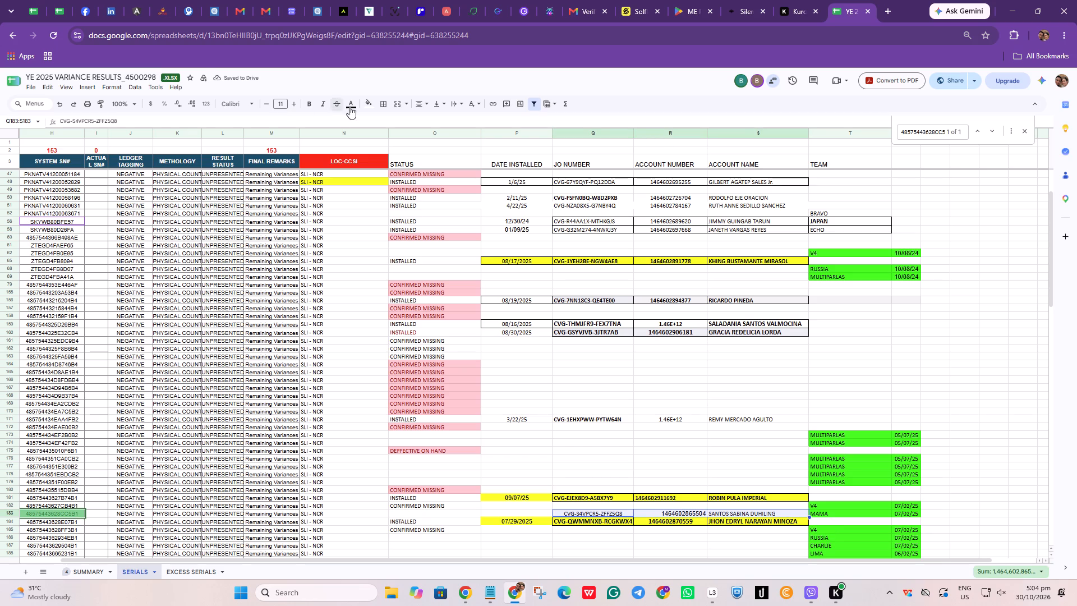
click(292, 108)
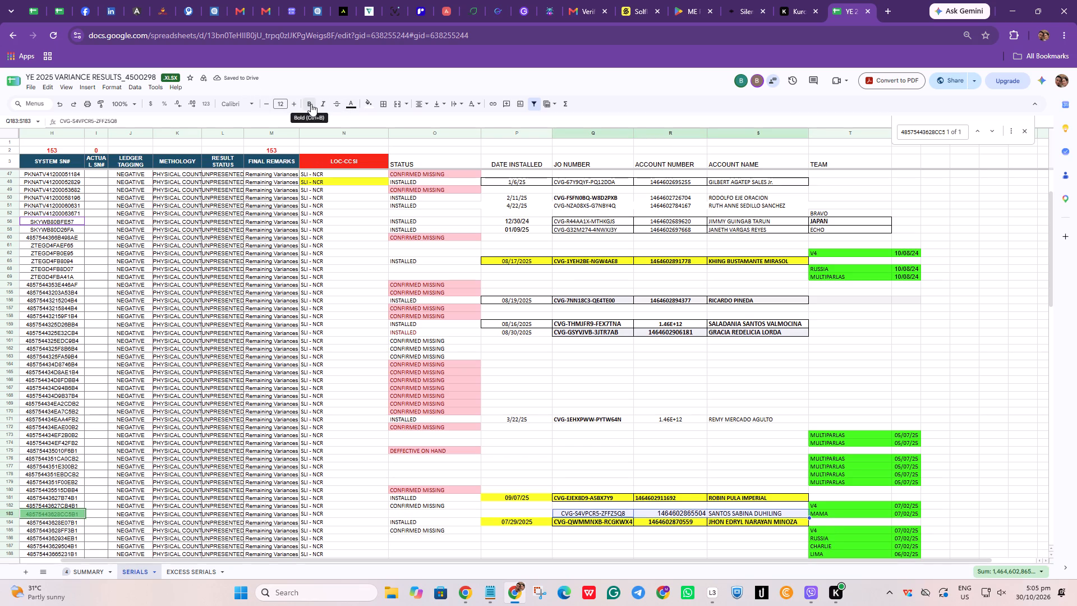
click(311, 104)
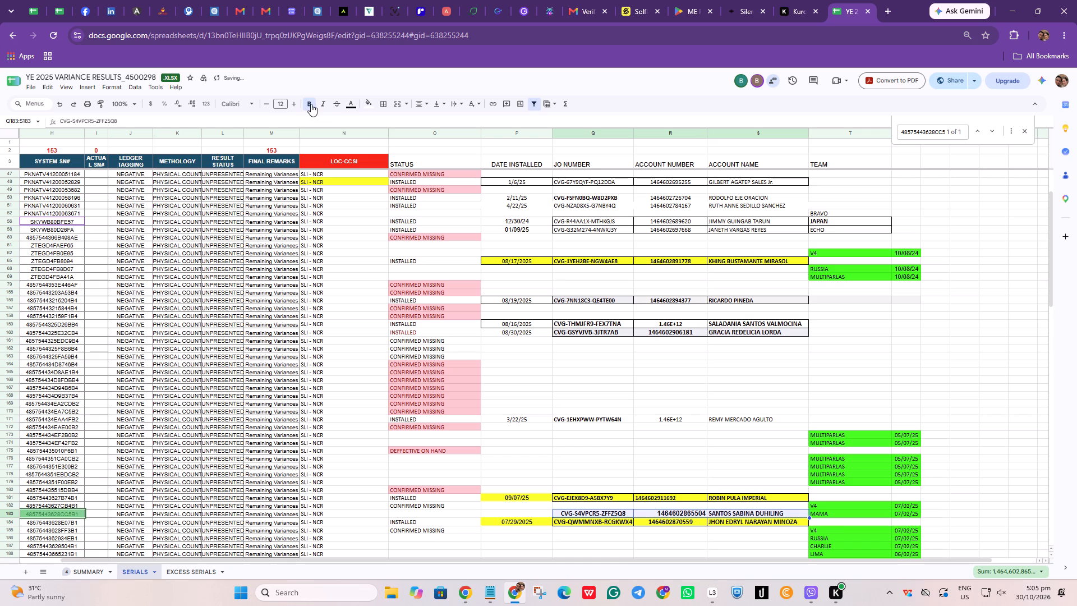
click(294, 104)
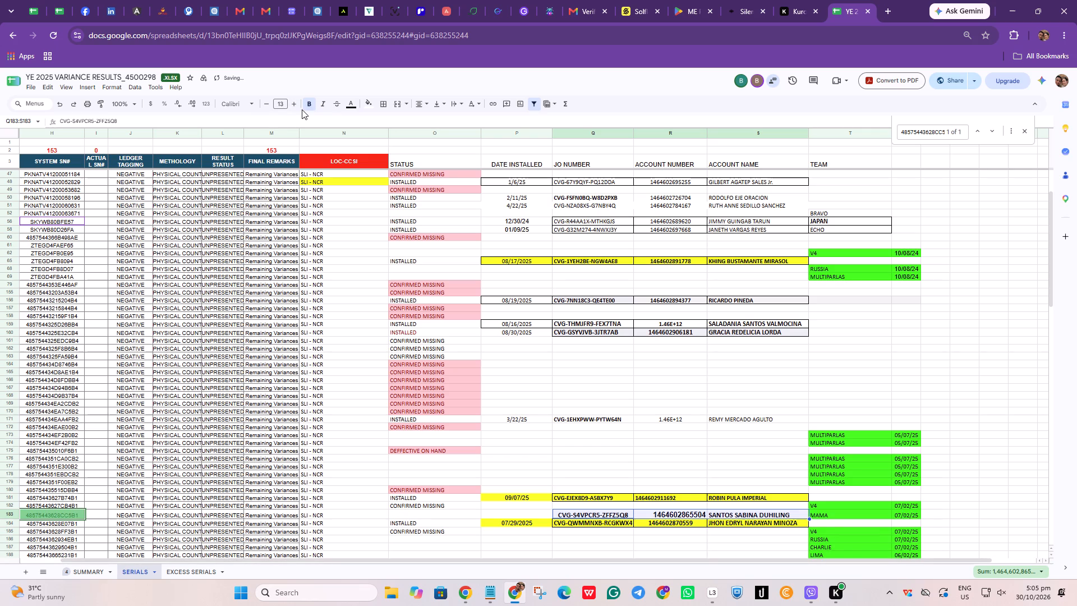
click(702, 339)
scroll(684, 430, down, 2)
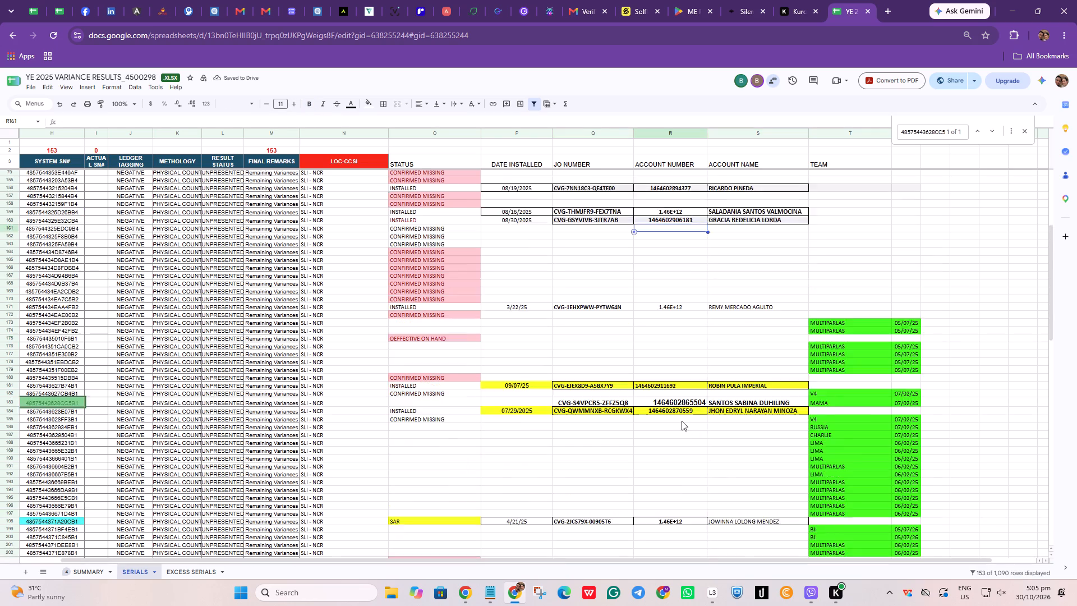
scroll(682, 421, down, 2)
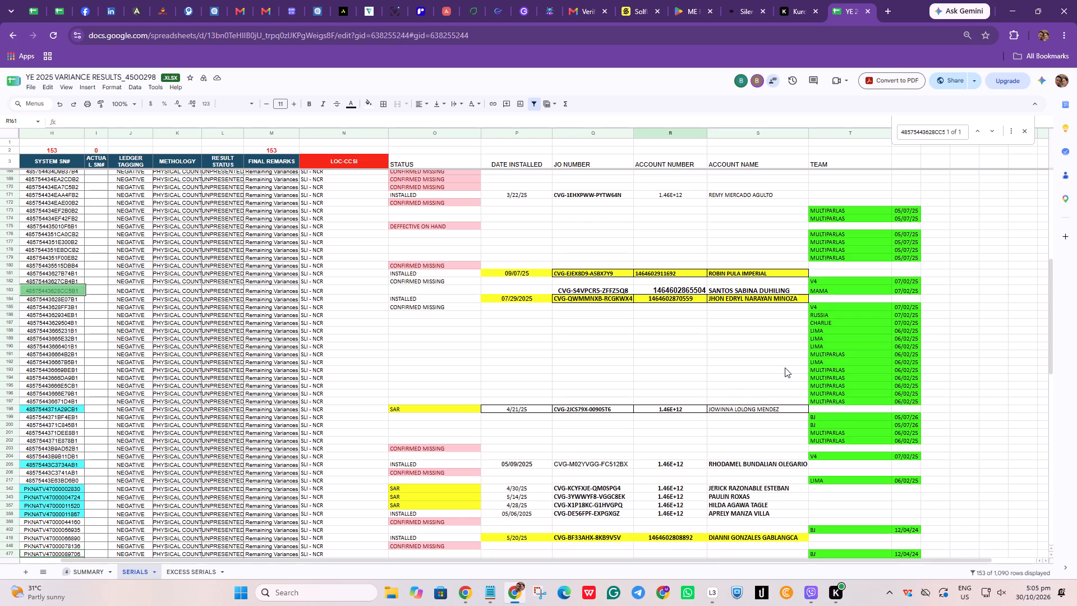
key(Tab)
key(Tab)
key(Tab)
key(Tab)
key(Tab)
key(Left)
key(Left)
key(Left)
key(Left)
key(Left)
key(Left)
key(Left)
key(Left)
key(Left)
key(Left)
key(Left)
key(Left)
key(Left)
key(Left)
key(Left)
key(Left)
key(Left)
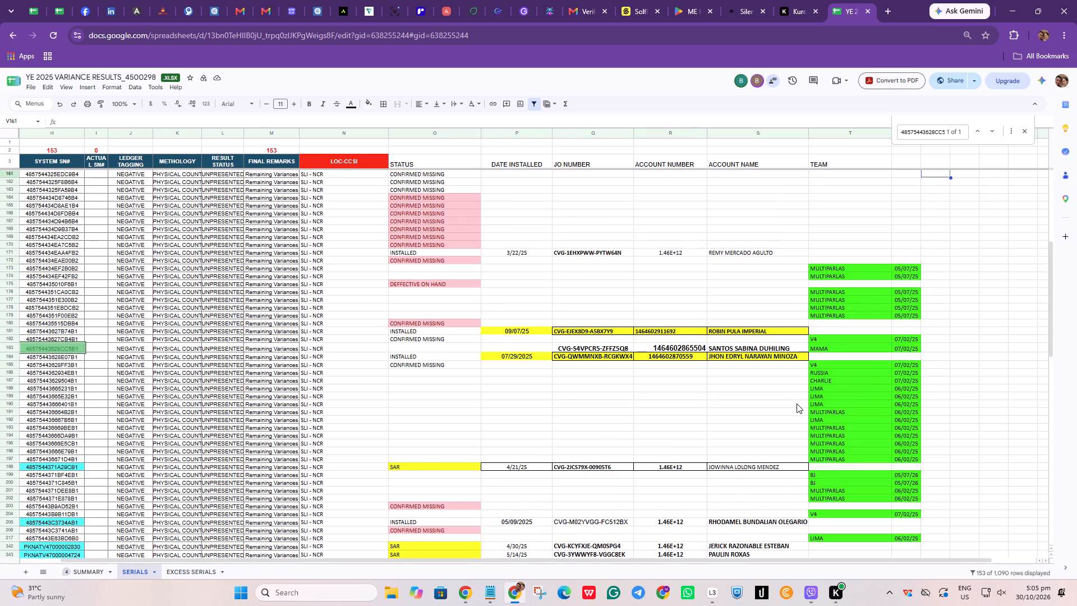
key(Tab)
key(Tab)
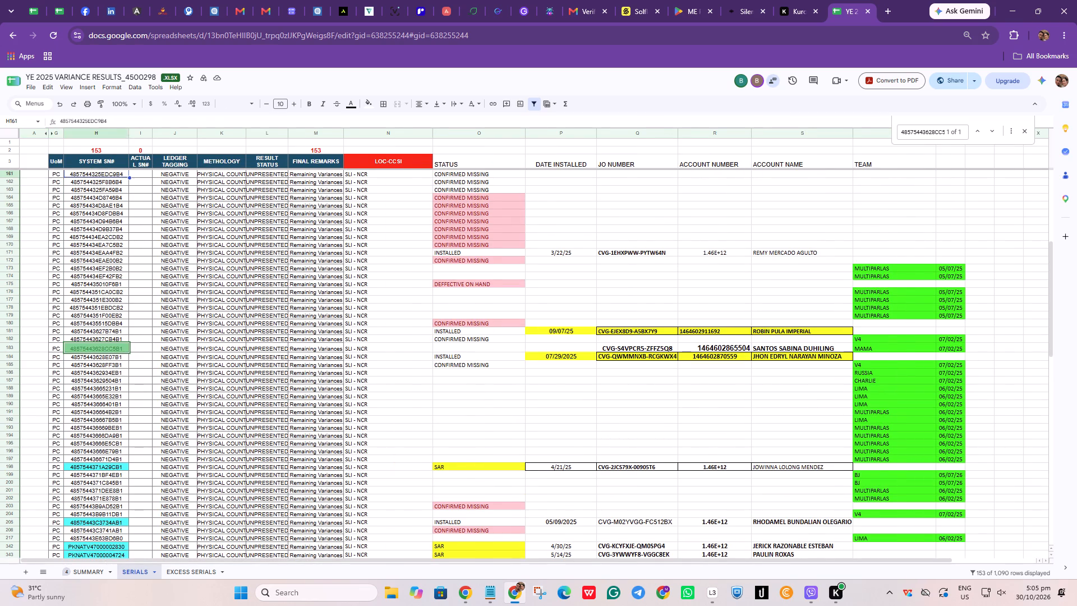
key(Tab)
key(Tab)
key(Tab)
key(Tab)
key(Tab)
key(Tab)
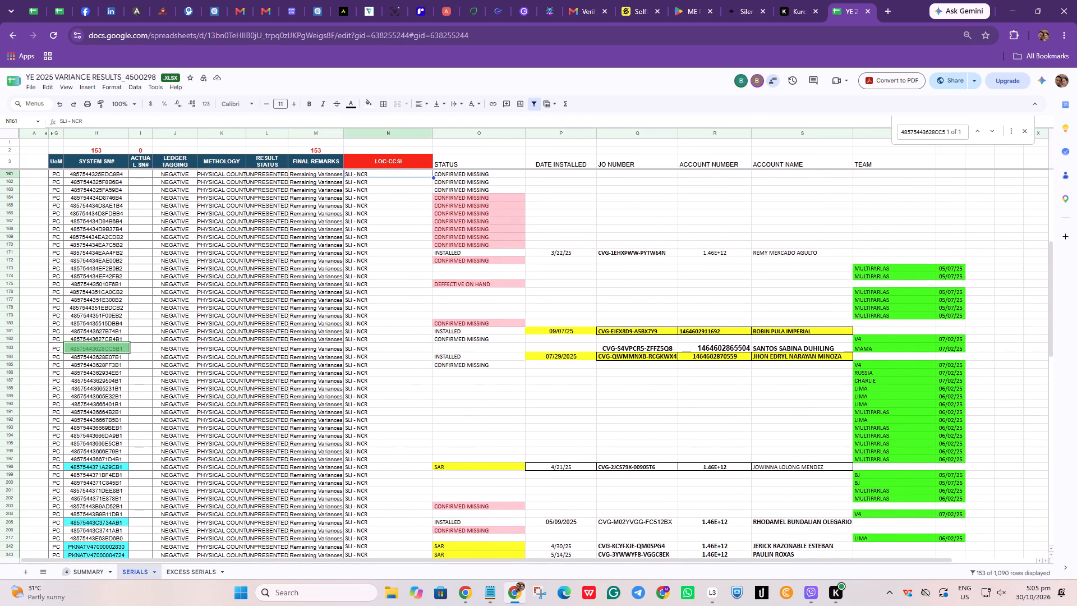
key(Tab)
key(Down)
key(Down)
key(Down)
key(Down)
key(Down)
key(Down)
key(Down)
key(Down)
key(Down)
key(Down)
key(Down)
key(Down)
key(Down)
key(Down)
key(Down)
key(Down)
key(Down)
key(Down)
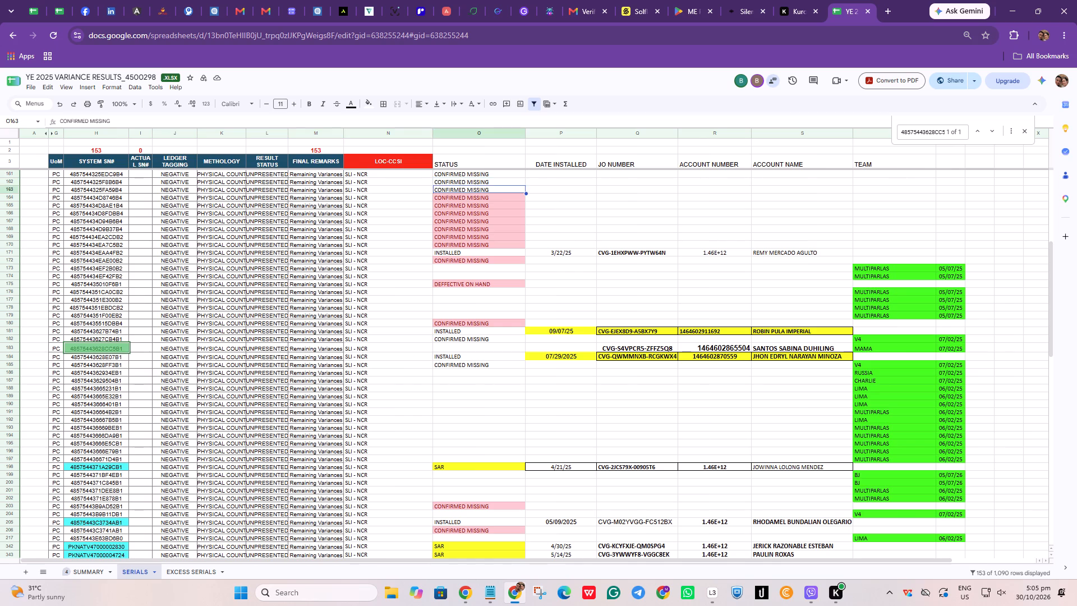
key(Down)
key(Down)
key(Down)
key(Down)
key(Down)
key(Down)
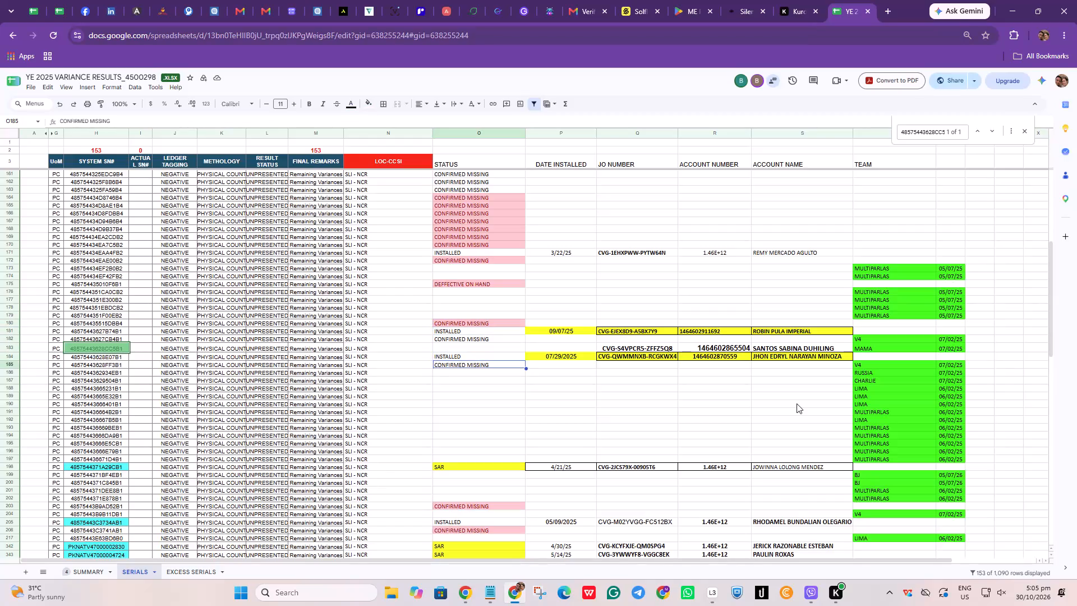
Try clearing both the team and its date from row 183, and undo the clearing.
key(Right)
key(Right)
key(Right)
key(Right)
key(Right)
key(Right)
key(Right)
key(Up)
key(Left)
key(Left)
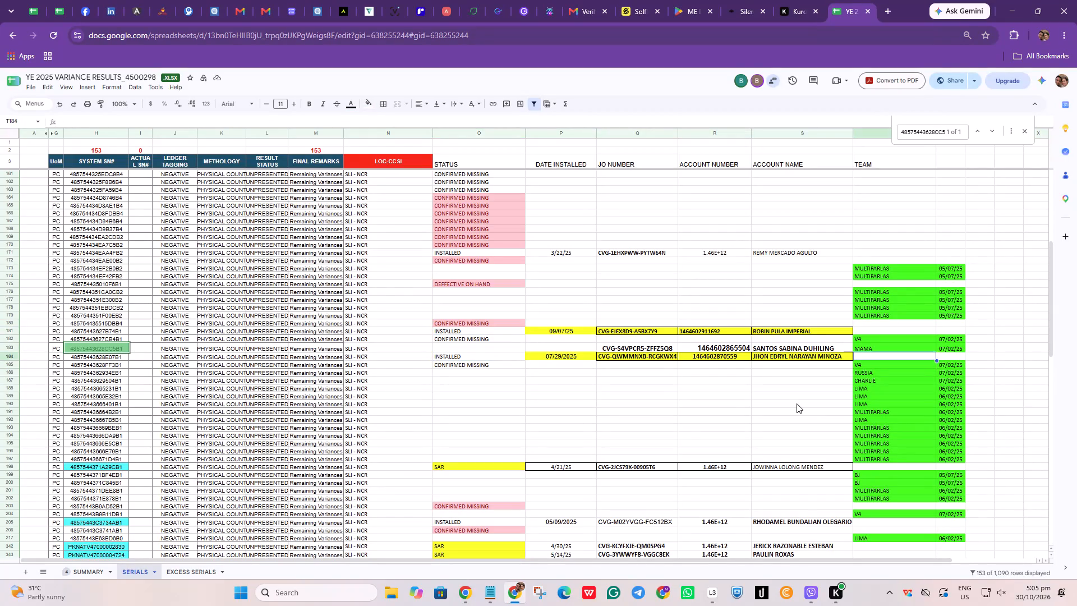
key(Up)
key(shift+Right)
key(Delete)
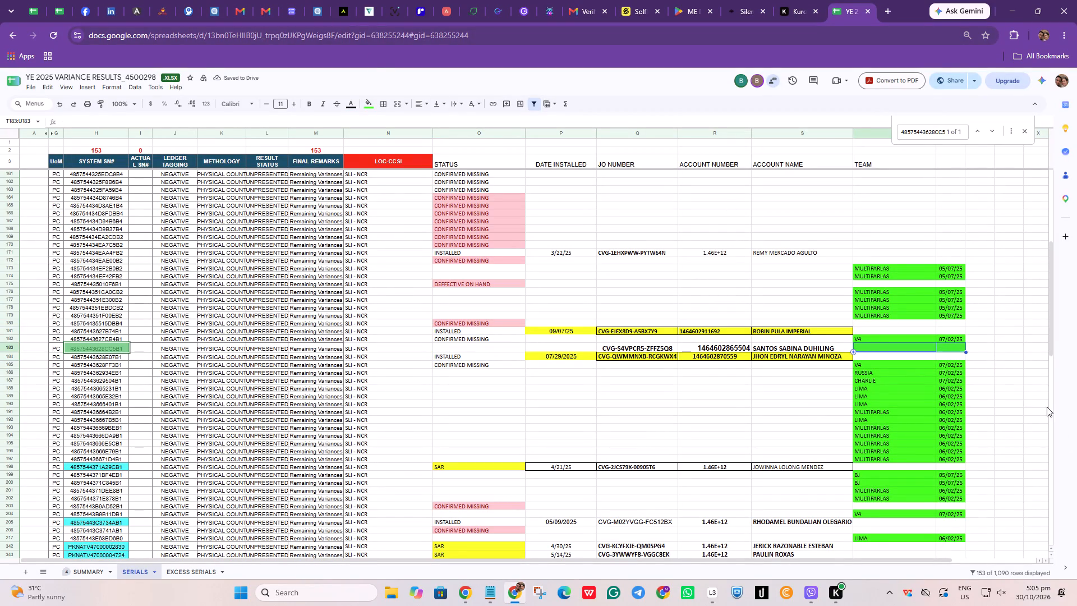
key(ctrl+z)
Clear only the date beside team MAMA in row 183.
click(947, 351)
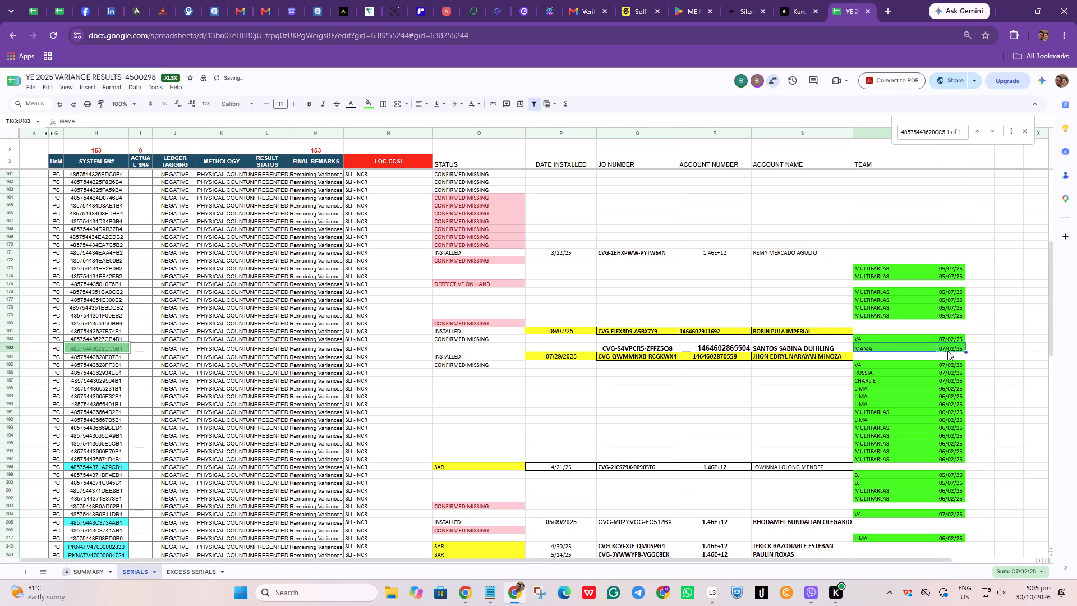
click(954, 348)
key(Delete)
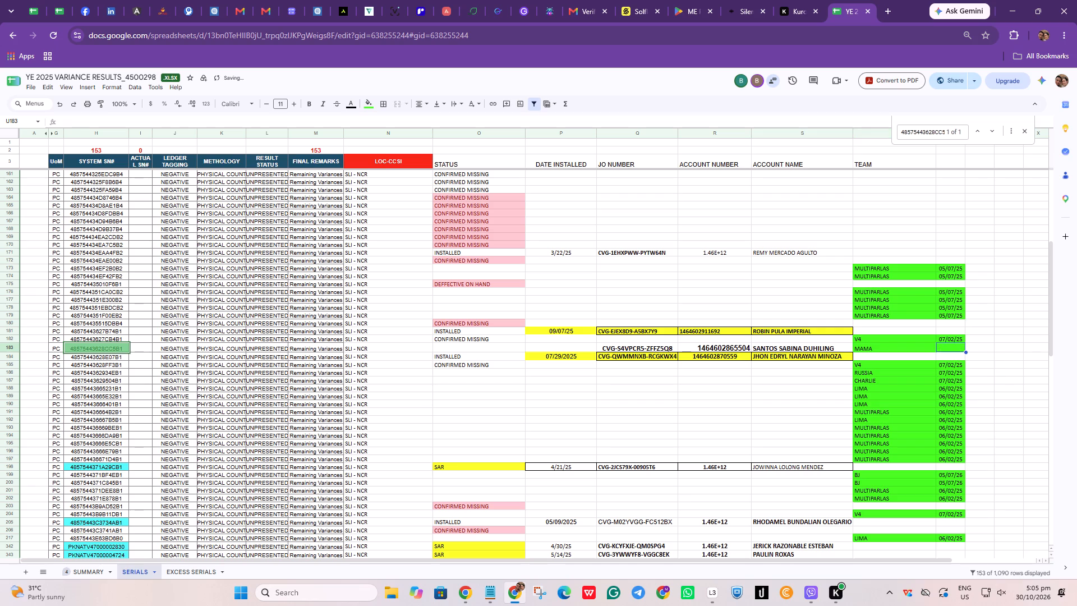
Change the fill of the MAMA team cell and the empty date cell beside it in row 183 to white.
key(shift+Left)
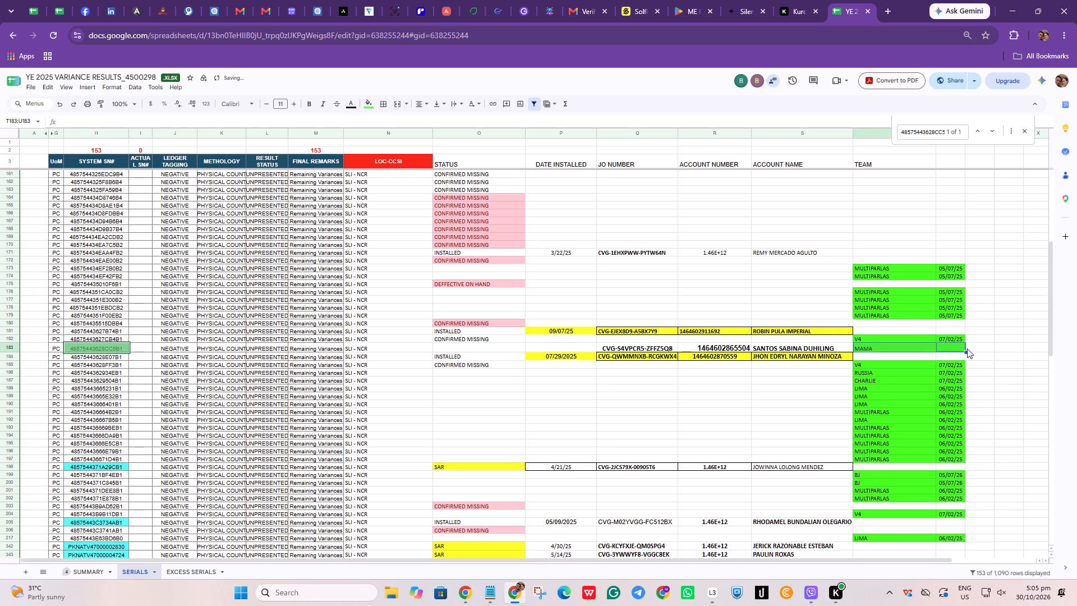
click(367, 105)
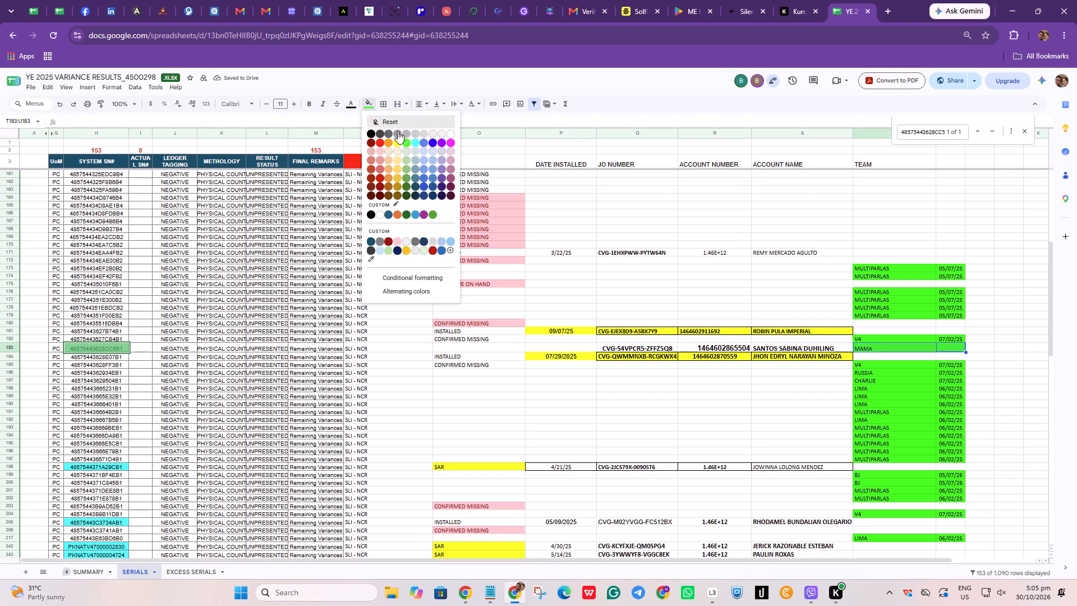
click(450, 134)
click(1076, 351)
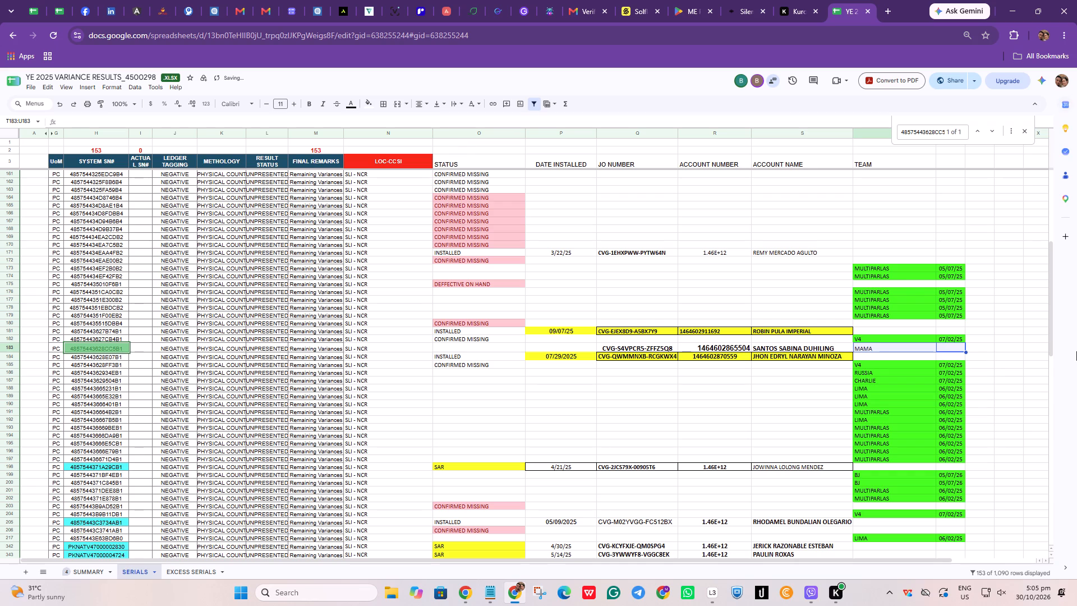
click(1032, 355)
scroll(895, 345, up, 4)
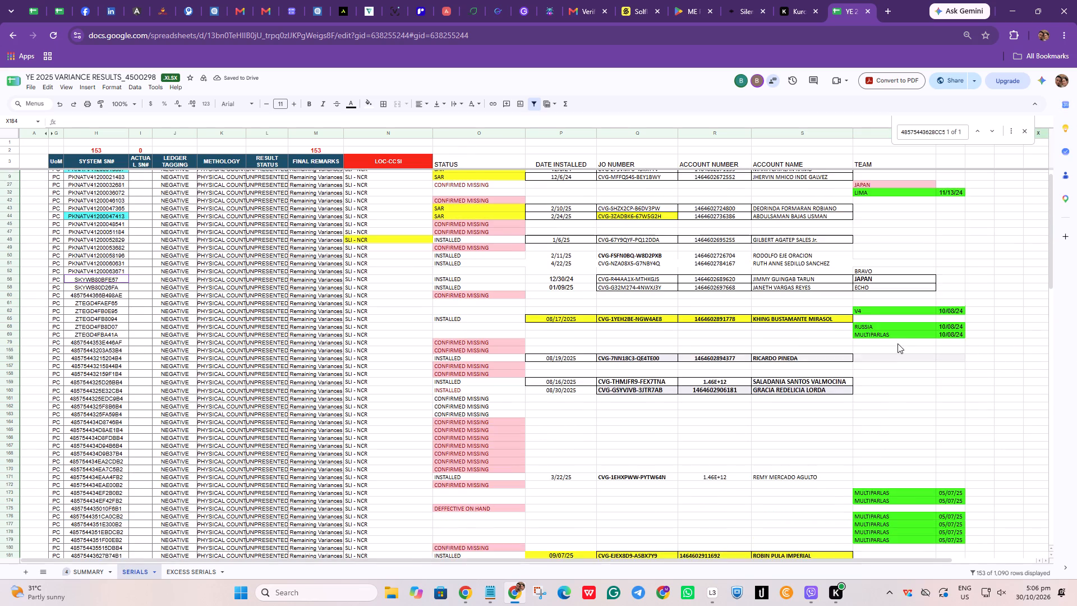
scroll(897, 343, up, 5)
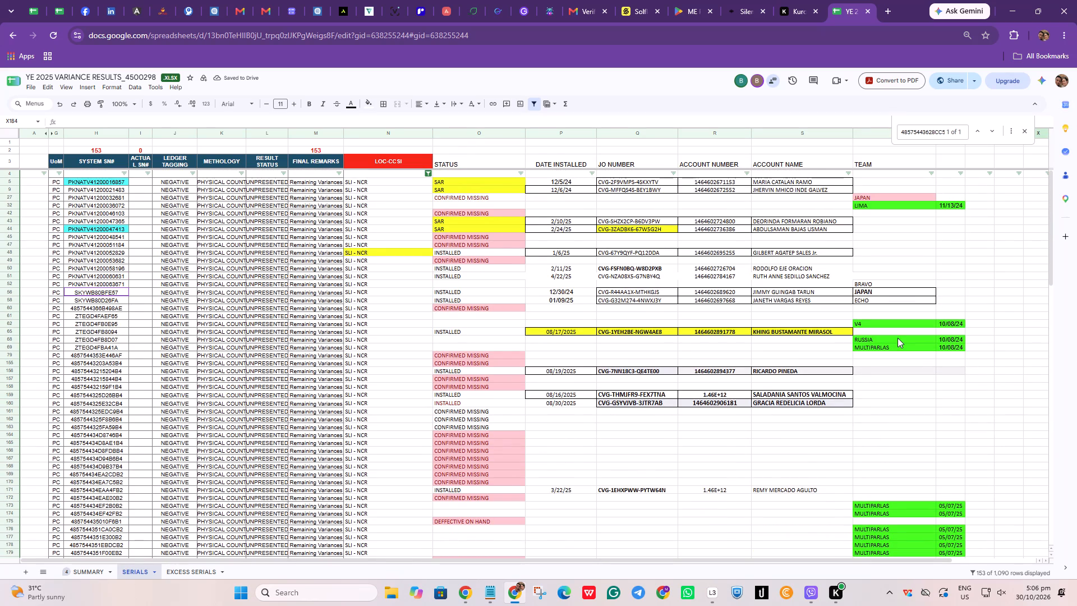
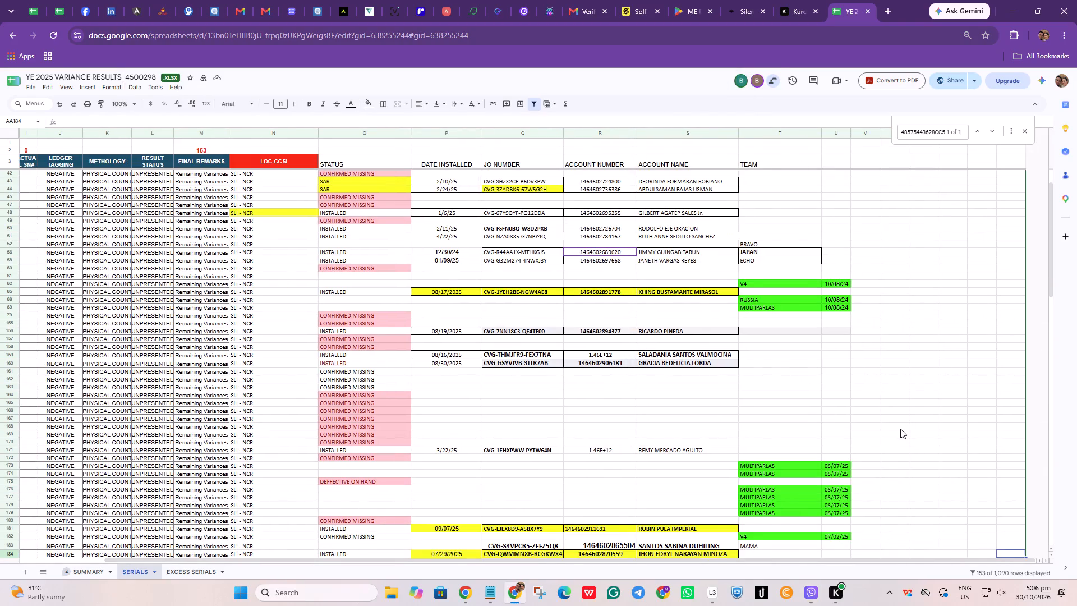
Examine the filtered SERIALS rows from row 184 down to the last row for gaps in status, job order, account and team details.
key(Left)
key(Left)
key(Left)
key(Left)
key(Left)
key(Left)
key(Left)
key(Left)
key(Left)
key(Left)
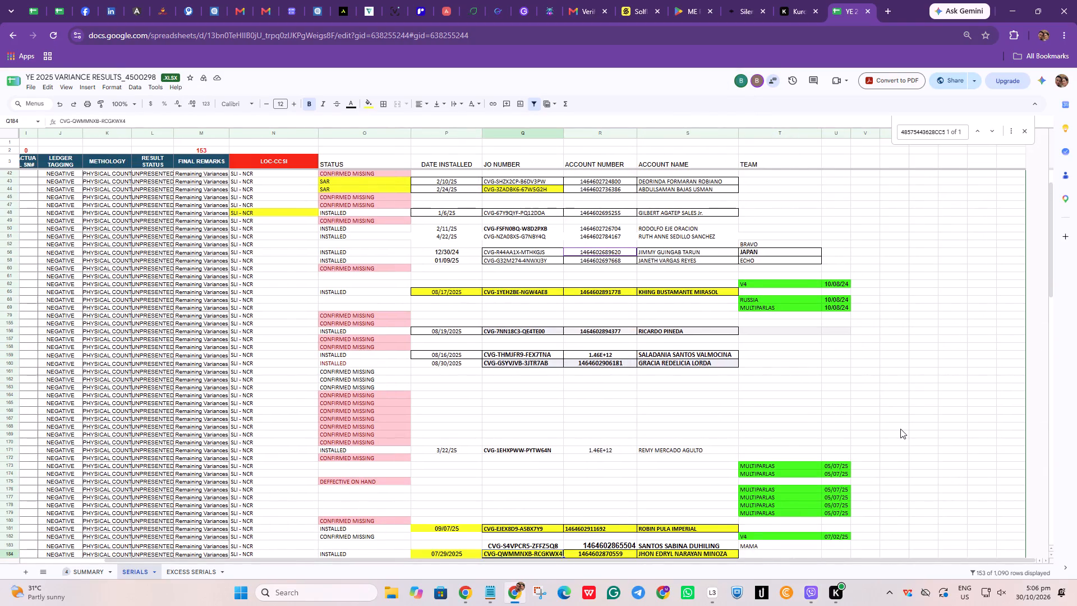
key(Down)
key(Down)
key(Down)
key(Down)
key(Down)
key(Down)
key(Down)
key(Down)
key(Down)
key(Down)
key(Down)
key(Down)
key(Down)
key(Down)
key(Down)
key(Down)
key(Down)
key(Down)
key(Down)
key(Down)
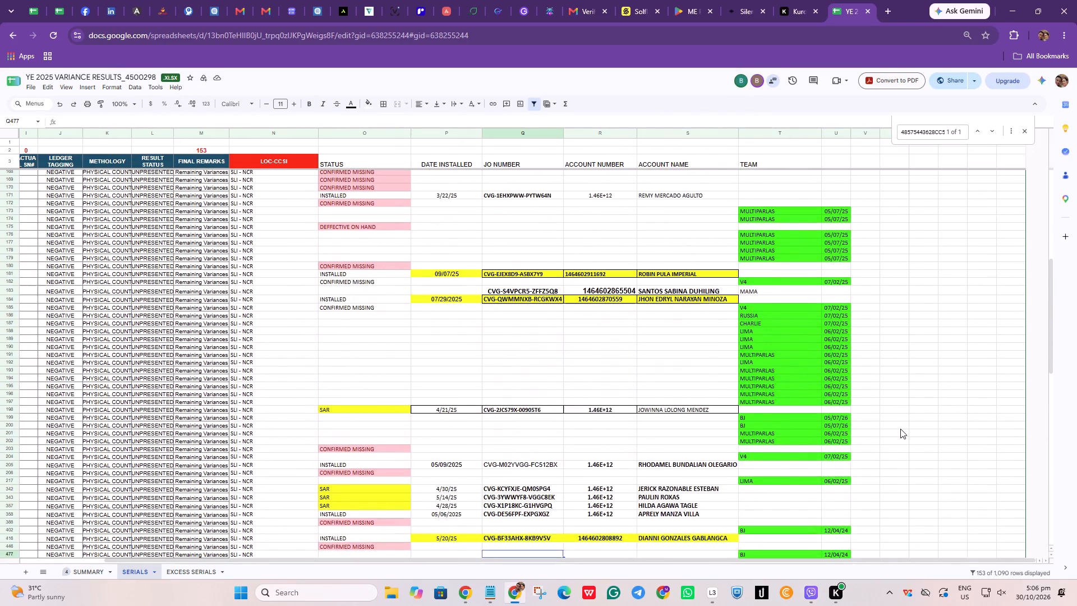
key(Down)
key(Down)
key(Down)
key(Down)
key(Down)
key(Down)
key(Down)
key(Down)
key(Down)
key(Down)
key(Down)
key(Down)
key(Down)
key(Down)
key(Down)
key(Down)
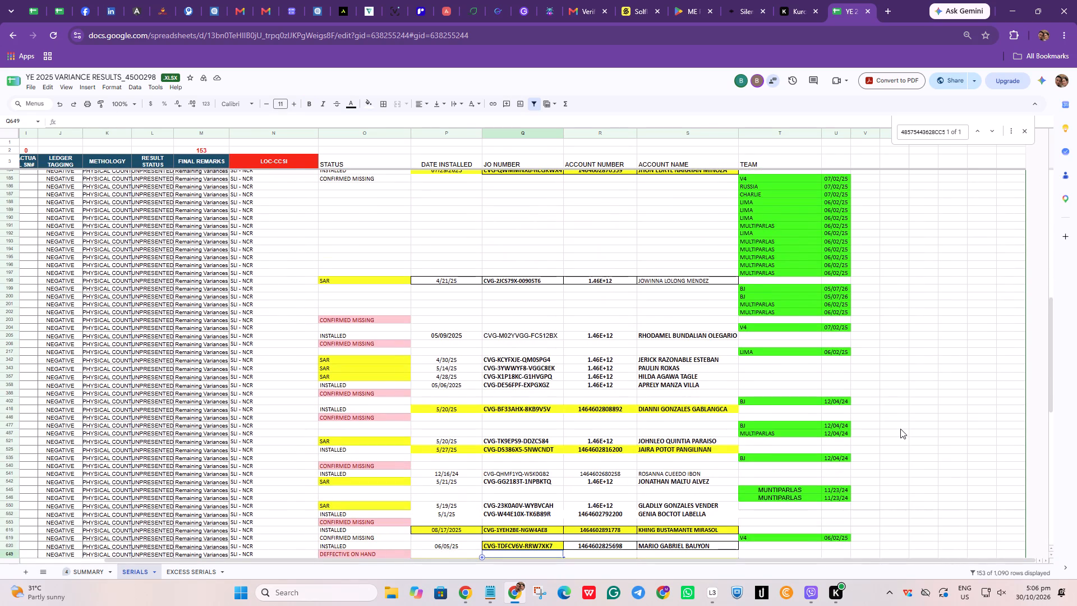
key(Right)
key(Right)
key(Right)
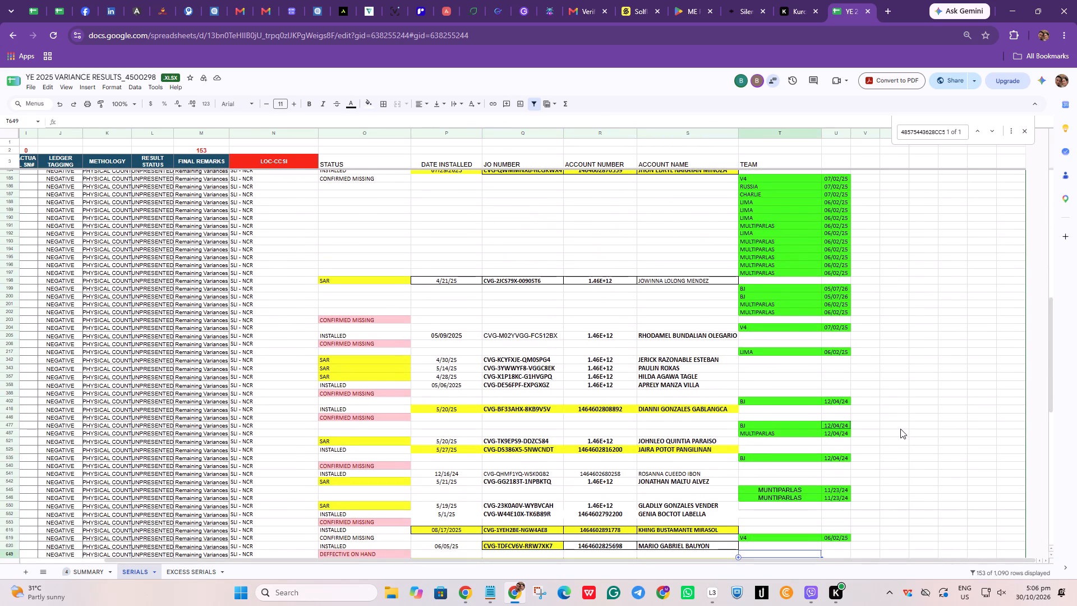
key(Down)
key(Down)
key(Down)
key(Down)
key(Down)
key(Down)
key(Down)
key(Down)
key(Down)
key(Down)
key(Down)
key(Down)
key(Down)
key(Down)
key(Down)
key(Down)
key(Down)
key(Down)
key(Down)
key(Down)
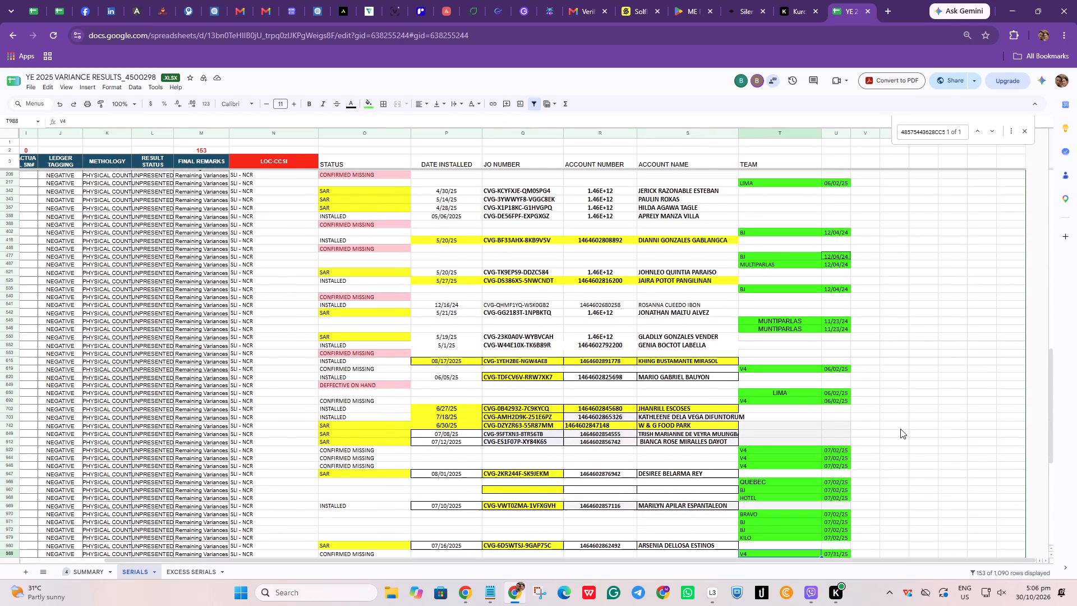
key(Down)
key(Down)
key(Down)
key(Down)
key(Down)
key(Down)
key(Down)
key(Down)
key(Down)
key(Down)
key(Down)
key(Down)
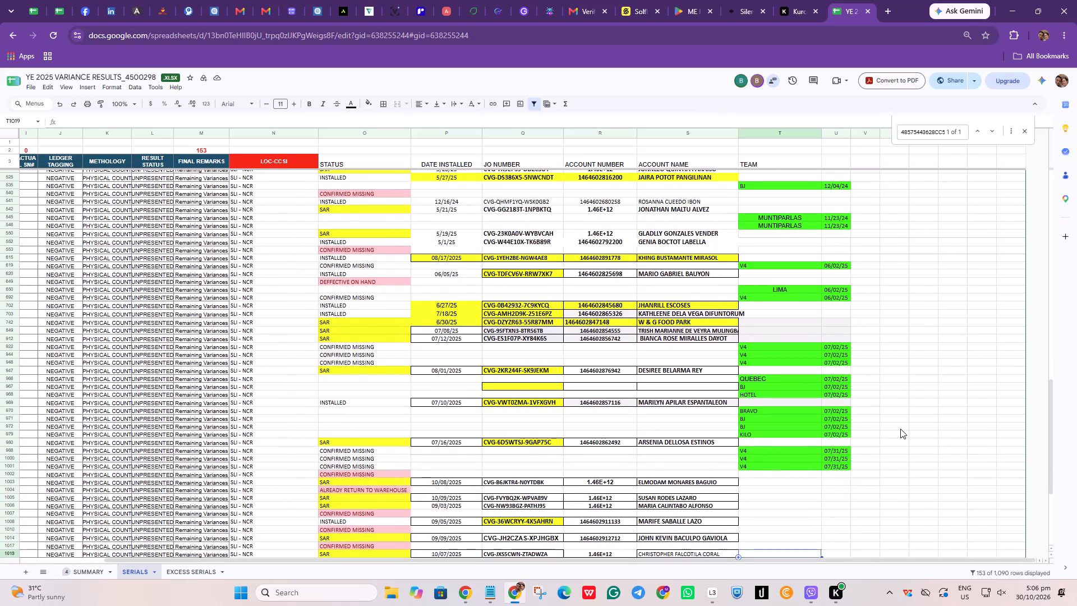
key(Left)
key(Left)
key(Left)
key(Left)
key(Left)
key(Left)
key(Left)
key(Left)
key(Left)
key(Left)
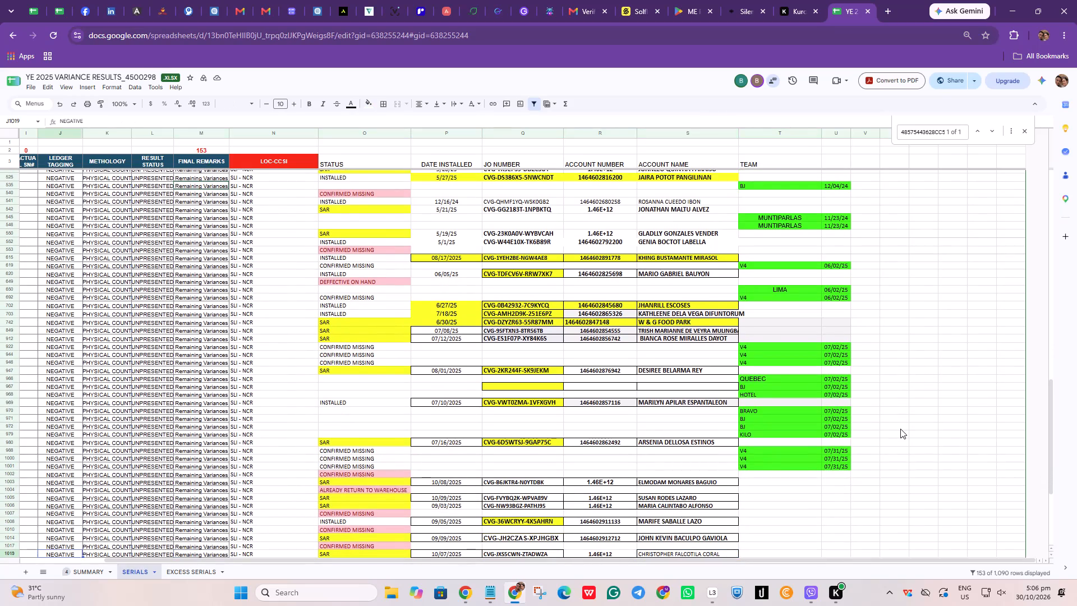
key(Up)
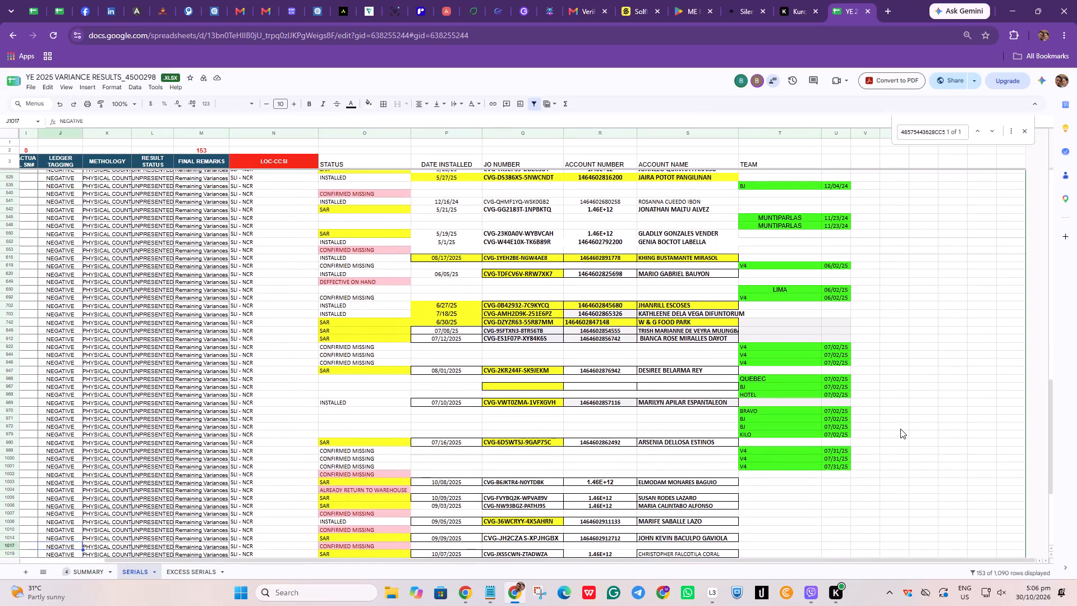
key(Down)
key(Down)
key(Down)
key(Down)
key(Down)
key(Down)
key(Down)
key(Down)
key(Down)
key(Down)
key(Down)
key(Down)
key(Down)
key(Down)
key(Down)
key(Down)
key(Down)
key(Down)
key(Down)
key(Down)
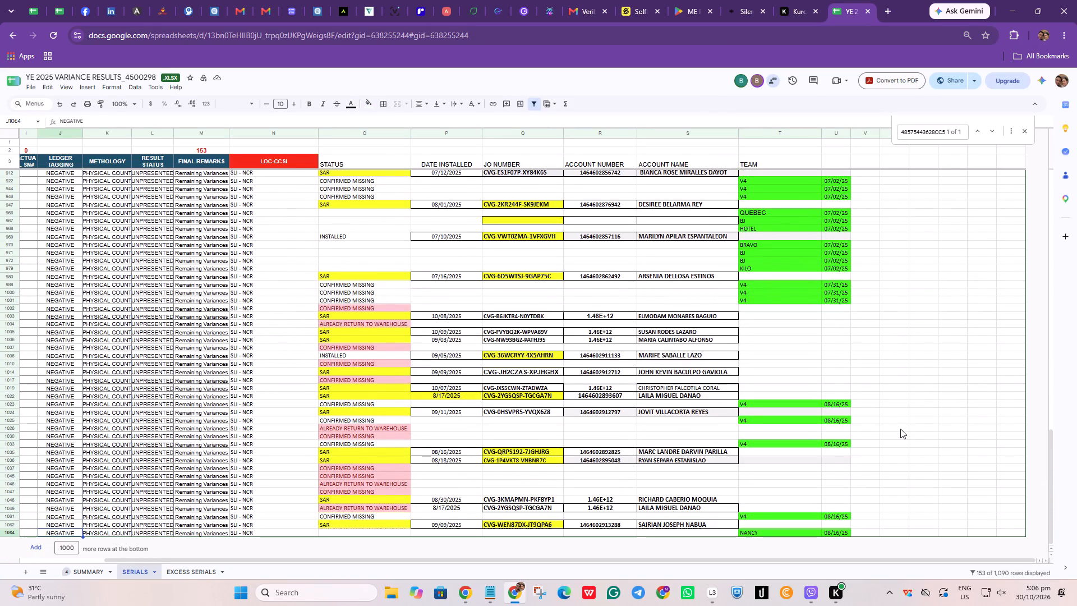
Examine the filtered SERIALS rows from the last row back up to row 183 for missing status, job order, account and team details.
key(Right)
key(Right)
key(Right)
key(Right)
key(Right)
key(Up)
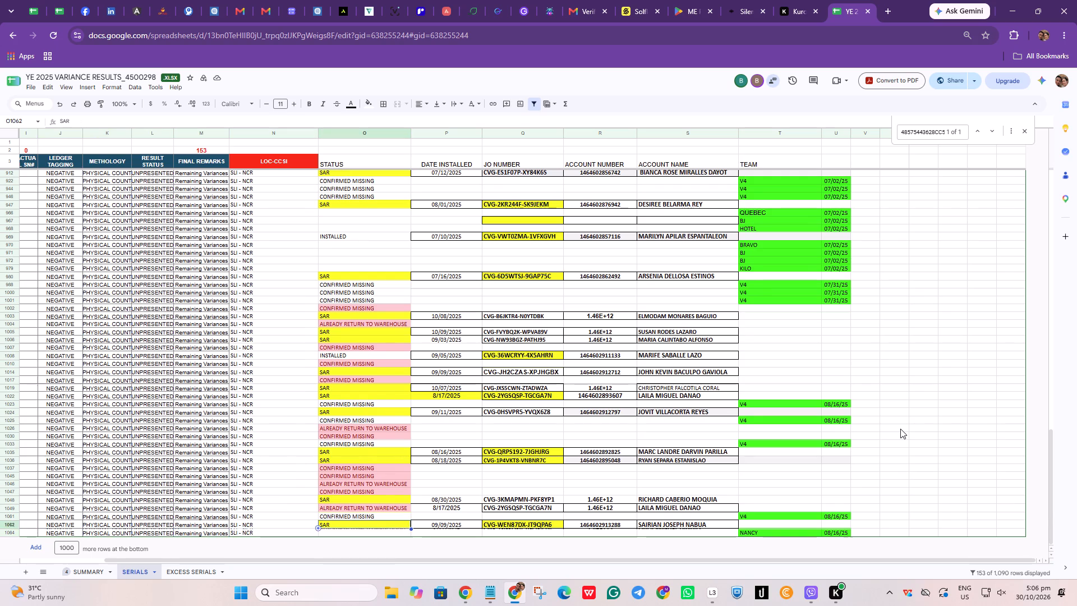
key(Up)
key(Up)
key(Up)
key(Up)
key(Up)
key(Up)
key(Right)
key(Right)
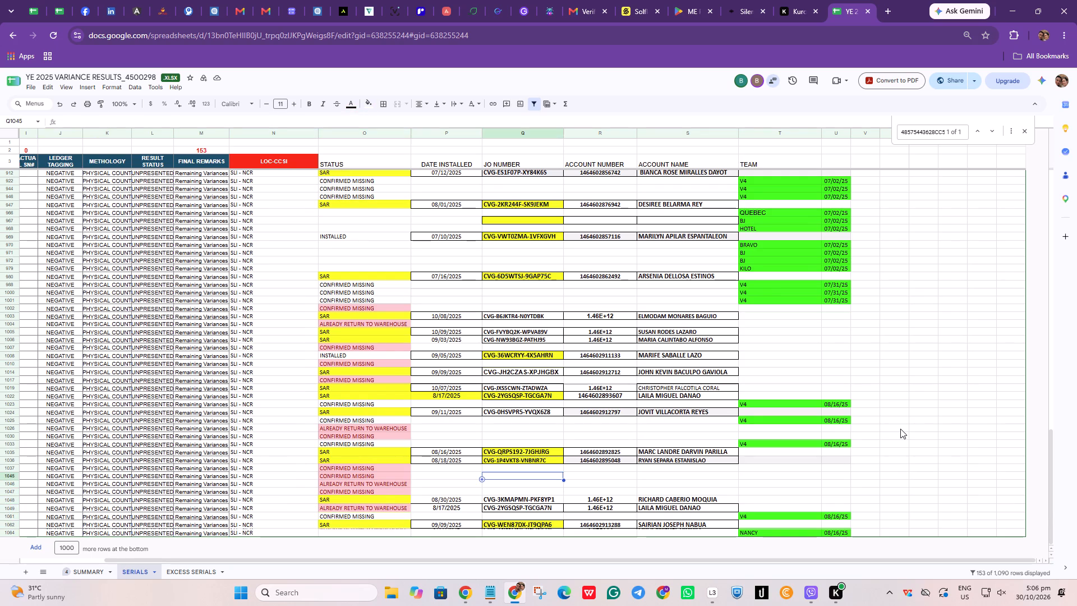
key(Up)
key(Up)
key(Up)
key(Up)
key(Up)
key(Up)
key(Up)
key(Up)
key(Up)
key(Up)
key(Left)
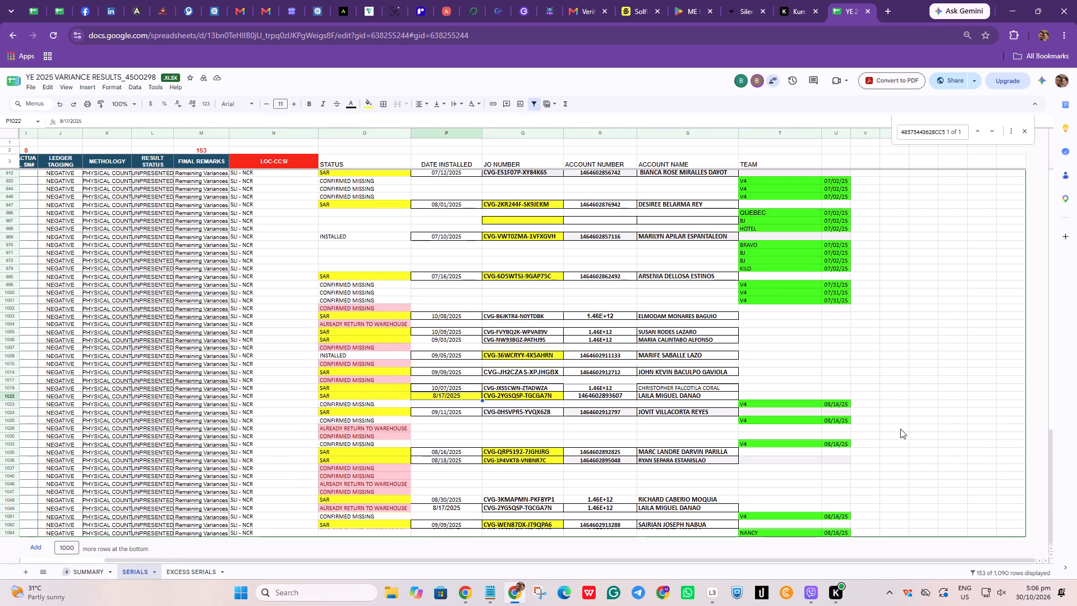
key(Left)
key(Up)
key(Up)
key(Up)
key(Up)
key(Up)
key(Up)
key(Up)
key(Up)
key(Up)
key(Up)
key(Up)
key(Up)
key(Up)
key(Up)
key(Up)
key(Up)
key(Up)
key(Up)
key(Up)
key(Up)
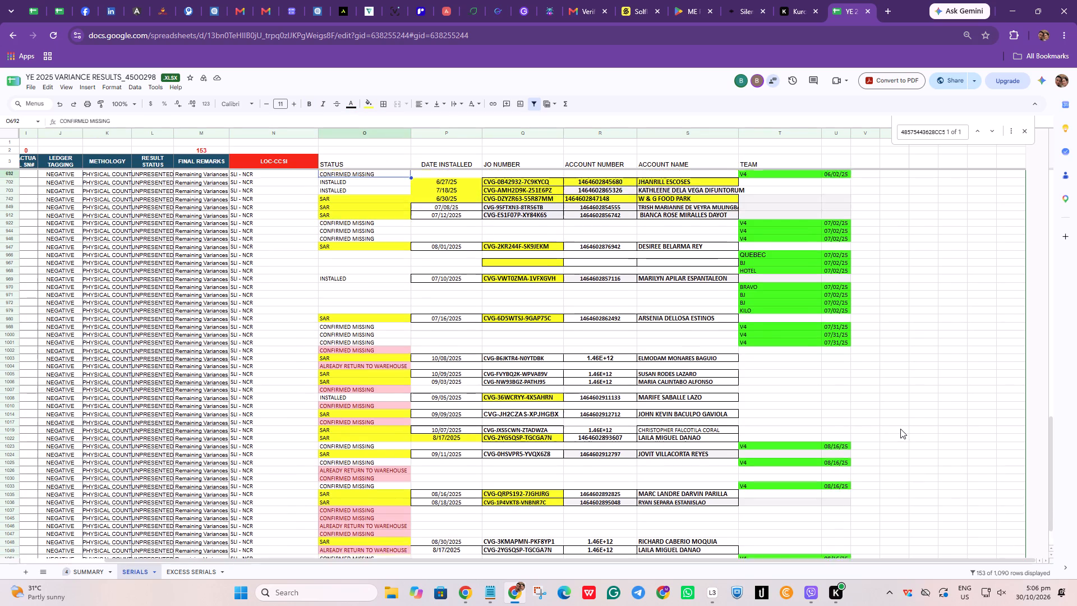
key(Up)
key(Up)
key(Up)
key(Up)
key(Up)
key(Up)
key(Up)
key(Up)
key(Up)
key(Up)
key(Up)
key(Up)
key(Up)
key(Up)
key(Up)
key(Up)
key(Up)
key(Up)
key(Up)
key(Up)
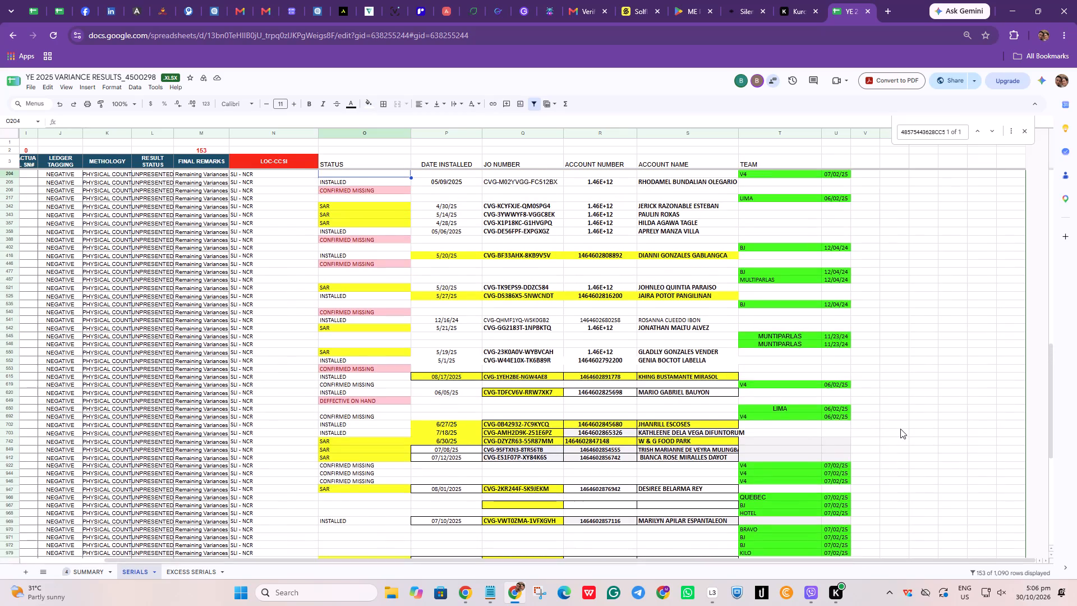
key(Down)
key(Down)
key(Down)
key(Down)
key(Down)
key(Down)
key(Down)
key(Down)
key(Down)
key(Down)
key(Down)
key(Down)
key(Down)
key(Down)
key(Down)
key(Down)
key(Down)
key(Down)
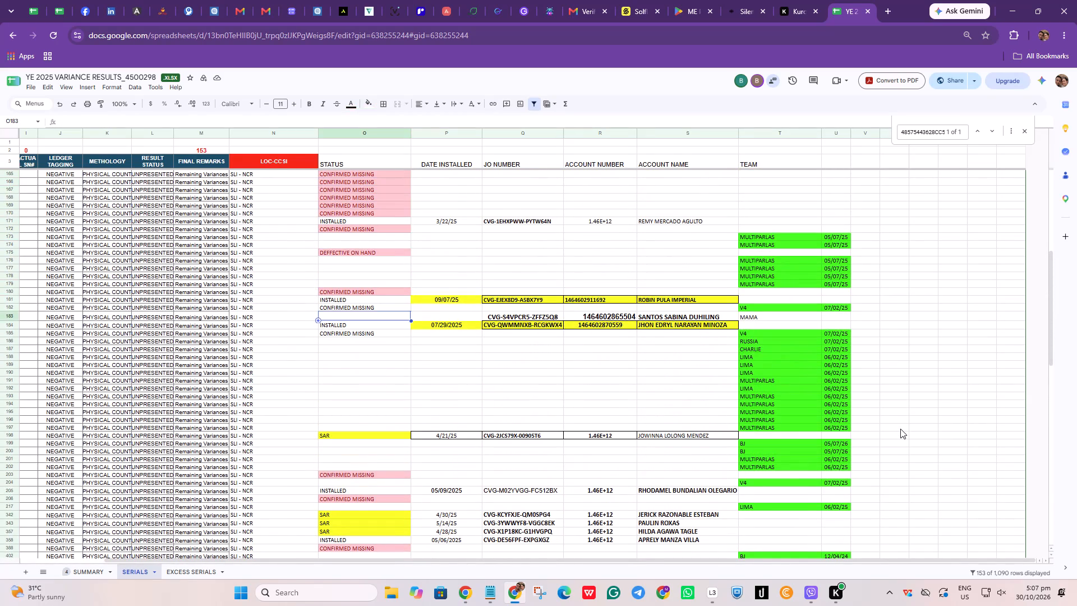
Check row 184's installation date, job order, account and team cells in the SERIALS sheet.
key(Down)
key(Right)
key(Right)
key(Right)
key(Right)
key(Right)
key(Right)
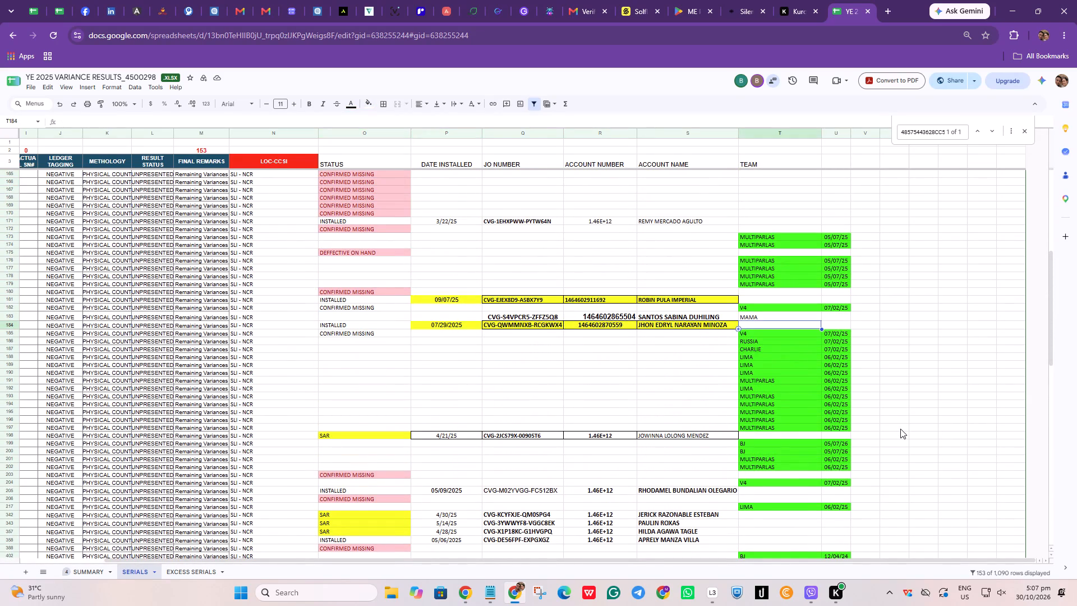
key(Left)
key(Left)
key(Left)
key(Left)
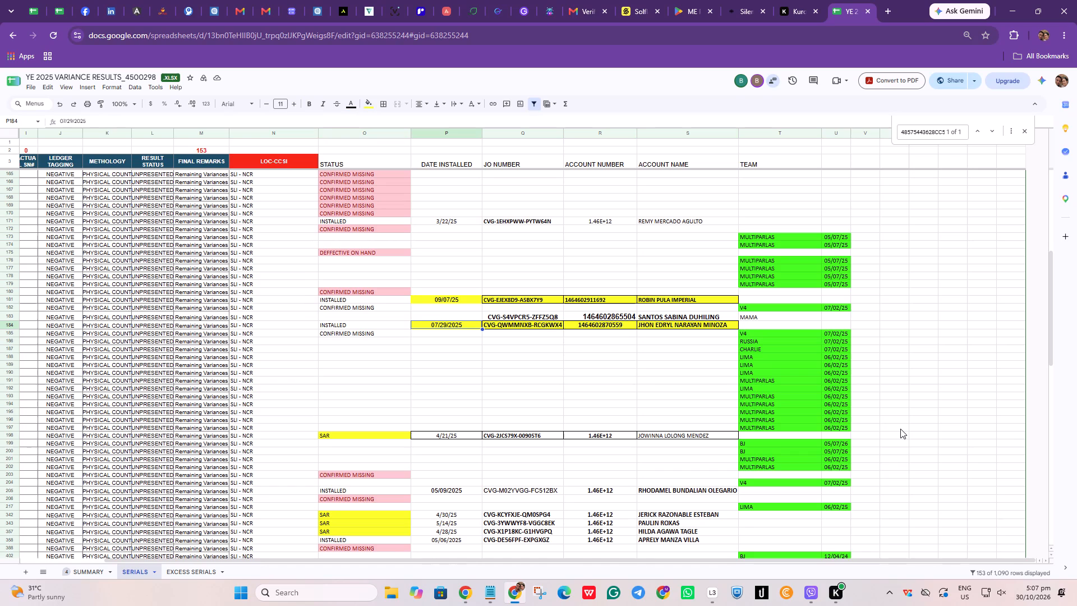
key(Right)
key(Left)
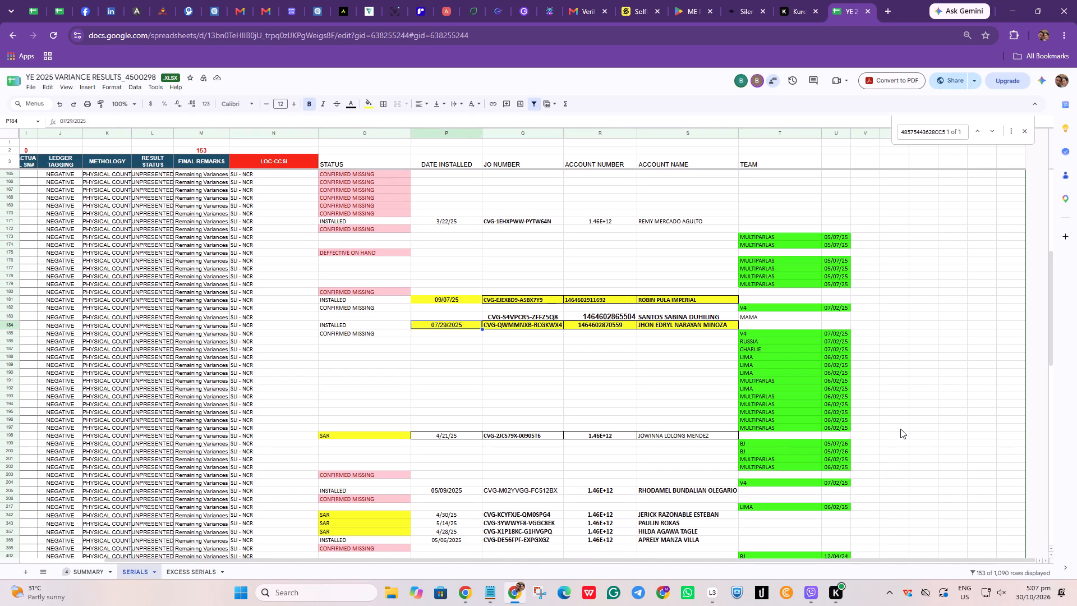
Copy the account number from row 184 and search for it in Sheet1 of the WAREHOUSE_Distpatch Monitoring spreadsheet.
key(Right)
key(Left)
key(Left)
key(Right)
key(Right)
key(Right)
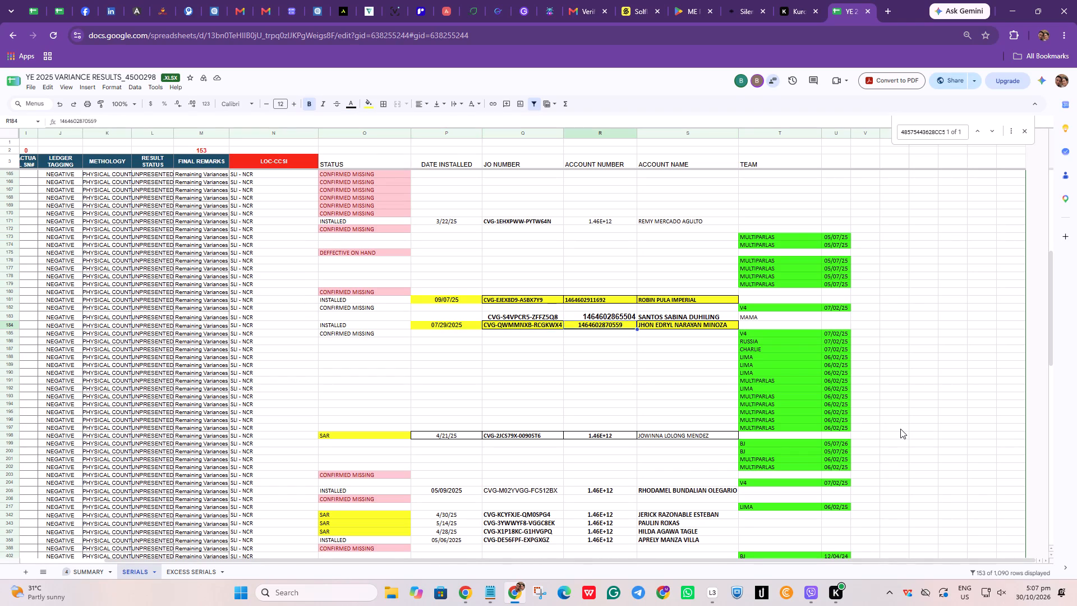
key(ctrl+c)
click(31, 8)
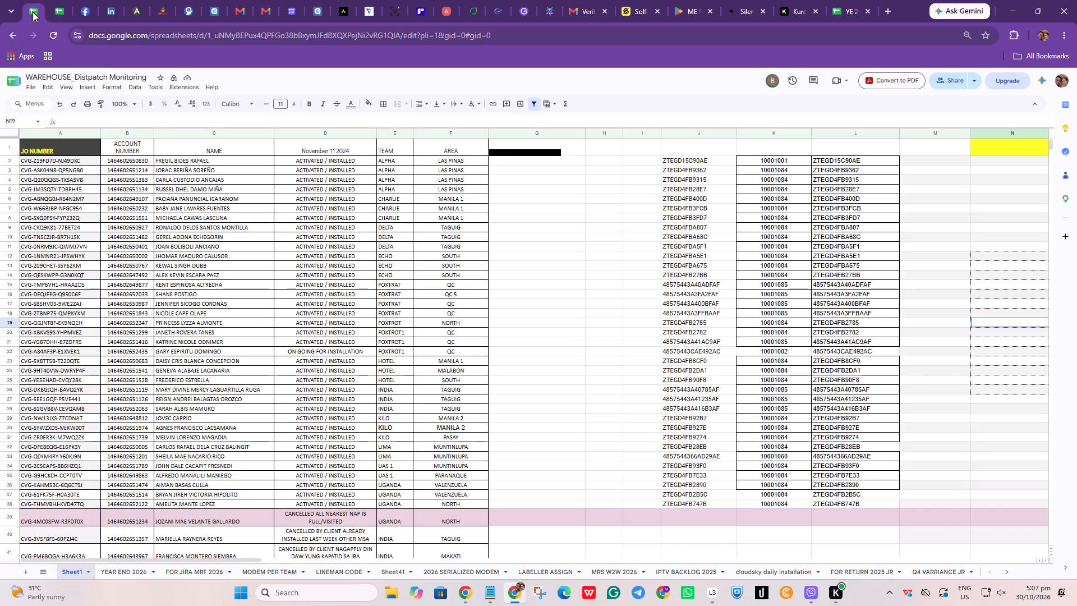
key(ctrl+f)
key(ctrl+v)
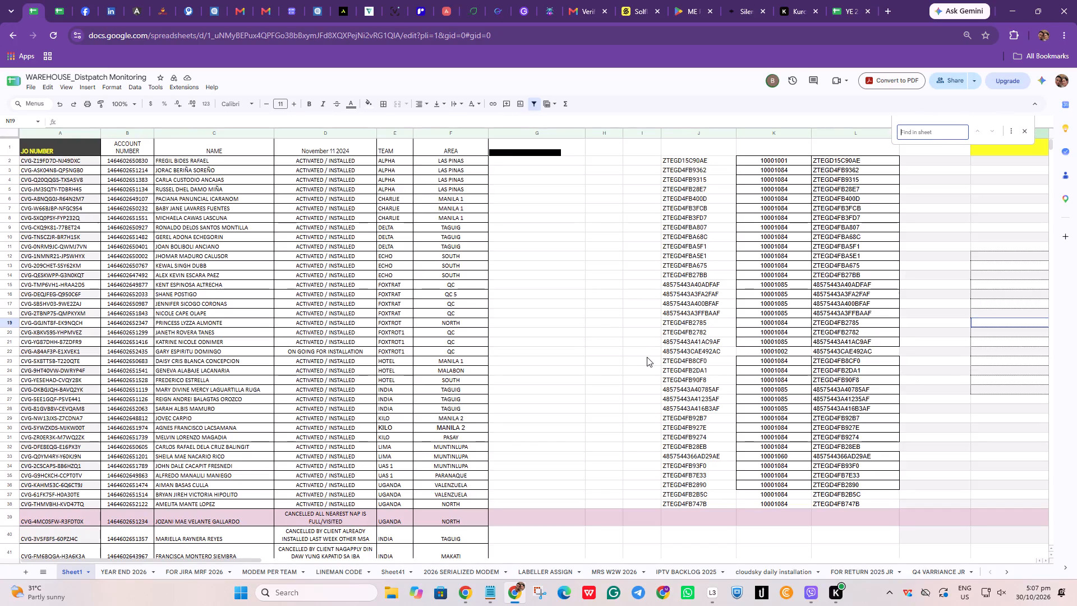
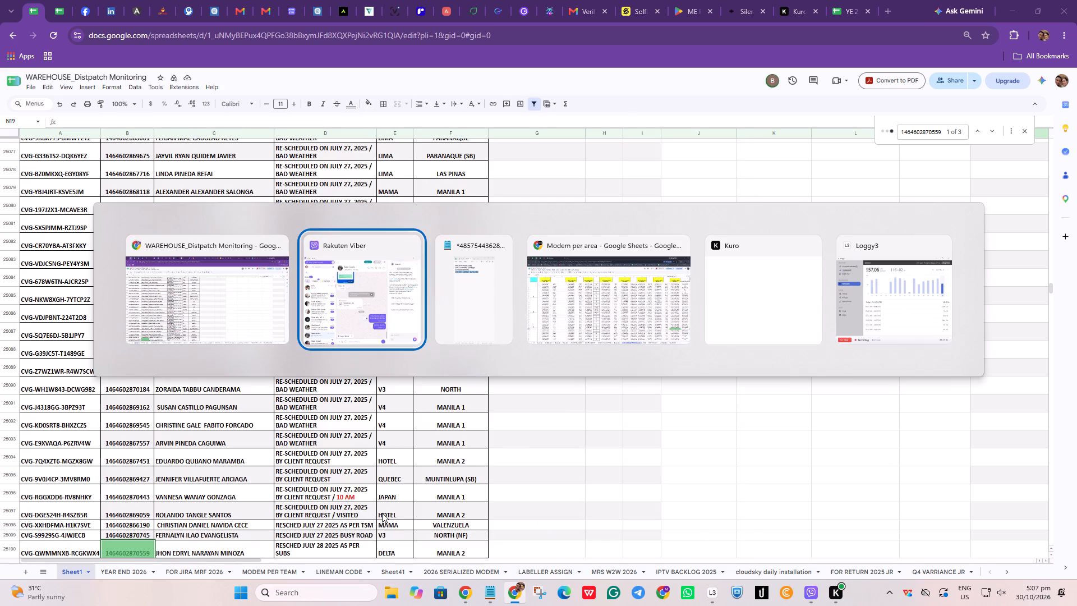
Switch to the Modem per area spreadsheet and review the serial search match in the MRF MODEM WITHDRAWN sheet.
key(alt+Tab)
key(alt+Tab)
key(alt+Tab)
key(alt+Tab)
key(alt+Tab)
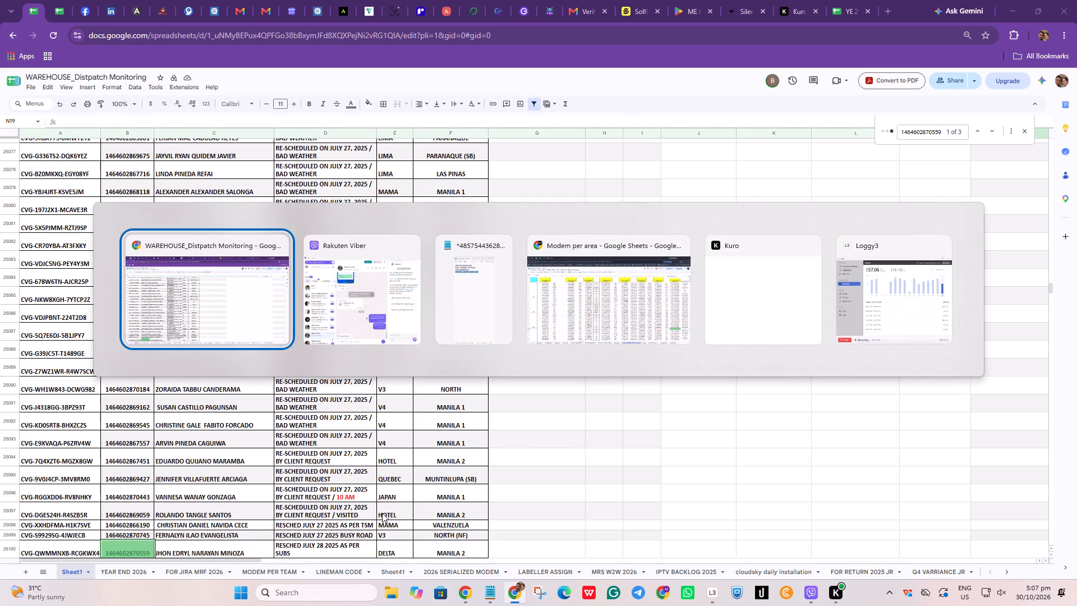
key(alt+Tab)
key(alt+Tab)
key(alt+Tab)
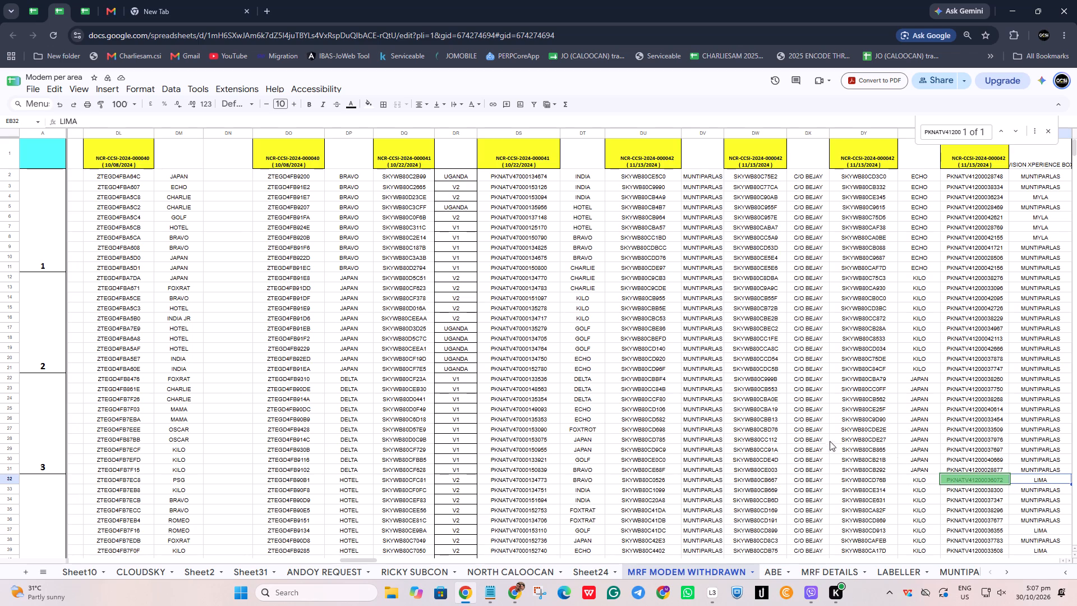
click(928, 133)
key(Return)
Return to WAREHOUSE_Distpatch Monitoring and check the matched account's job order, remarks, team and area cells in Sheet1 row 25100.
click(457, 596)
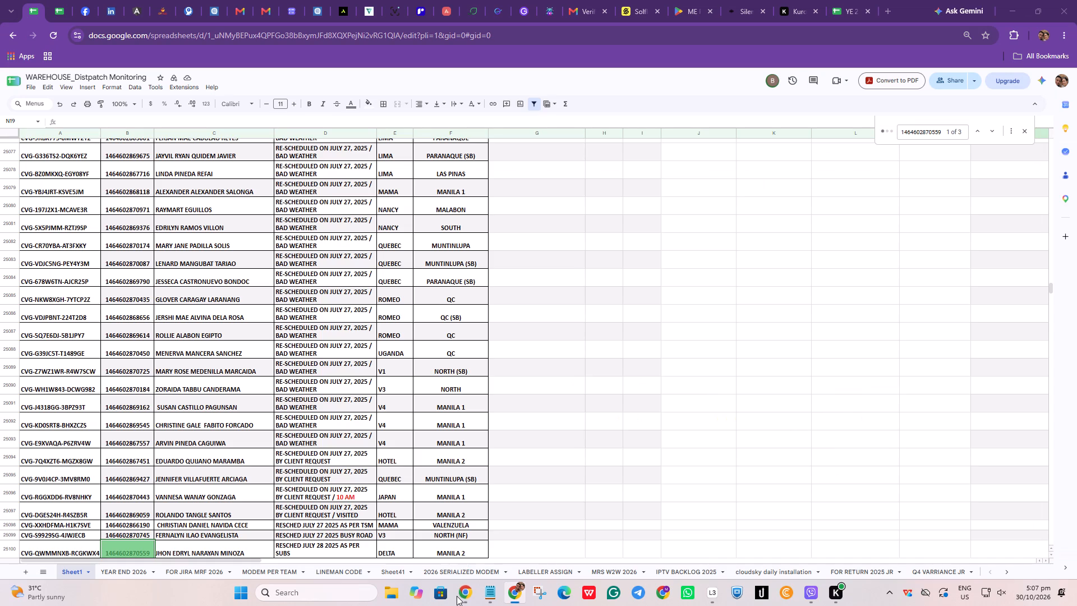
click(136, 552)
key(Tab)
key(Tab)
key(Tab)
key(Tab)
key(Tab)
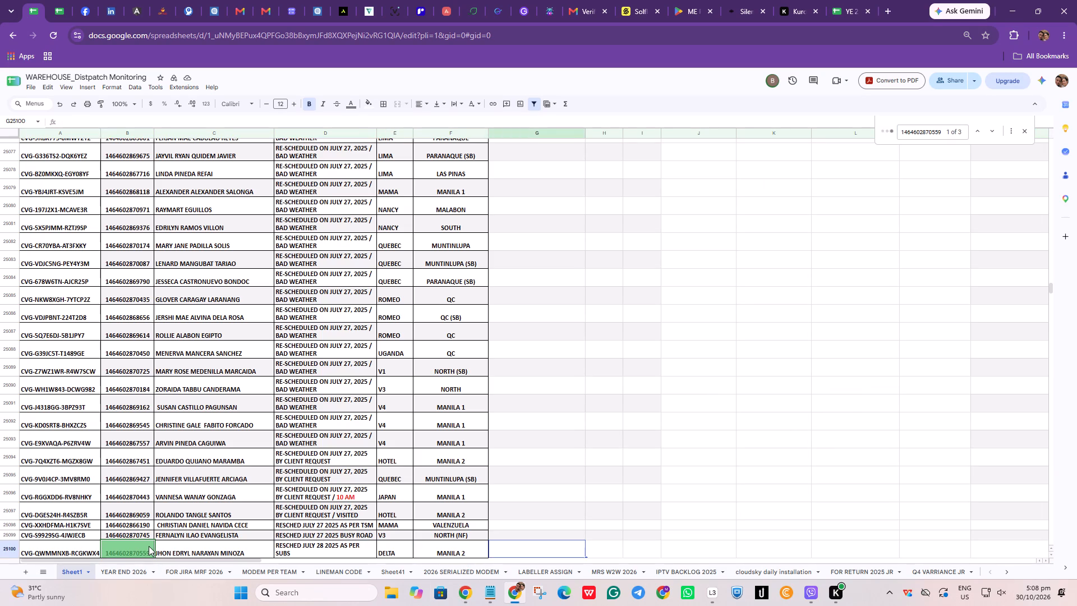
key(Left)
key(Left)
key(Left)
key(Left)
key(Left)
key(Left)
key(Left)
key(Left)
key(Left)
key(Left)
key(Left)
key(Left)
key(Left)
key(Right)
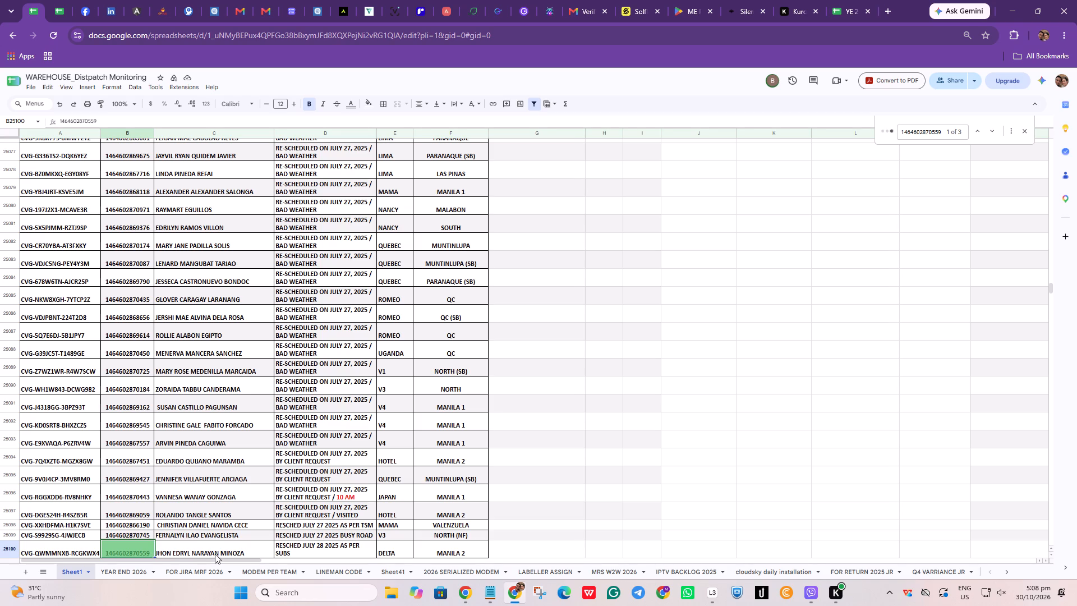
Switch back to the Modem per area spreadsheet and check the matched serial and neighbouring team cells in MRF MODEM WITHDRAWN row 32.
key(alt+Tab)
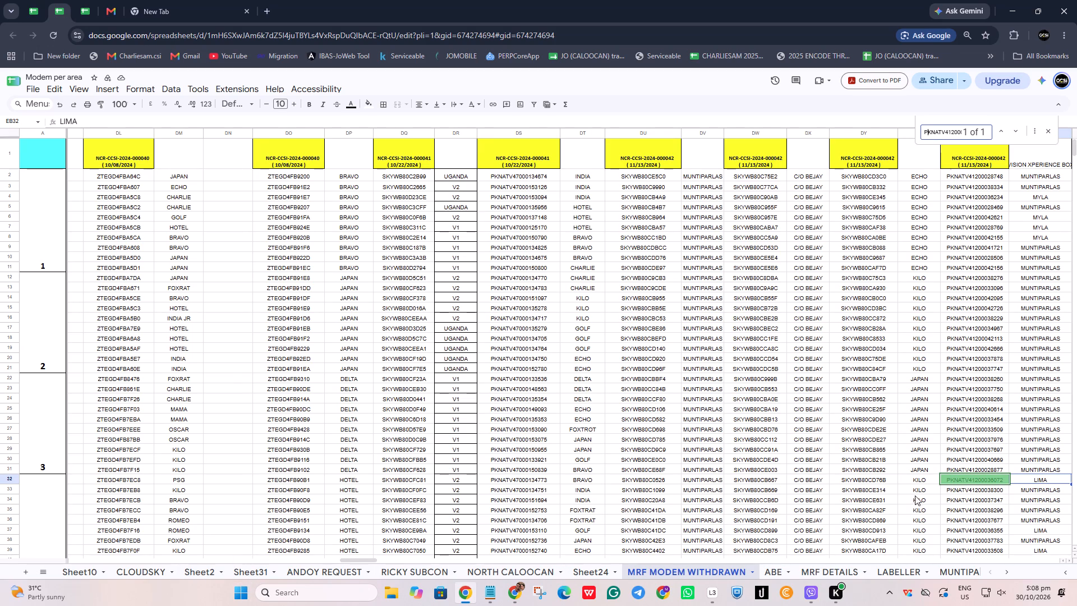
click(924, 480)
key(Tab)
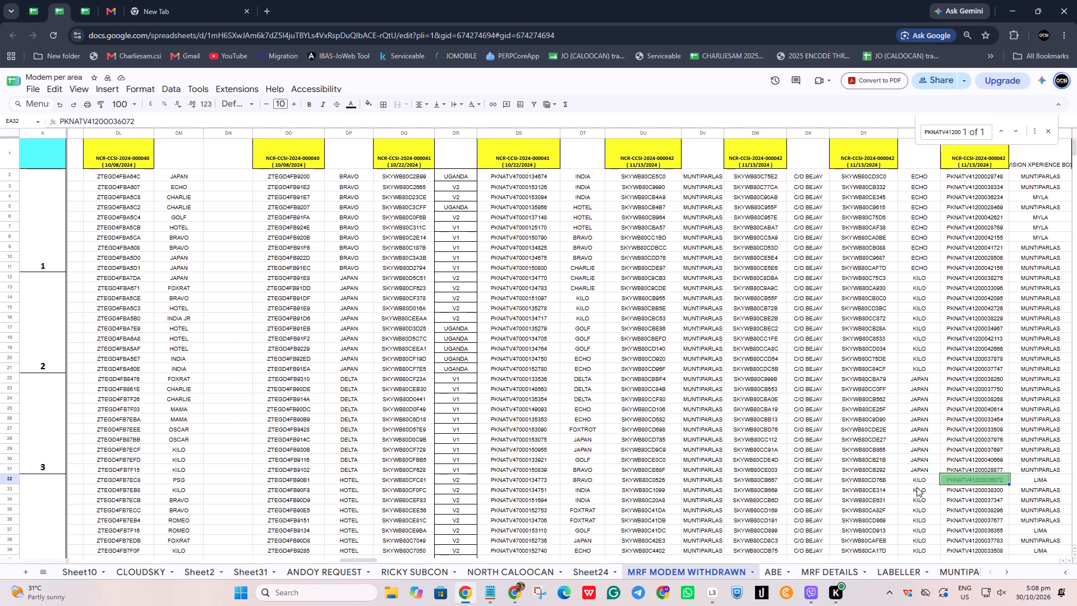
key(Tab)
key(Tab)
key(Tab)
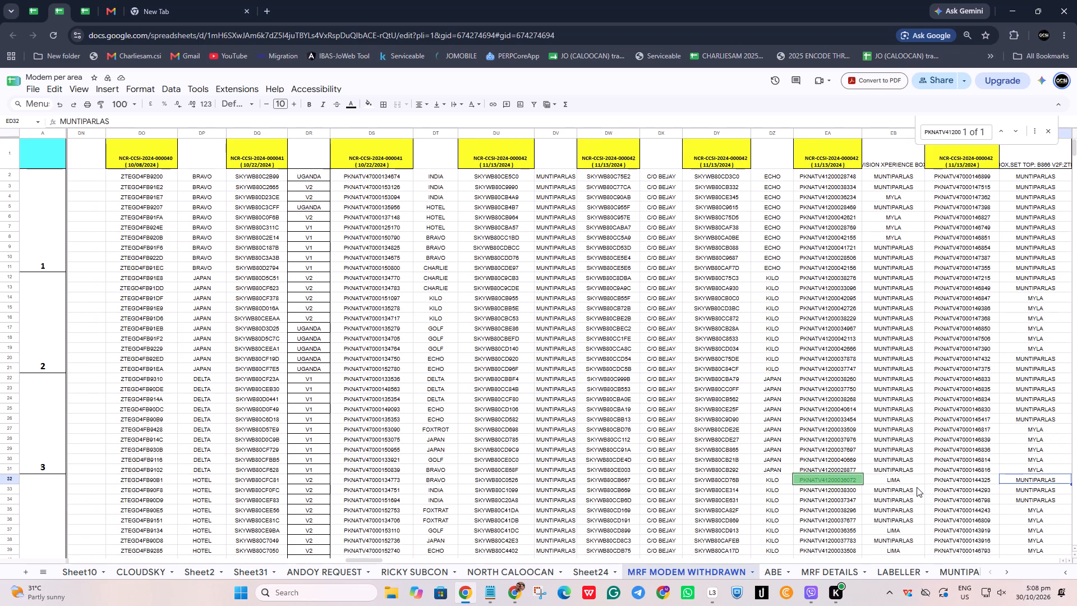
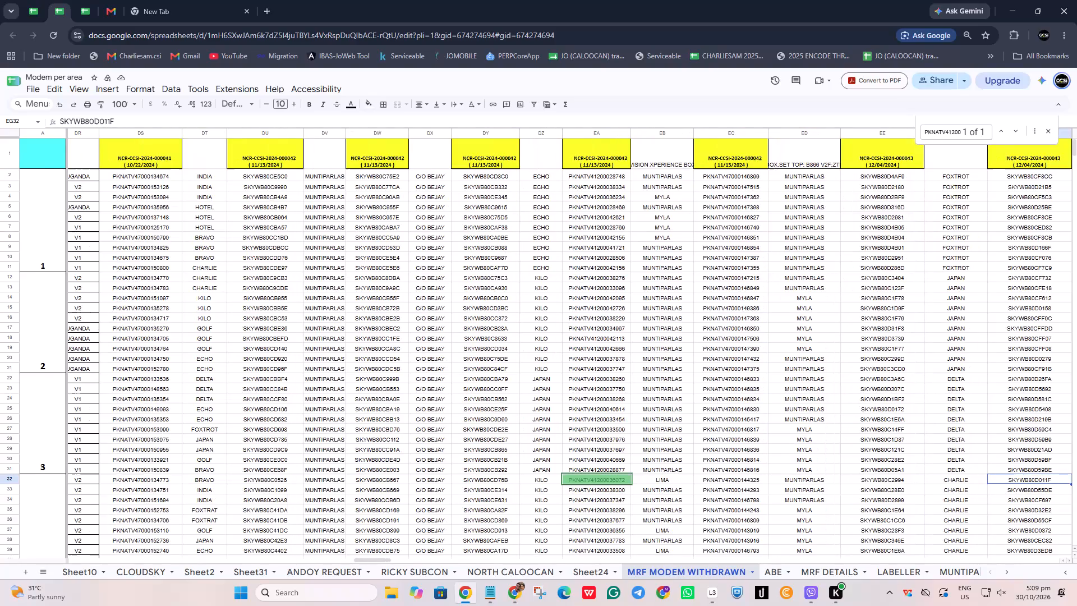
Check the remaining serial and team cells further along row 32 of the MRF MODEM WITHDRAWN sheet.
key(Tab)
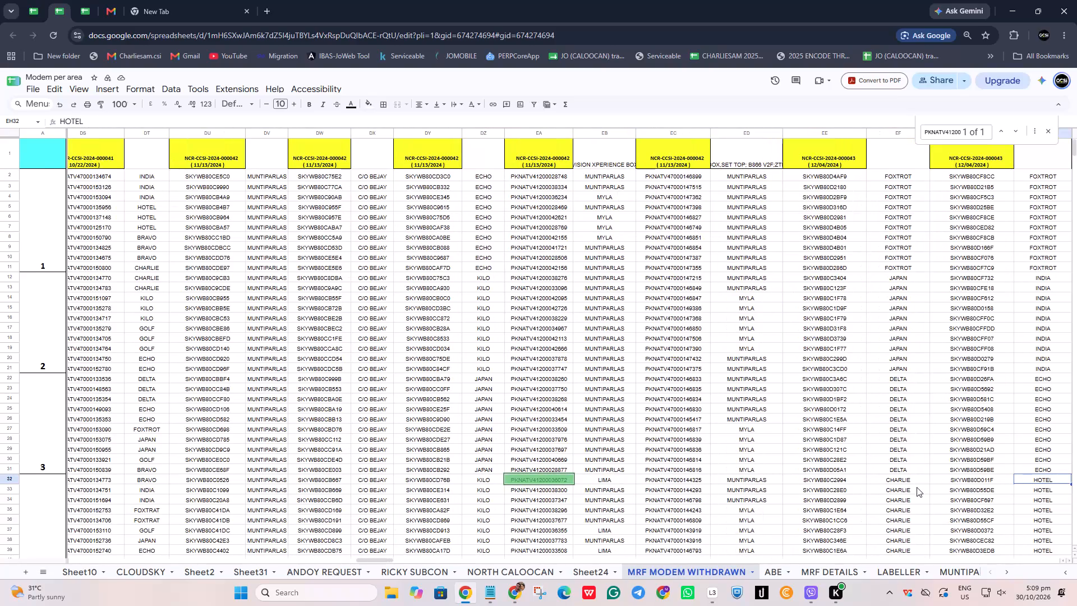
key(Tab)
key(Tab)
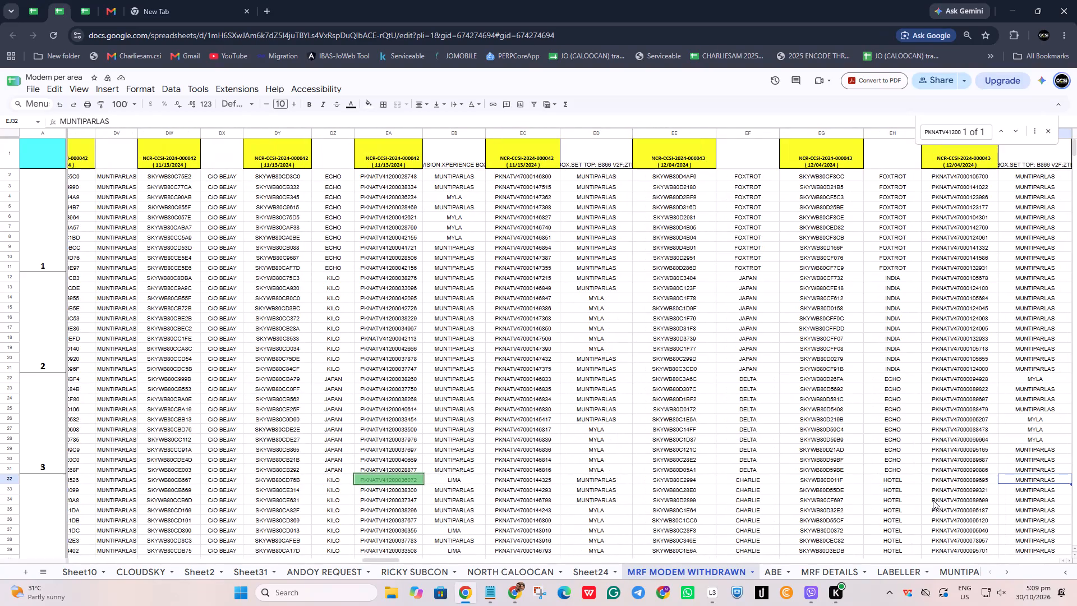
Return to the YE 2025 variance SERIALS sheet and review row 184's status, installation, job order, account and team cells.
key(alt+Tab)
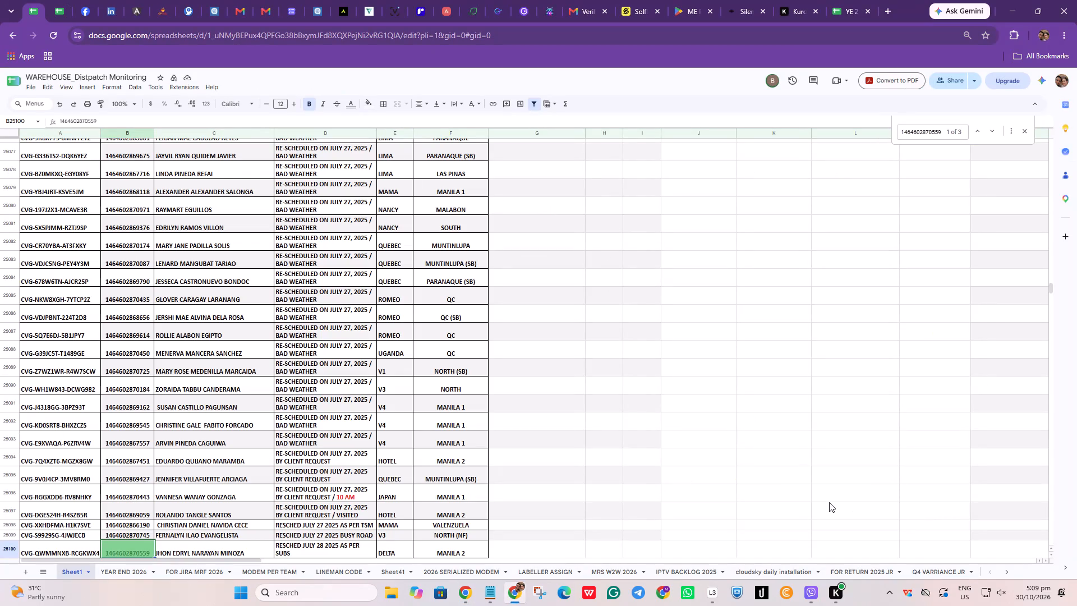
click(852, 8)
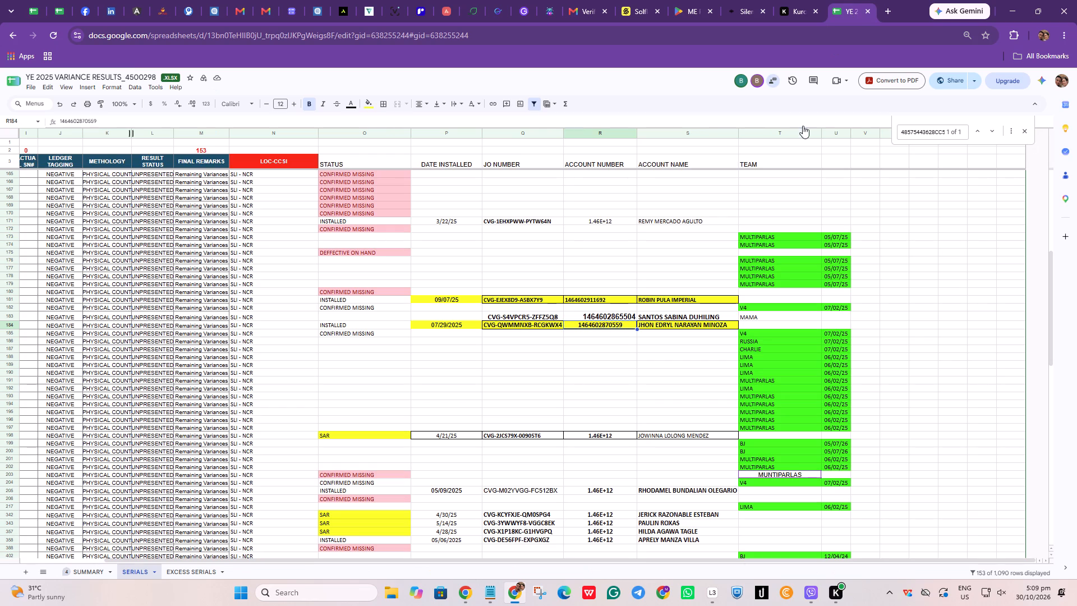
key(Tab)
key(Tab)
key(Tab)
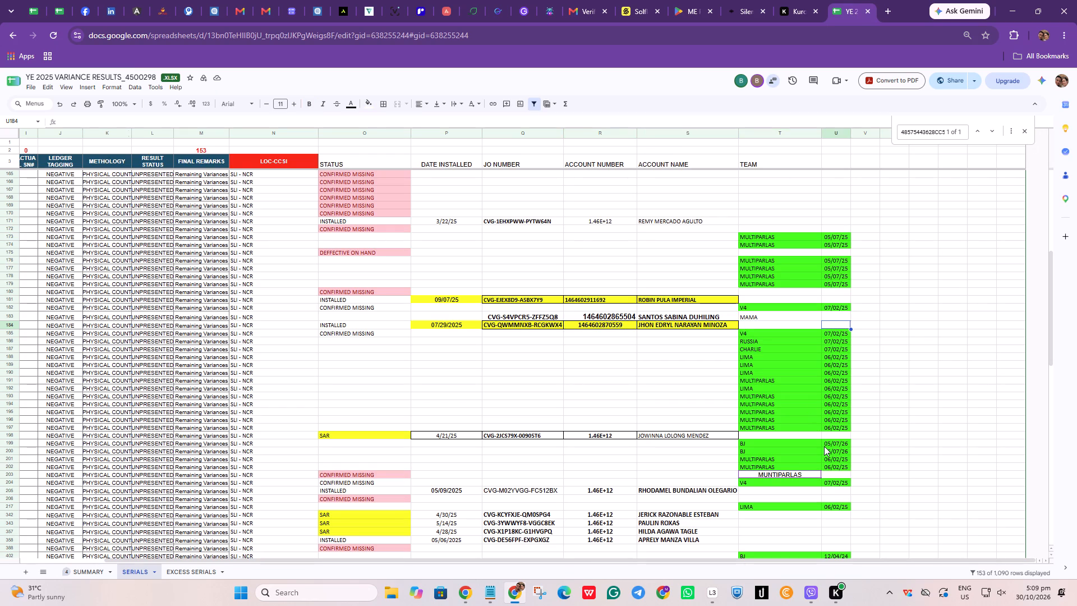
key(Left)
key(Left)
key(Left)
key(Left)
key(Left)
key(Left)
key(Left)
key(Left)
key(Left)
key(Right)
key(Right)
key(Right)
key(Right)
key(Right)
key(Right)
key(Right)
key(Right)
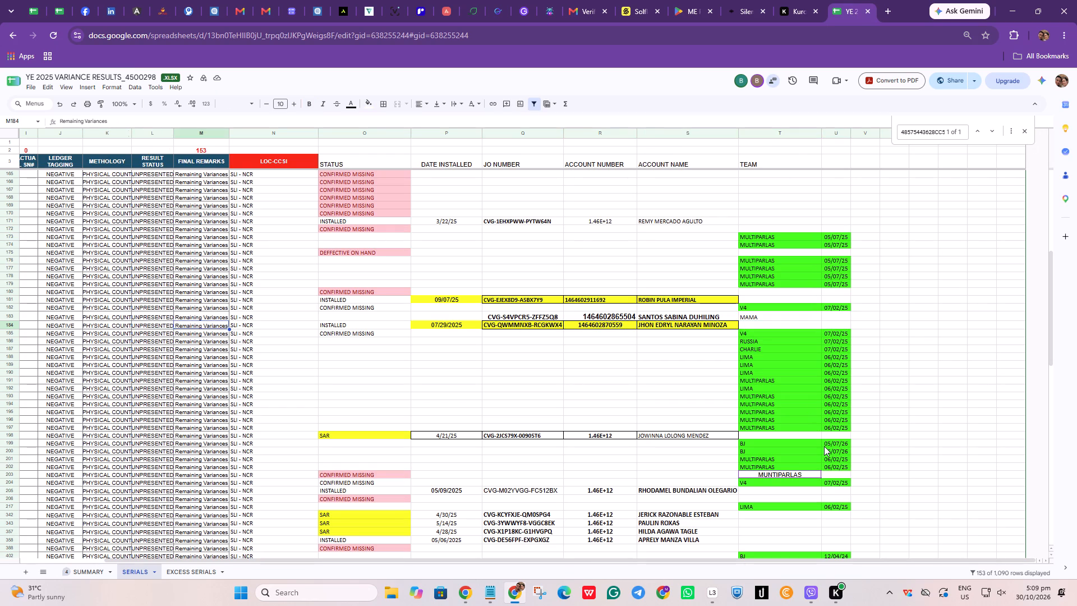
key(Left)
key(Left)
key(Left)
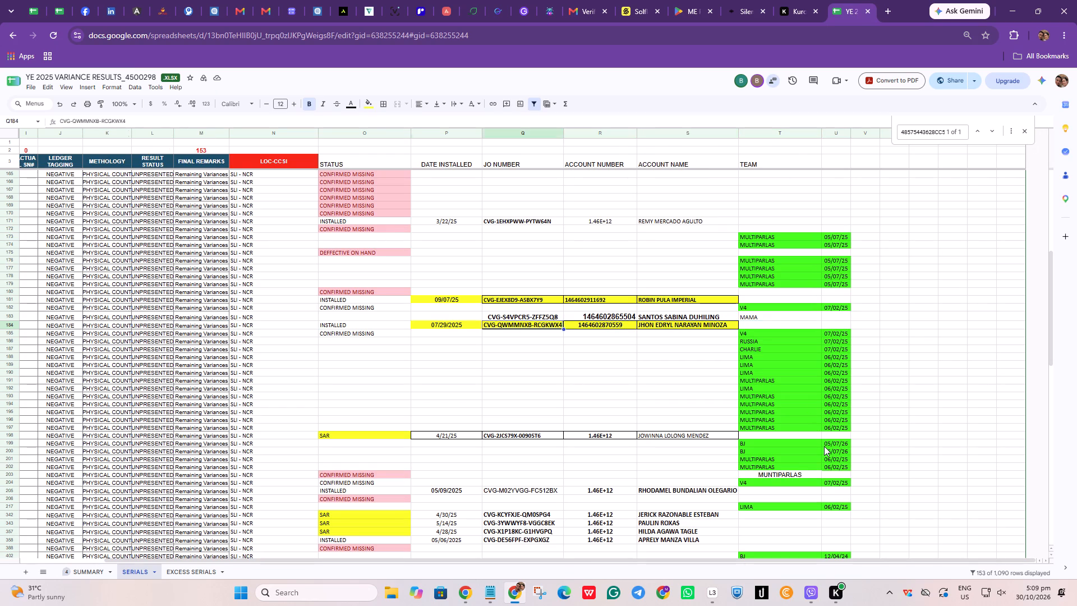
key(Left)
key(Left)
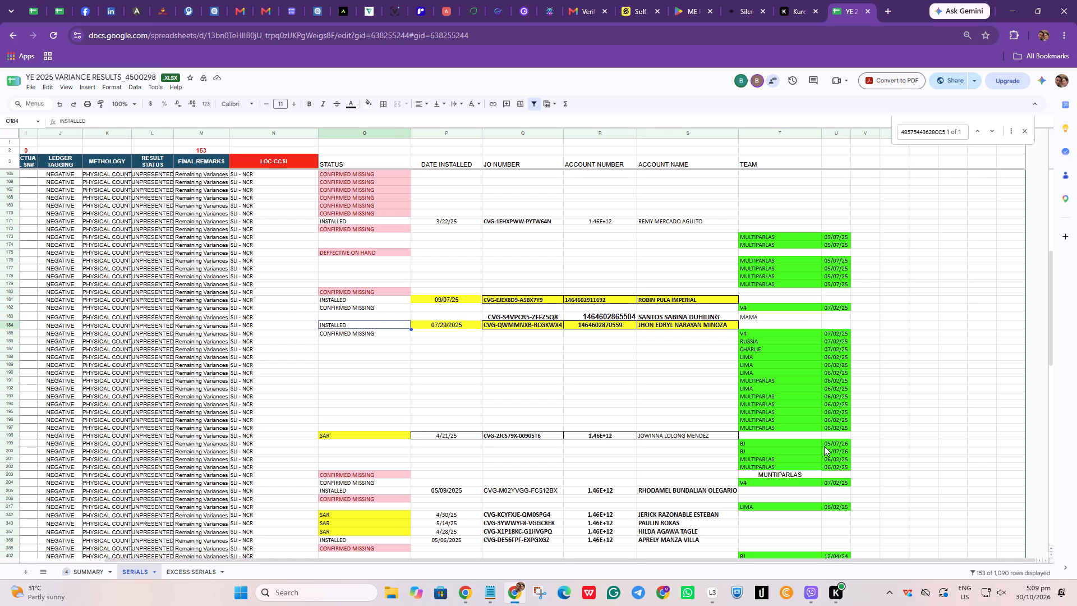
Copy the account number from SERIALS row 181 and search for it in Sheet1 of WAREHOUSE_Distpatch Monitoring.
key(Up)
key(Up)
key(Up)
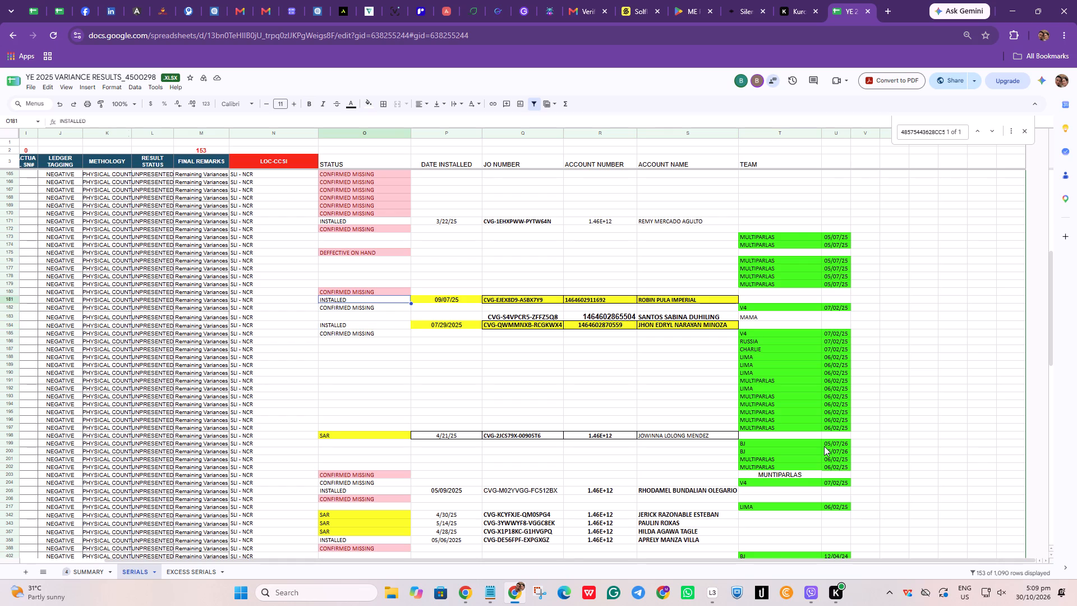
key(Left)
key(Left)
key(Right)
key(Right)
key(Right)
key(Right)
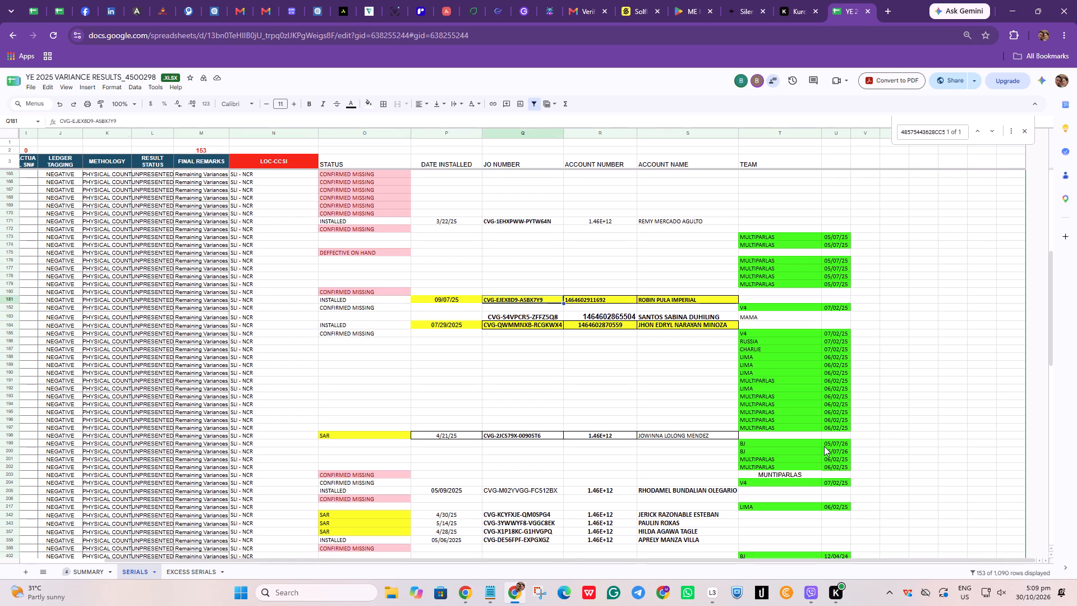
key(Right)
key(ctrl+c)
key(alt+Tab)
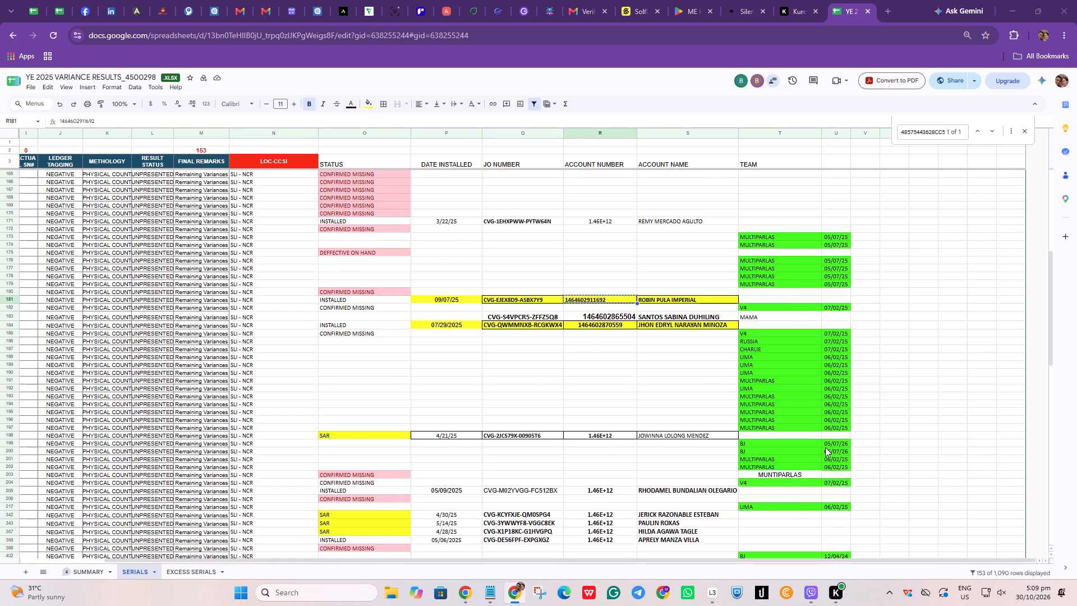
key(alt+Tab)
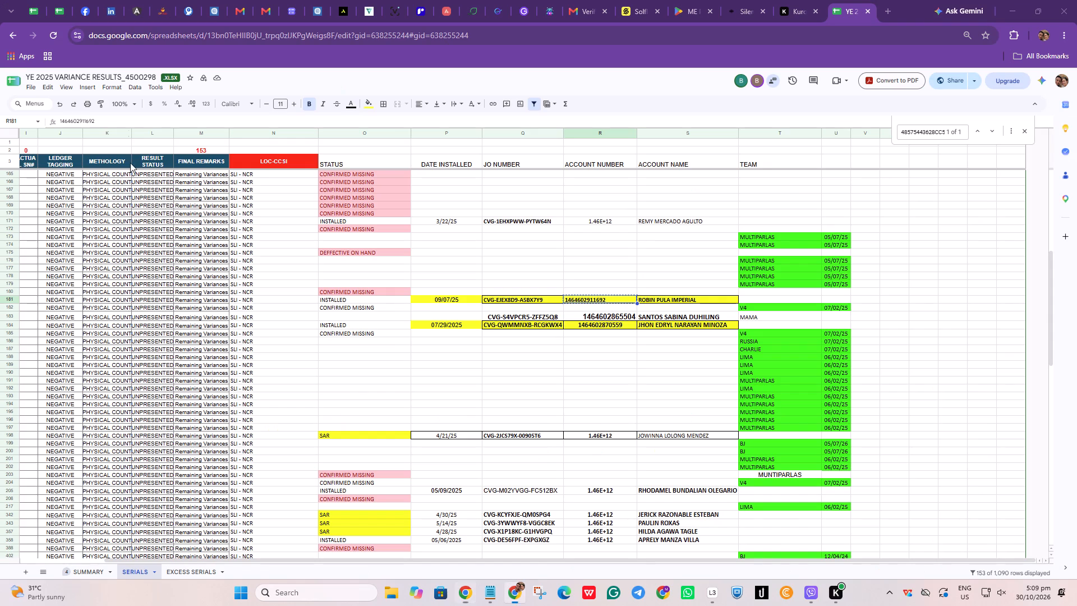
click(32, 12)
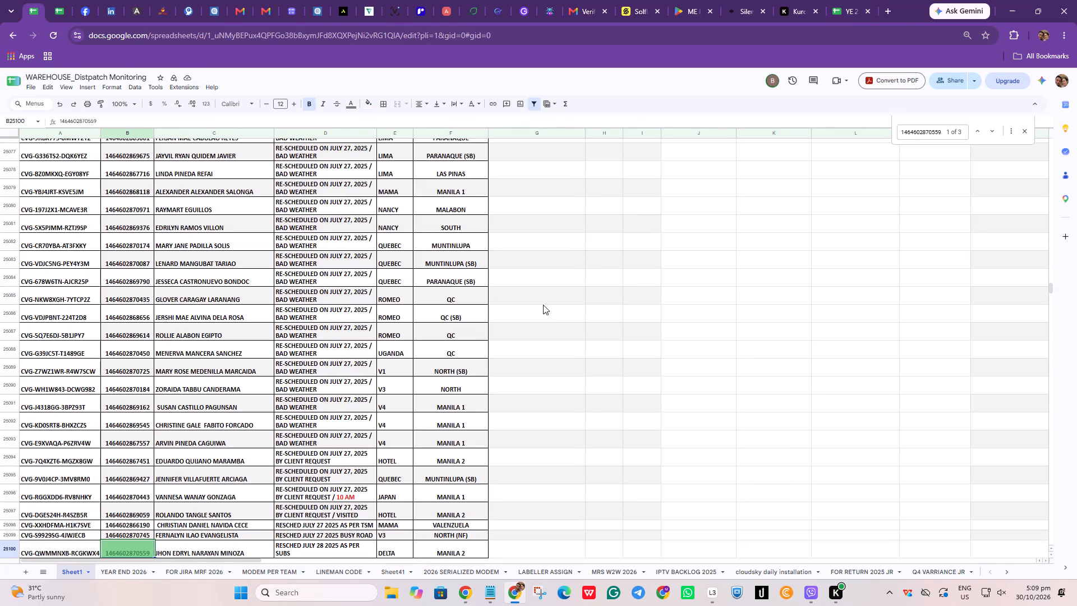
key(ctrl+f)
key(ctrl+v)
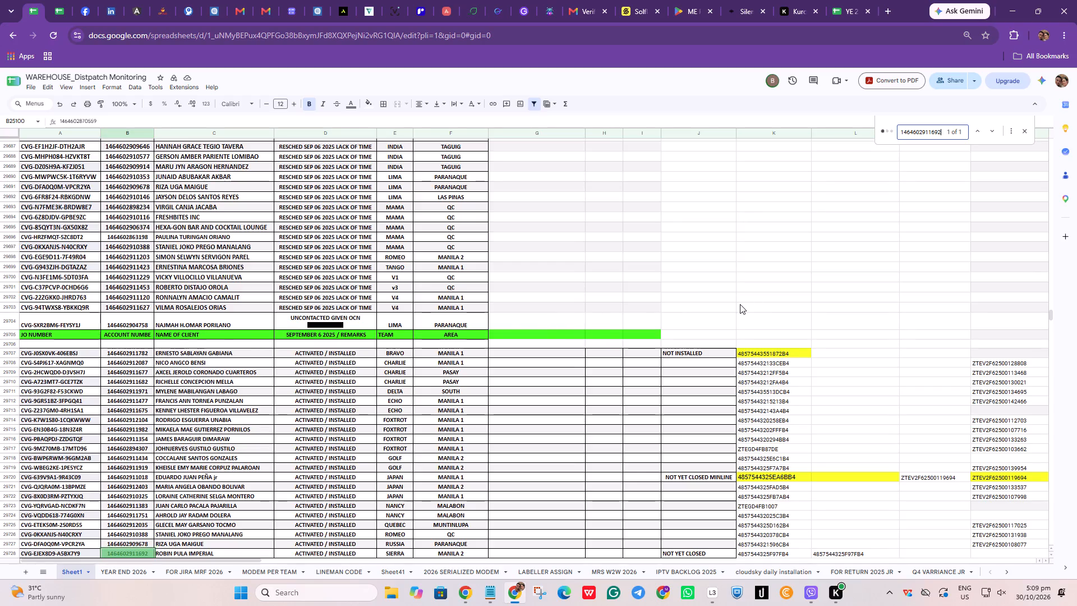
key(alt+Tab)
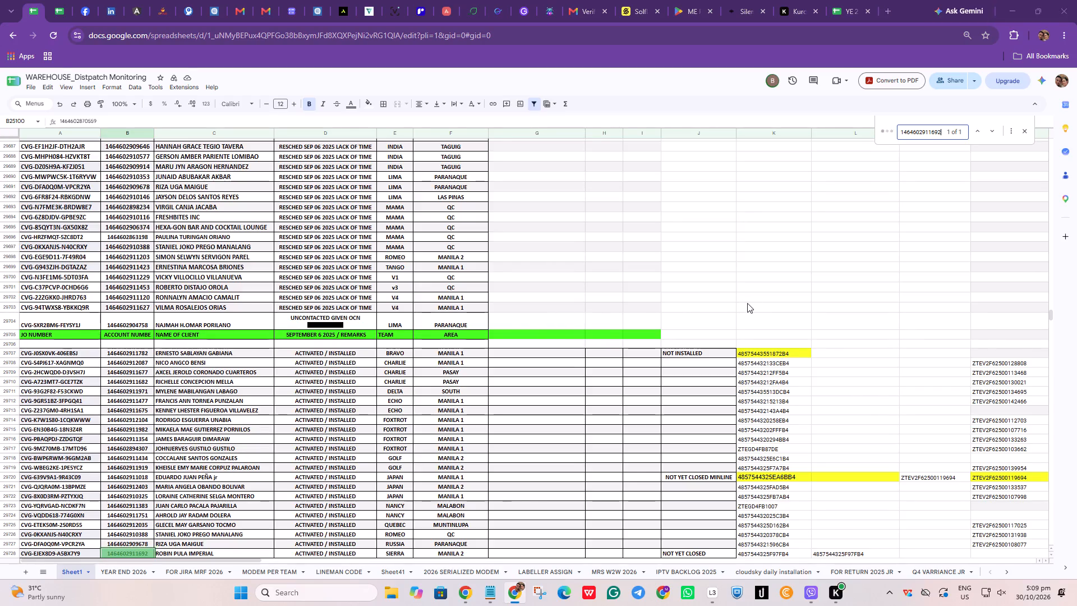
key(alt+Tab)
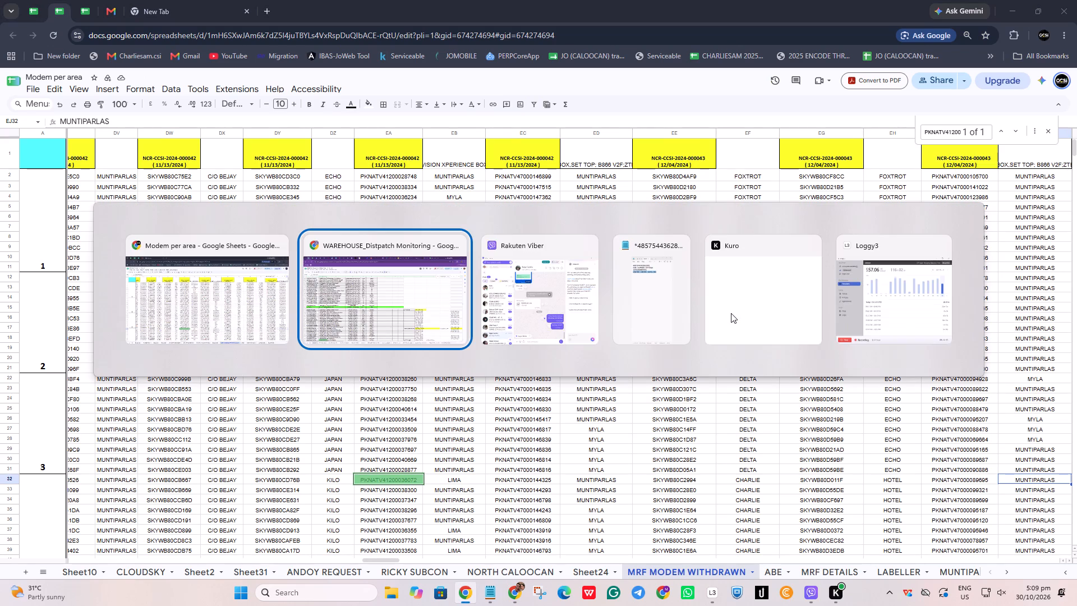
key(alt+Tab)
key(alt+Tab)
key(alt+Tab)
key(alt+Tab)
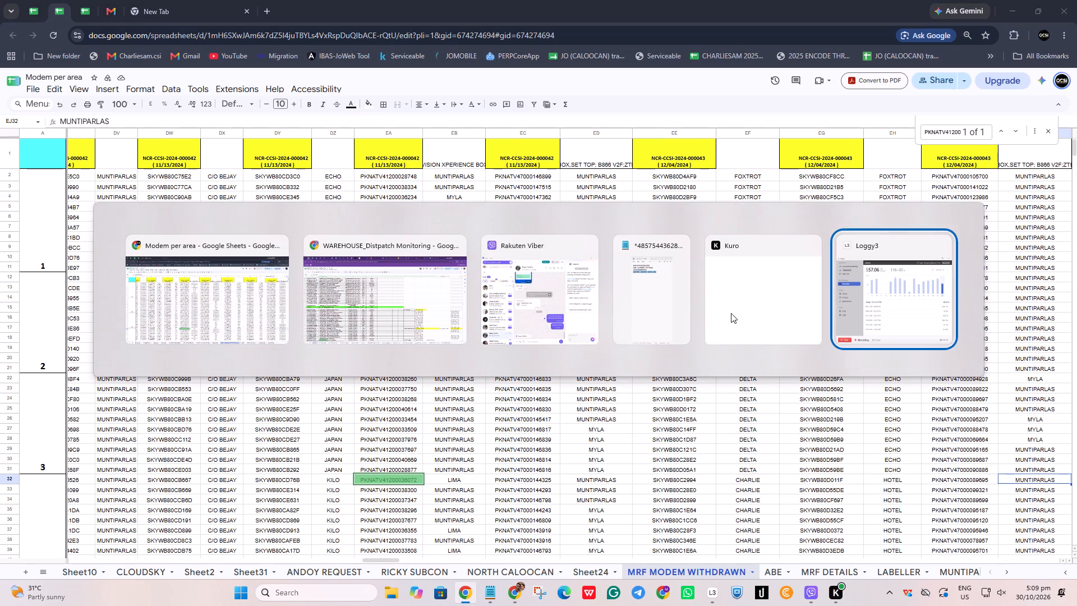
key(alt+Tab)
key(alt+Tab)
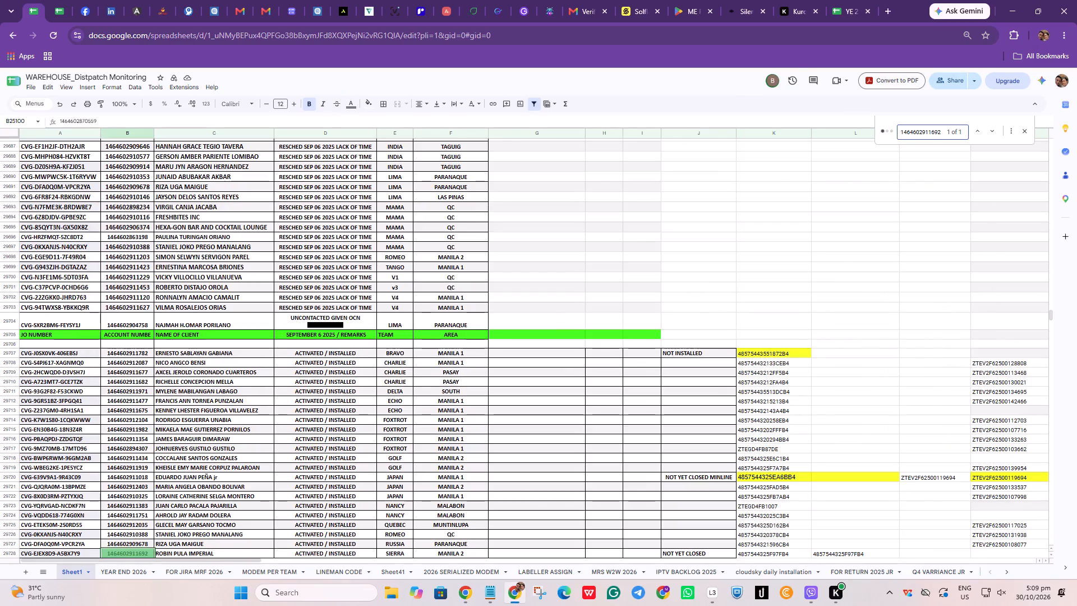
Return to the YE 2025 variance SERIALS sheet and review the status, installation, job order, account and team cells in row 175.
click(845, 10)
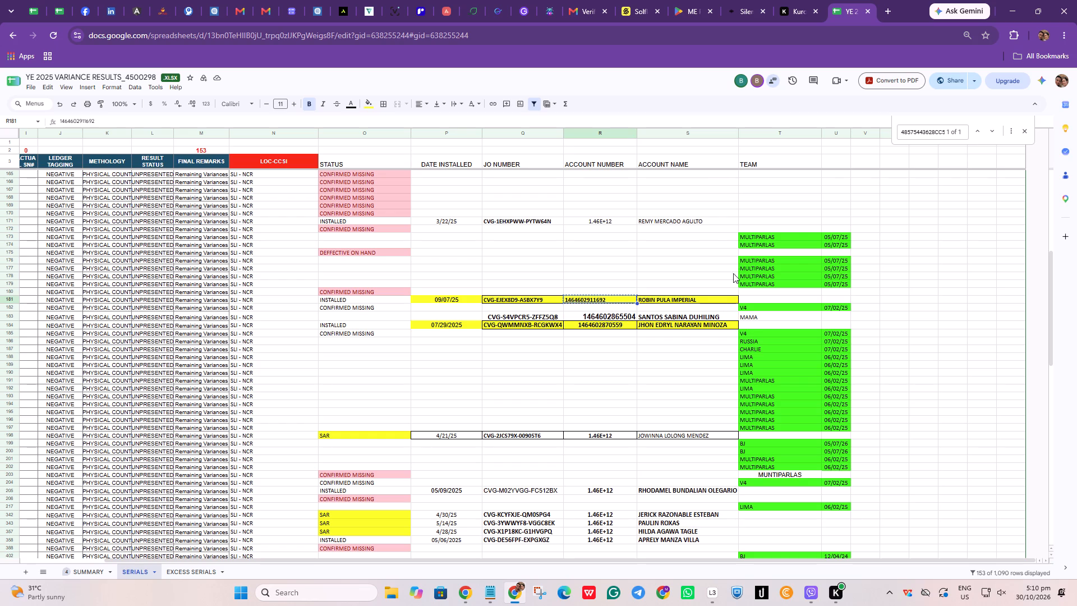
click(753, 250)
key(Left)
key(Left)
key(Left)
key(Left)
key(Left)
key(Left)
key(Left)
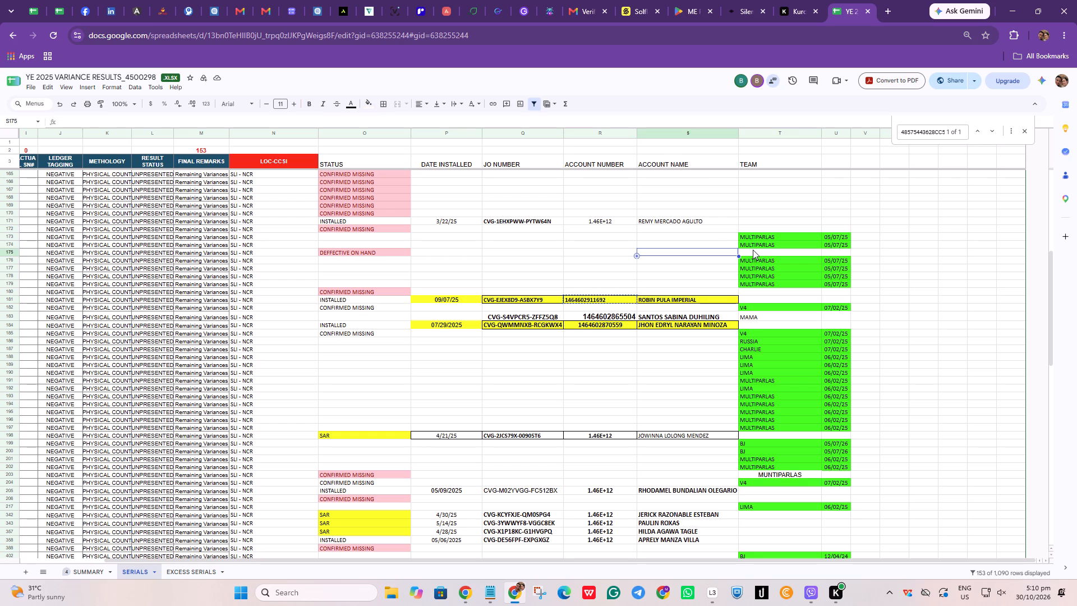
key(Right)
key(Right)
key(Right)
key(Right)
key(Left)
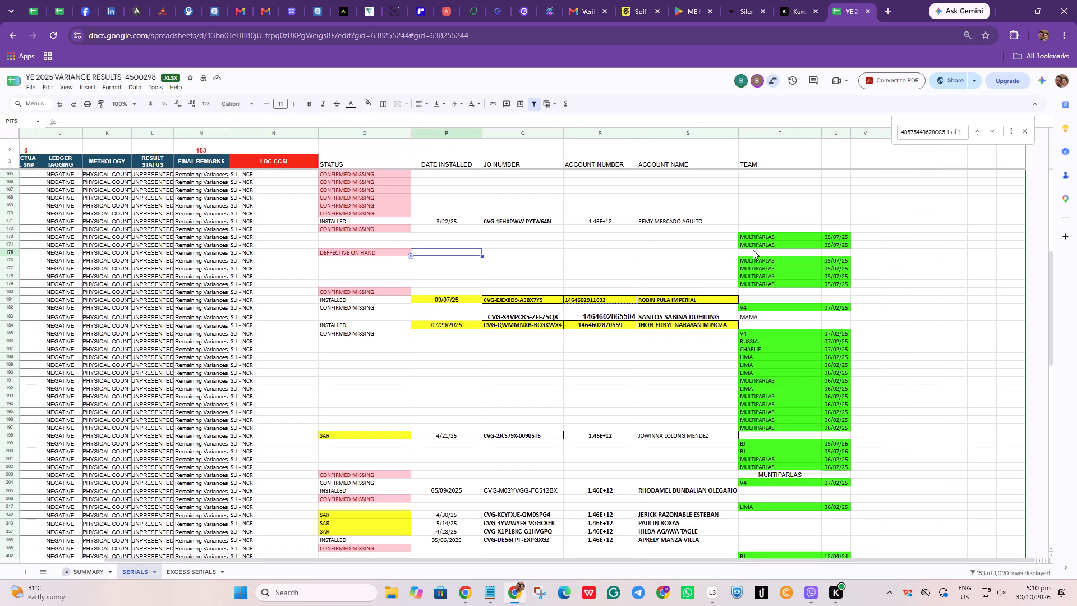
key(Left)
key(Left)
key(Right)
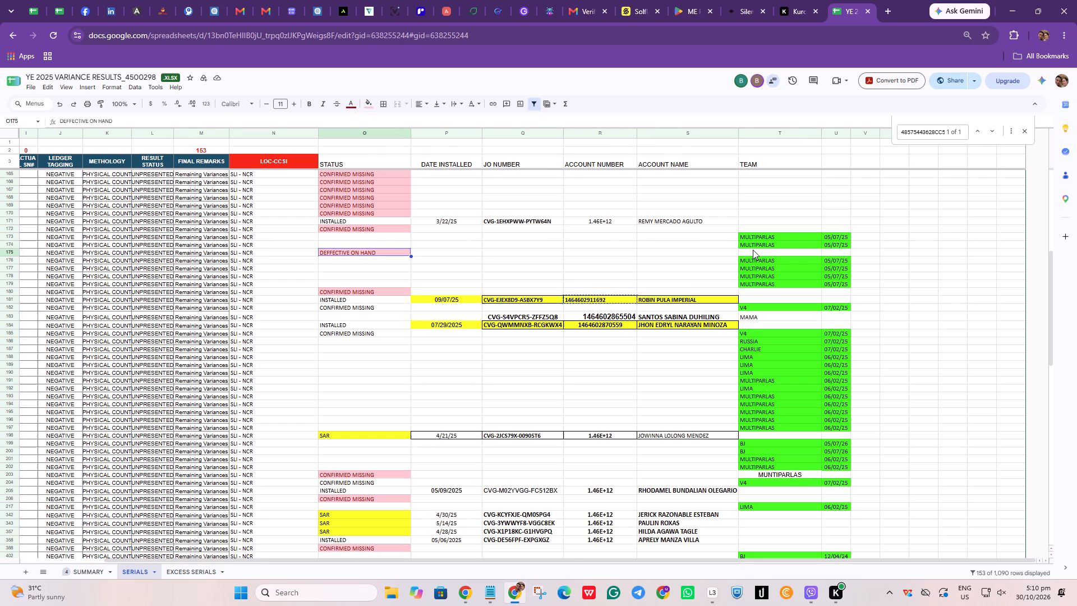
key(Right)
key(Right)
key(Right)
key(Right)
key(Right)
key(Left)
key(Left)
key(Left)
key(Left)
key(Left)
key(Left)
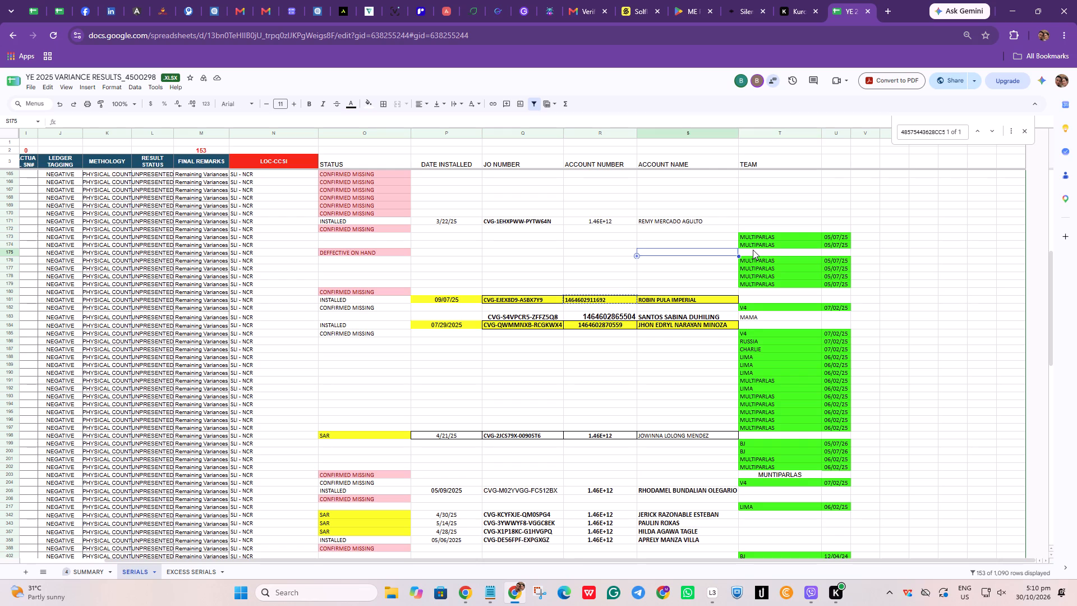
Copy the job order number from the installed entry in SERIALS row 171 and search for it in Sheet1 of WAREHOUSE_Distpatch Monitoring.
key(Up)
key(Up)
key(Up)
key(Up)
key(Up)
key(Up)
key(Up)
key(Up)
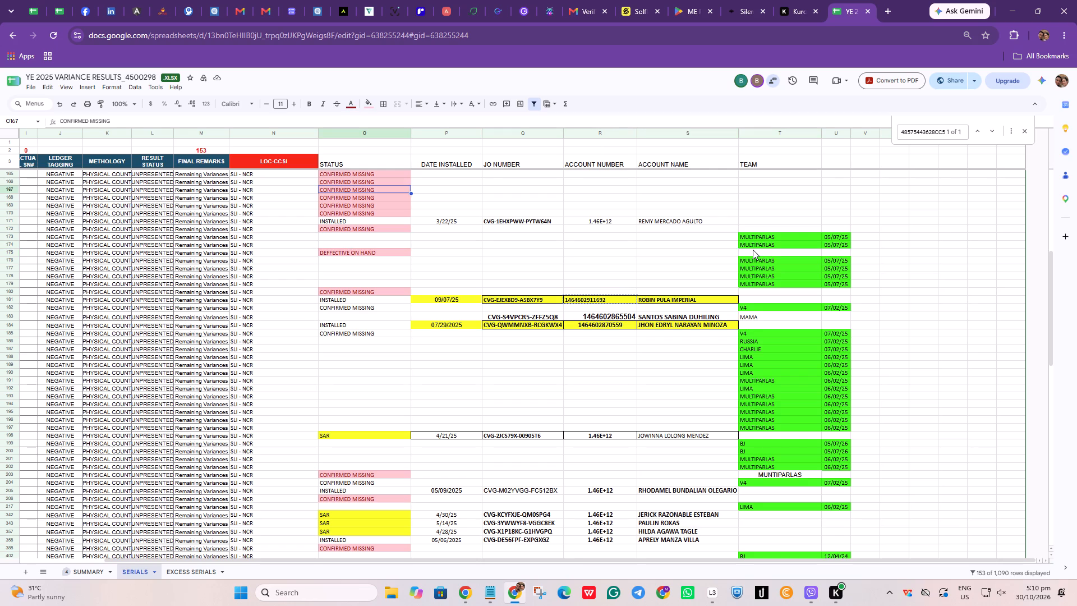
key(Down)
key(Down)
key(Down)
key(Down)
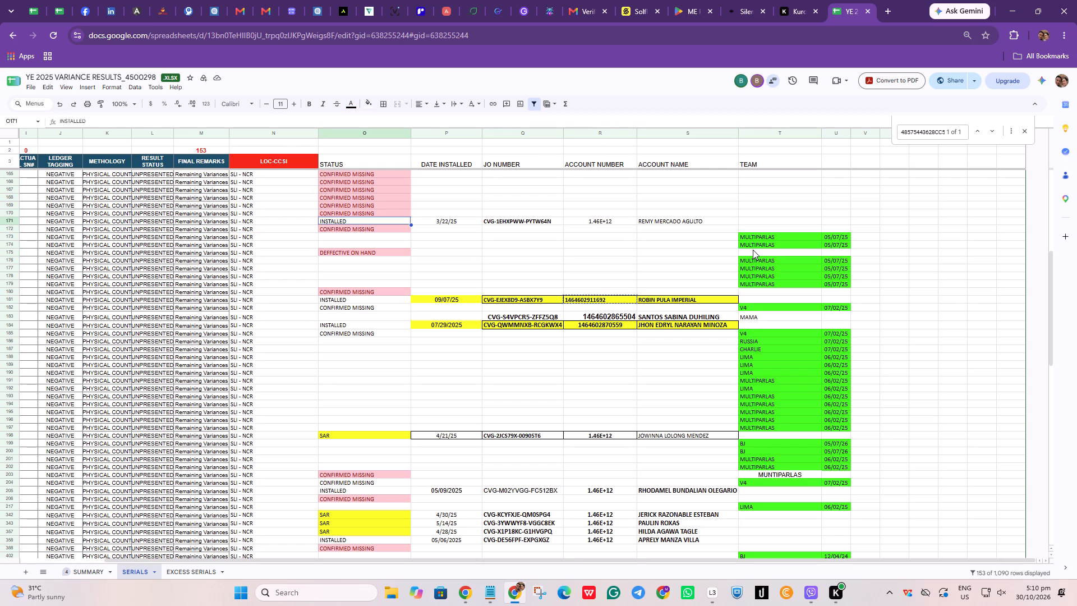
key(Left)
key(Right)
key(Right)
key(Right)
key(ctrl+c)
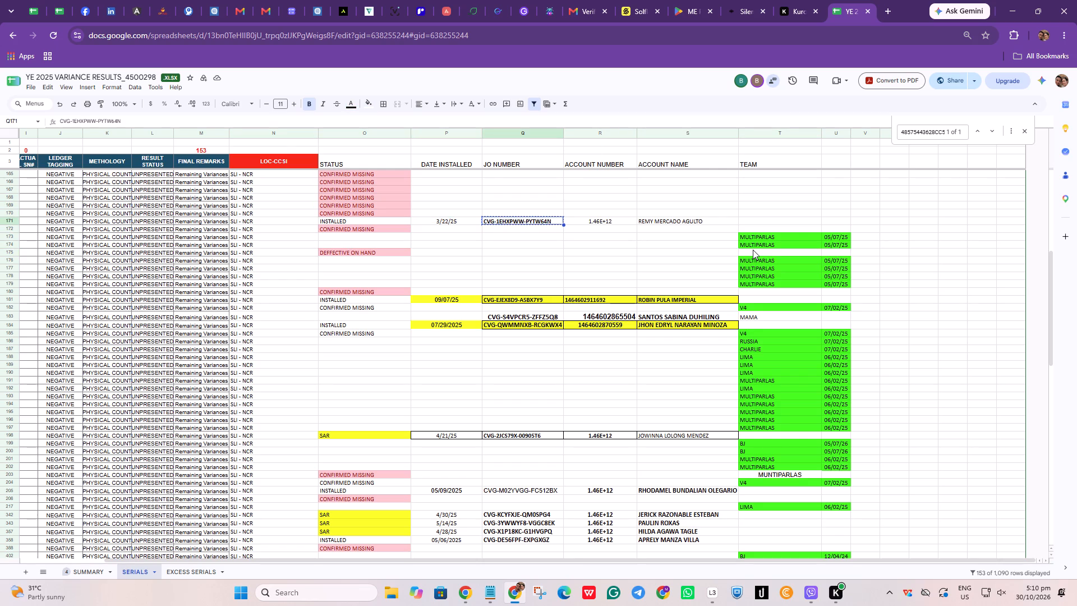
key(alt+Tab)
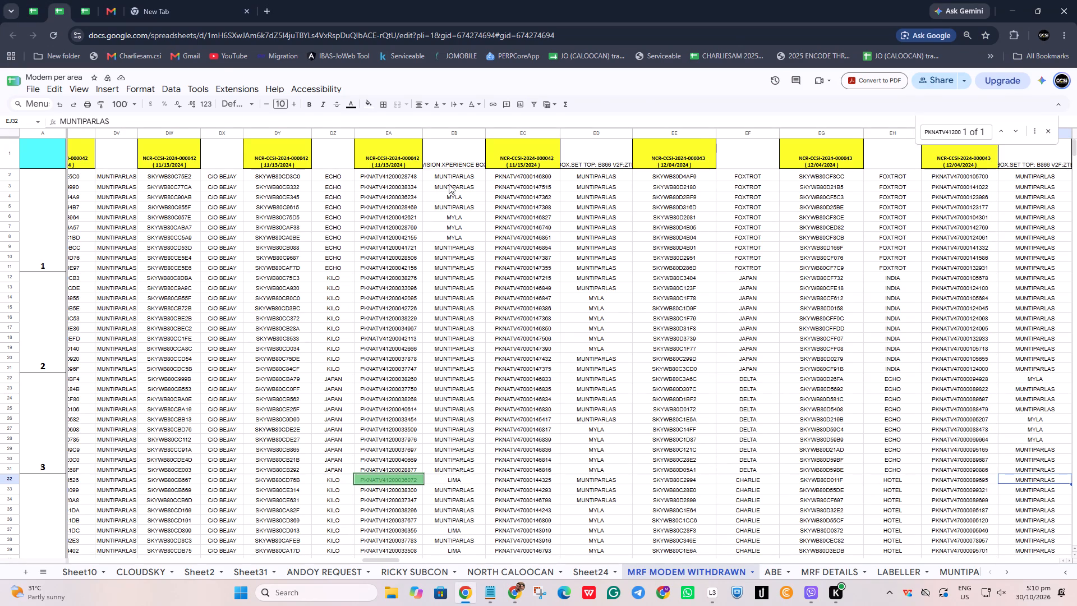
key(alt+Tab)
click(34, 7)
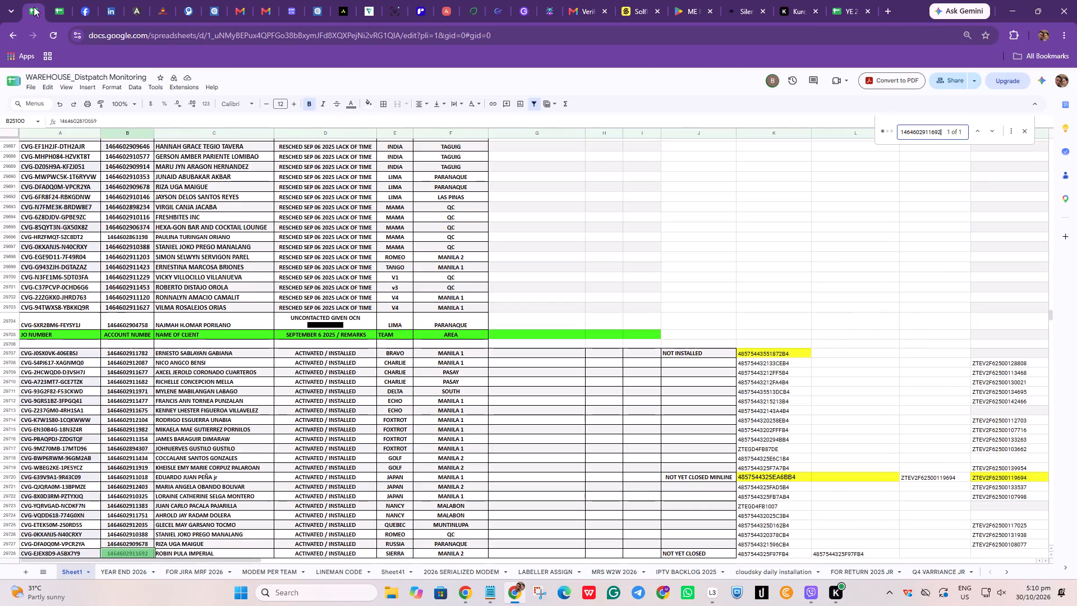
key(ctrl+f)
key(ctrl+v)
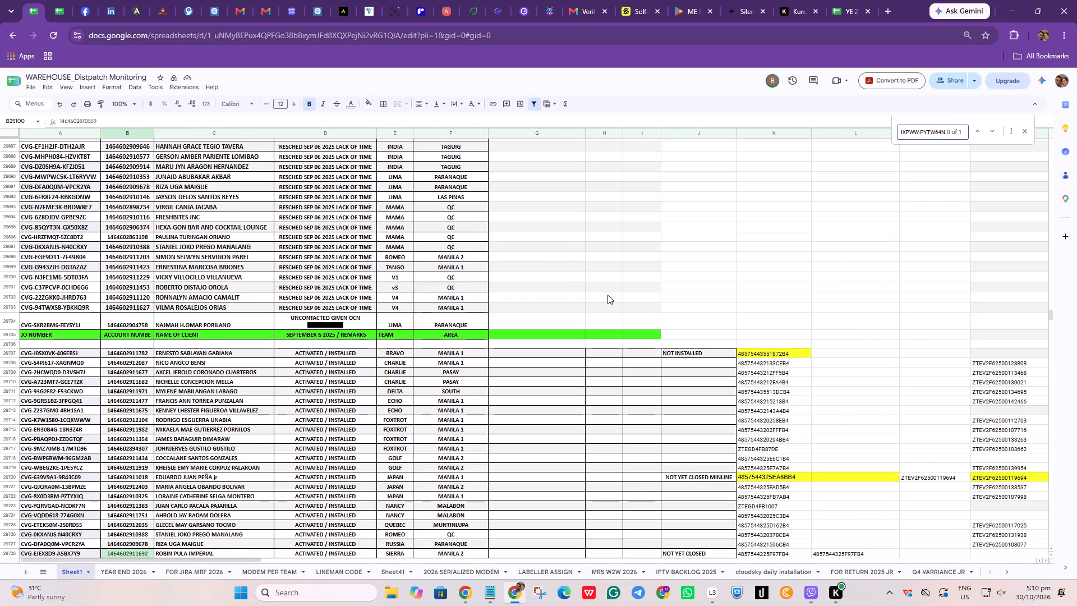
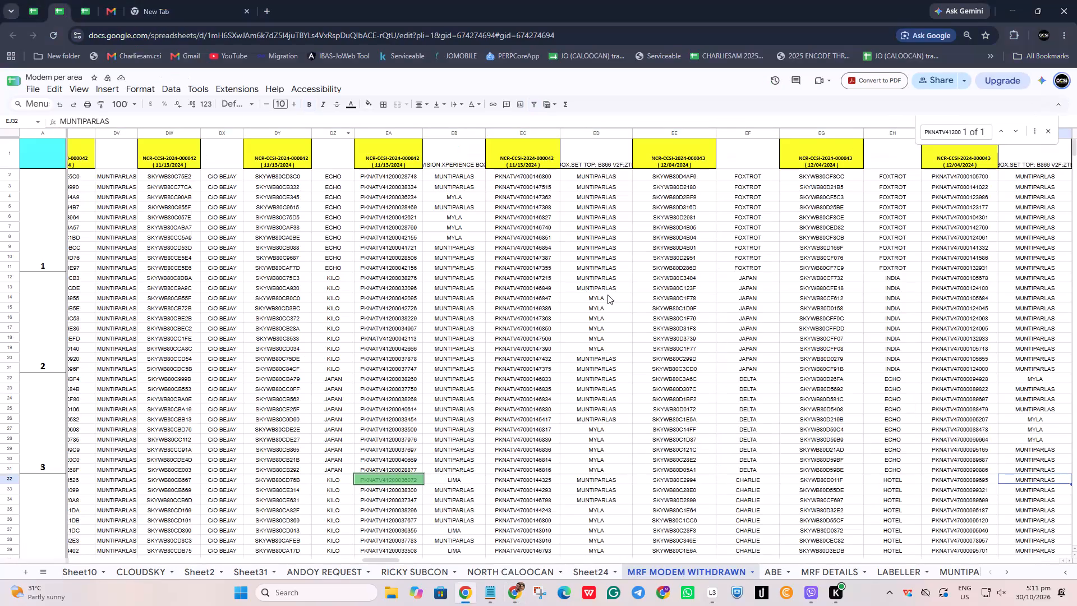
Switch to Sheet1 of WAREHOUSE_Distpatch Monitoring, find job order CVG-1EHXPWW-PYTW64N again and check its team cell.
key(alt+Tab)
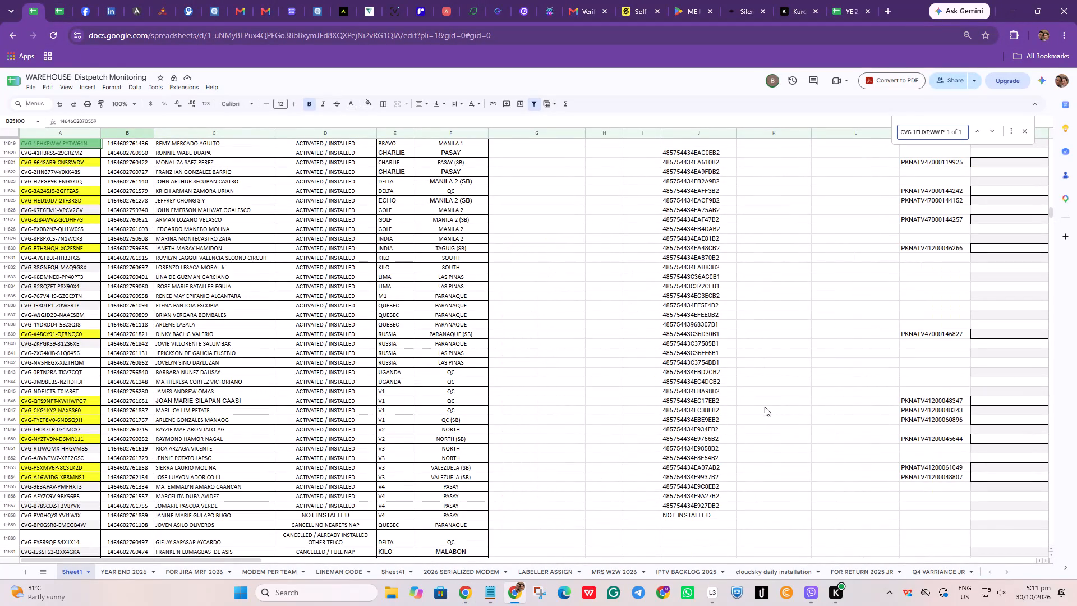
click(922, 135)
key(Return)
scroll(190, 255, up, 1)
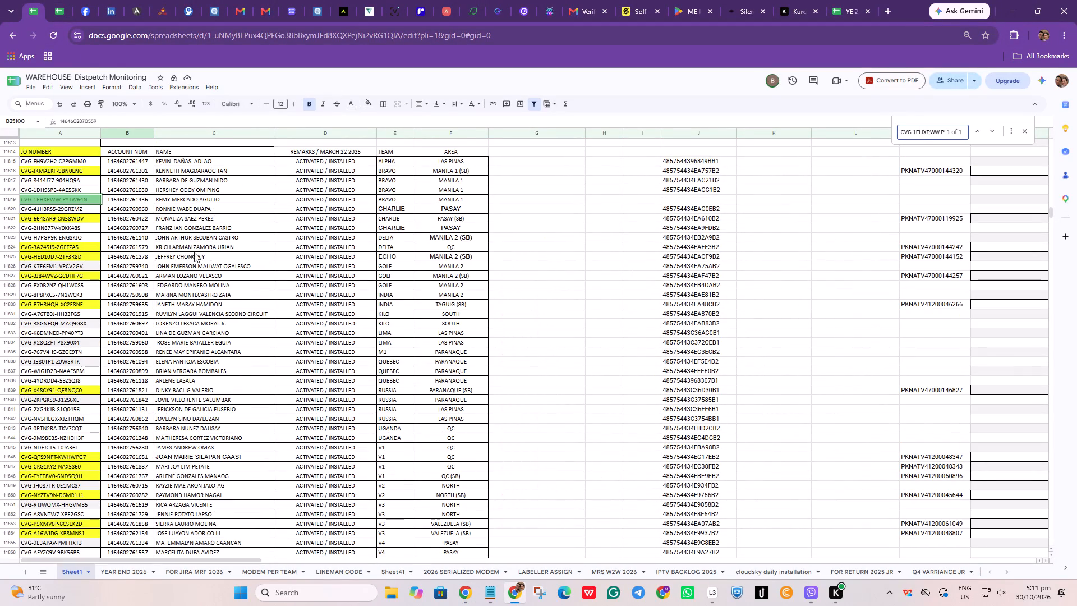
click(84, 198)
key(Tab)
key(Tab)
key(Tab)
key(Tab)
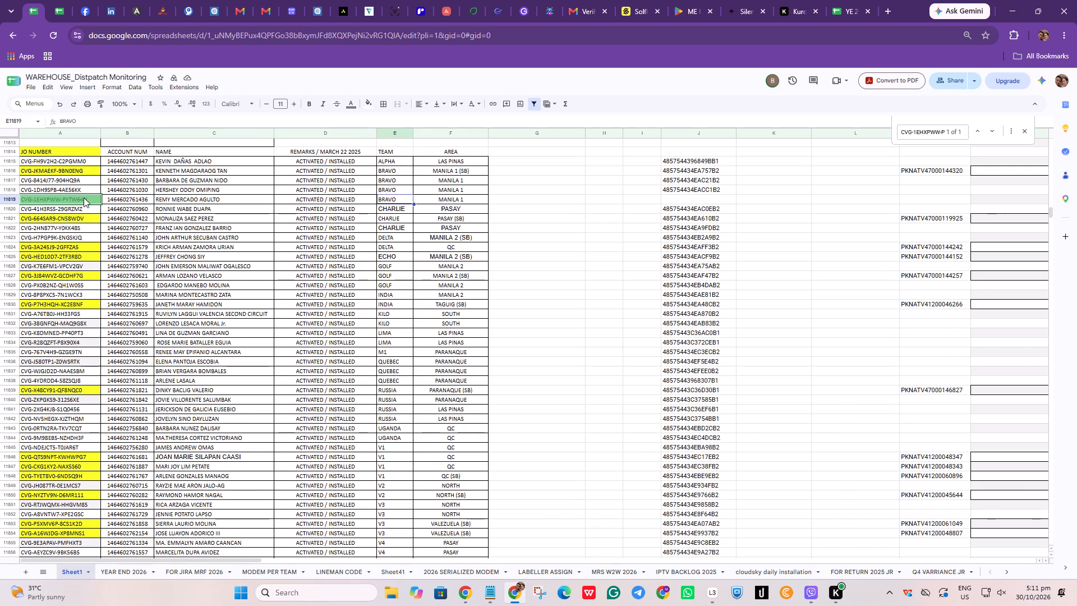
Return to the YE 2025 variance SERIALS sheet and enter BRAVO as the team for the installed entry in row 171.
key(alt+Tab)
key(alt+Tab)
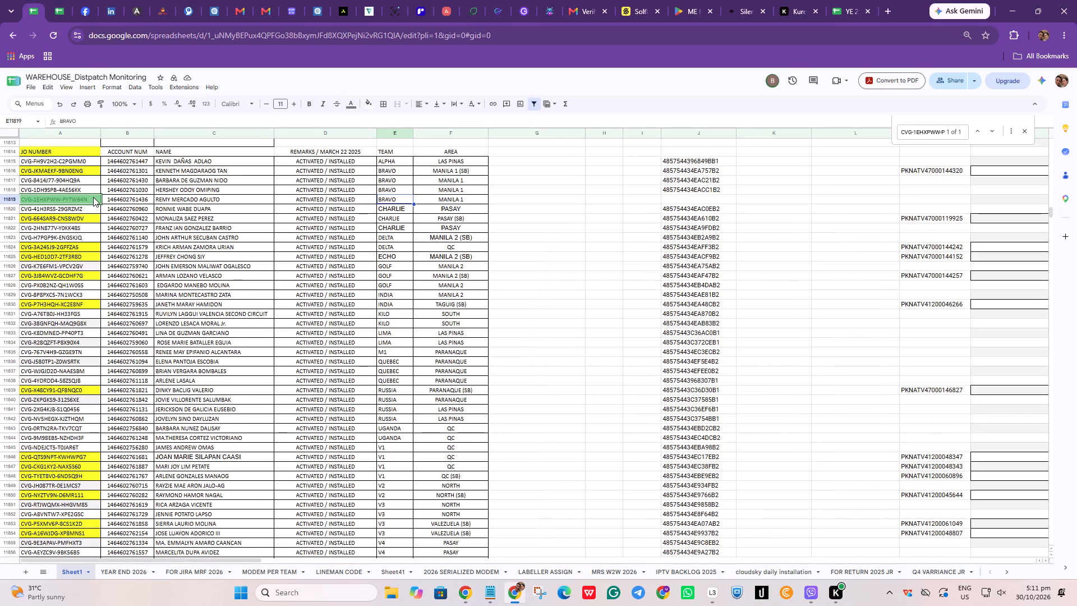
key(alt+Tab)
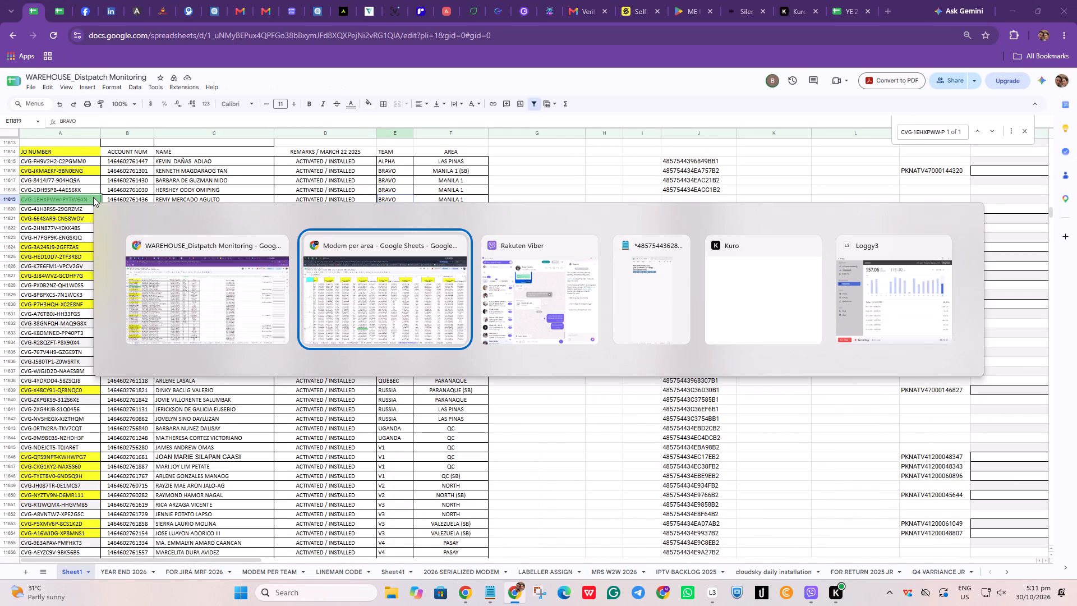
key(alt+Tab)
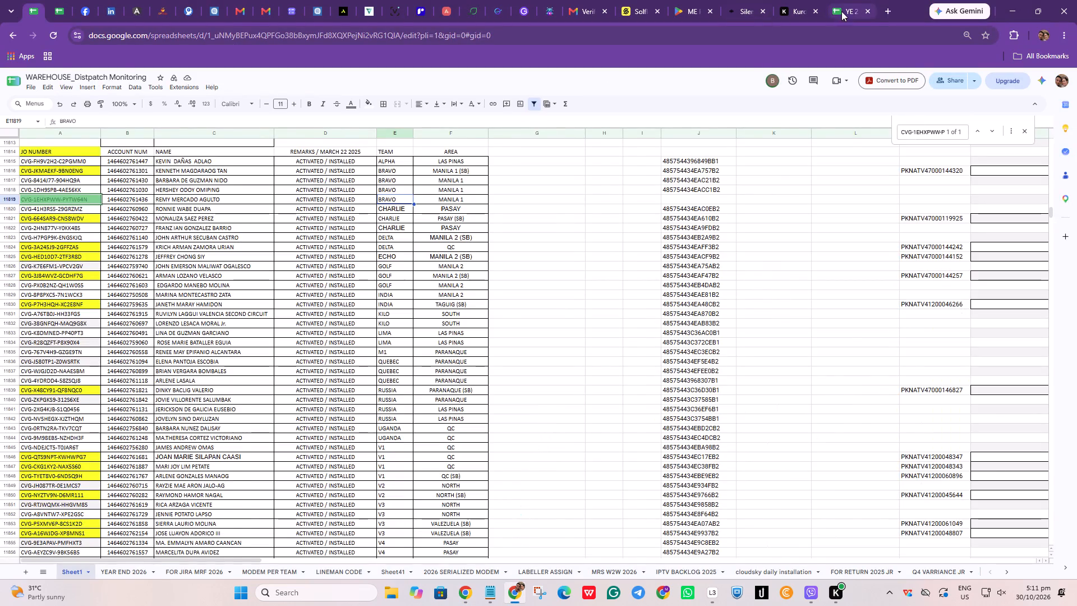
click(841, 11)
key(Tab)
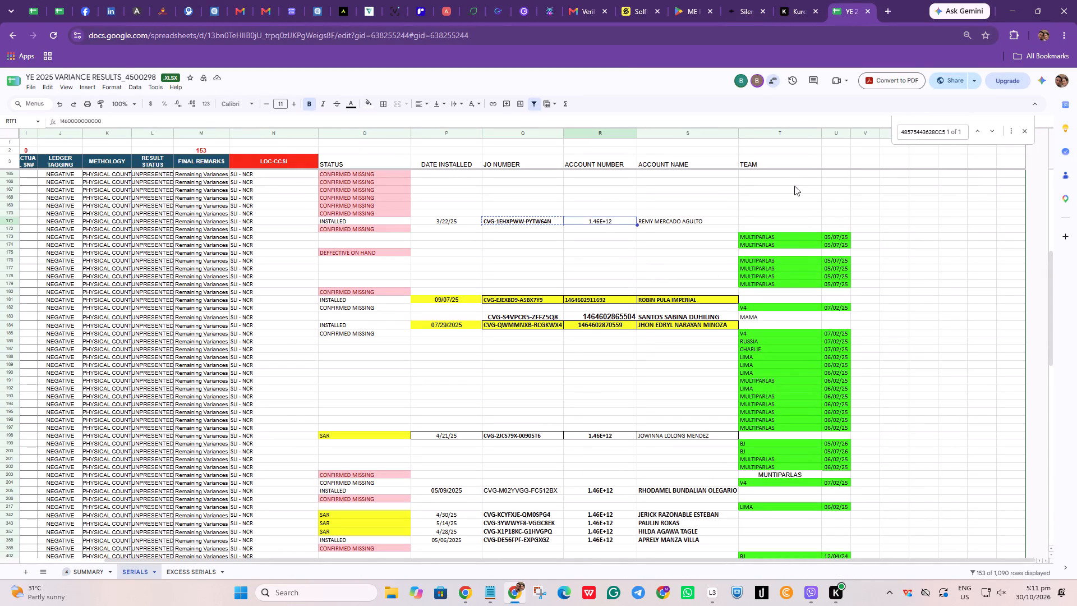
key(Tab)
key(Tab)
key(Tab)
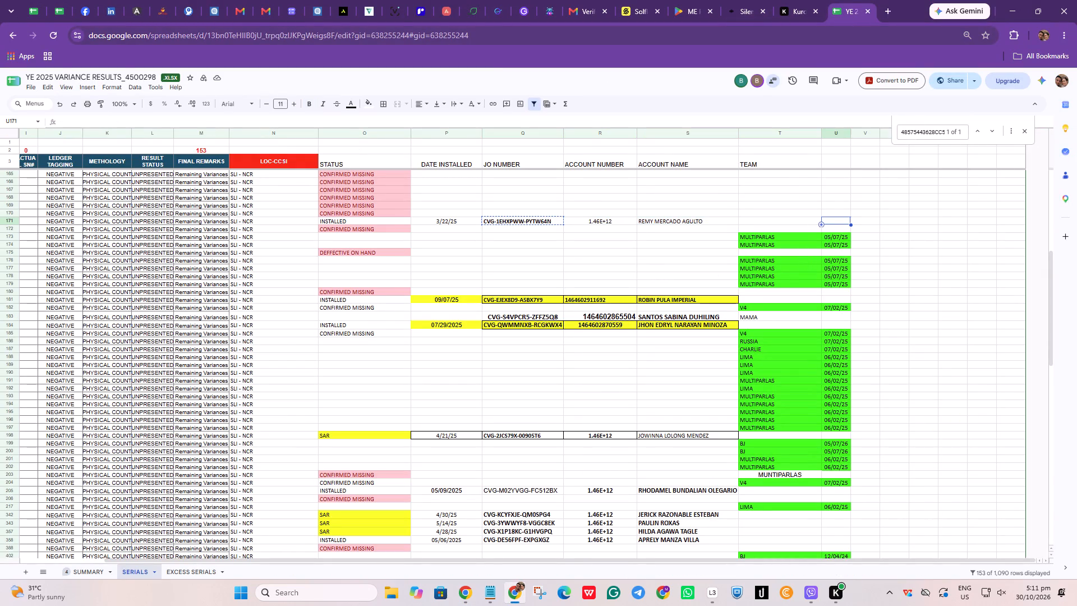
key(Left)
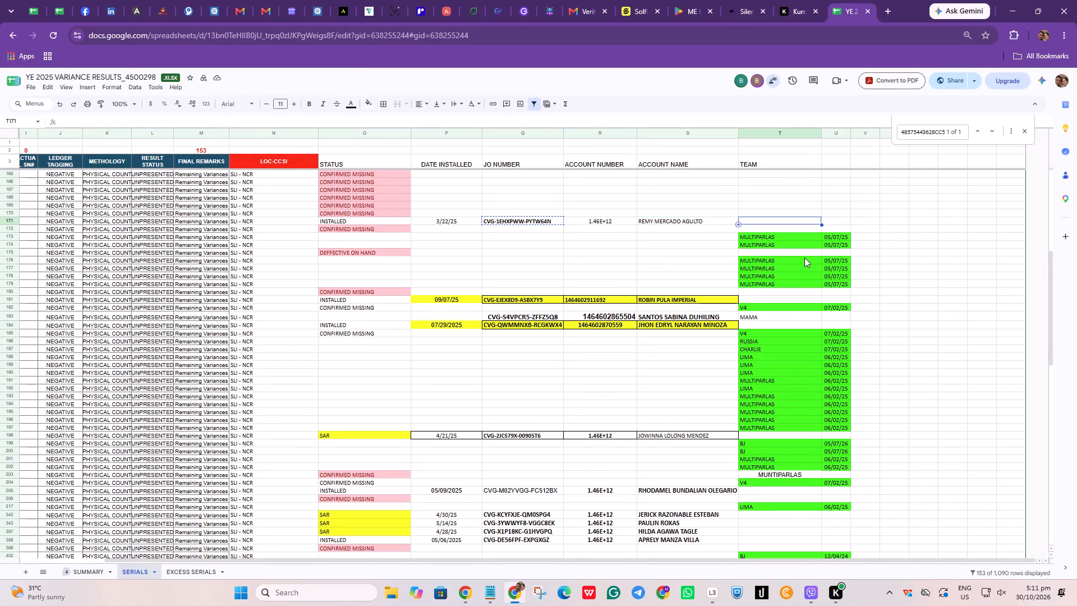
text(BRAVO)
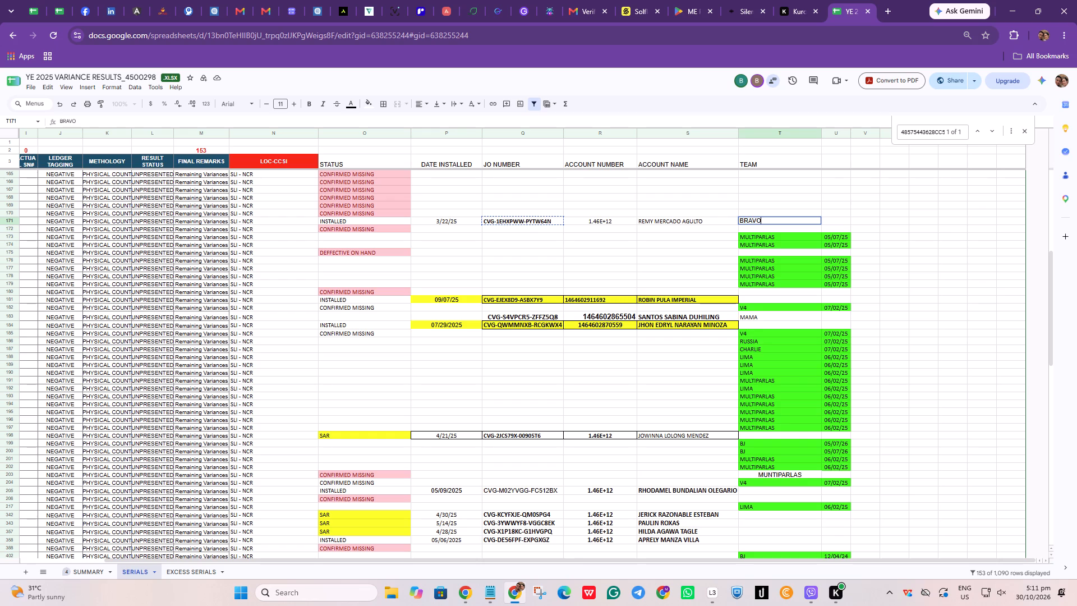
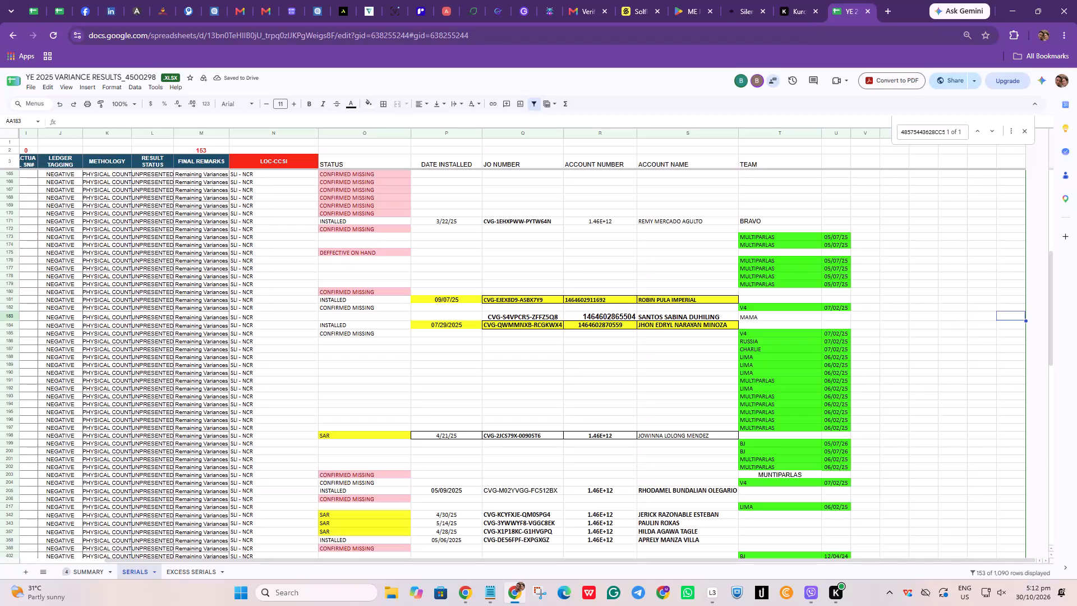
Examine rows 183 to 198 of the SERIALS sheet for installed or SAR entries without a team.
key(Tab)
key(Tab)
key(Left)
key(Left)
key(Left)
key(Left)
key(Left)
key(Left)
key(Left)
key(Left)
key(Left)
key(Left)
key(Left)
key(Left)
key(Left)
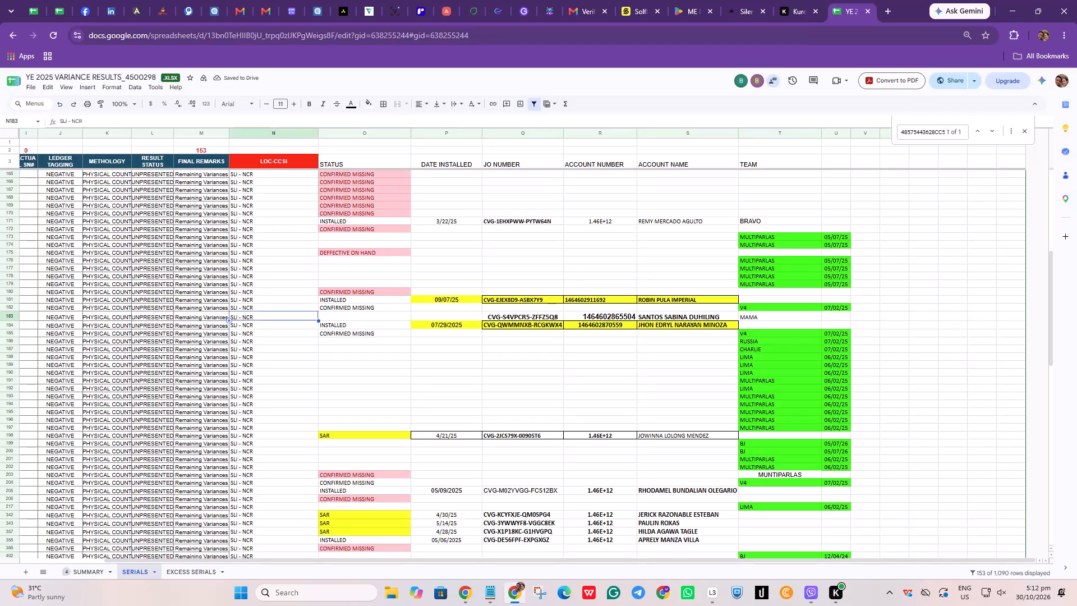
key(Down)
key(Down)
key(Down)
key(Down)
key(Down)
key(Down)
key(Down)
key(Down)
key(Down)
key(Down)
key(Down)
key(Down)
key(Down)
key(Down)
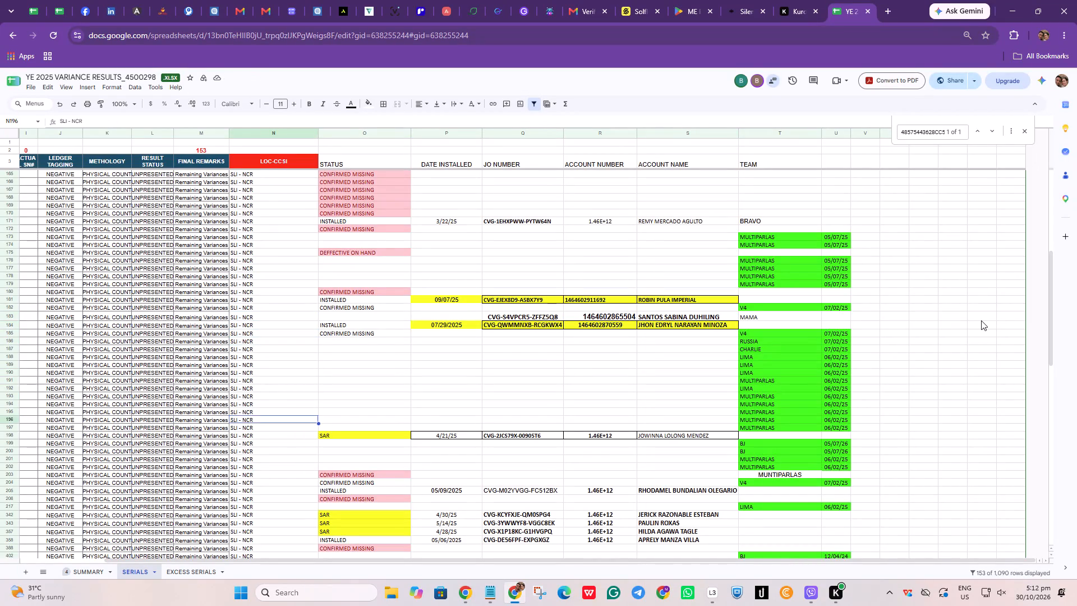
key(Down)
key(Down)
key(Up)
key(Right)
key(Right)
key(Right)
key(Right)
key(Right)
key(Right)
key(Right)
key(Right)
key(Right)
key(Right)
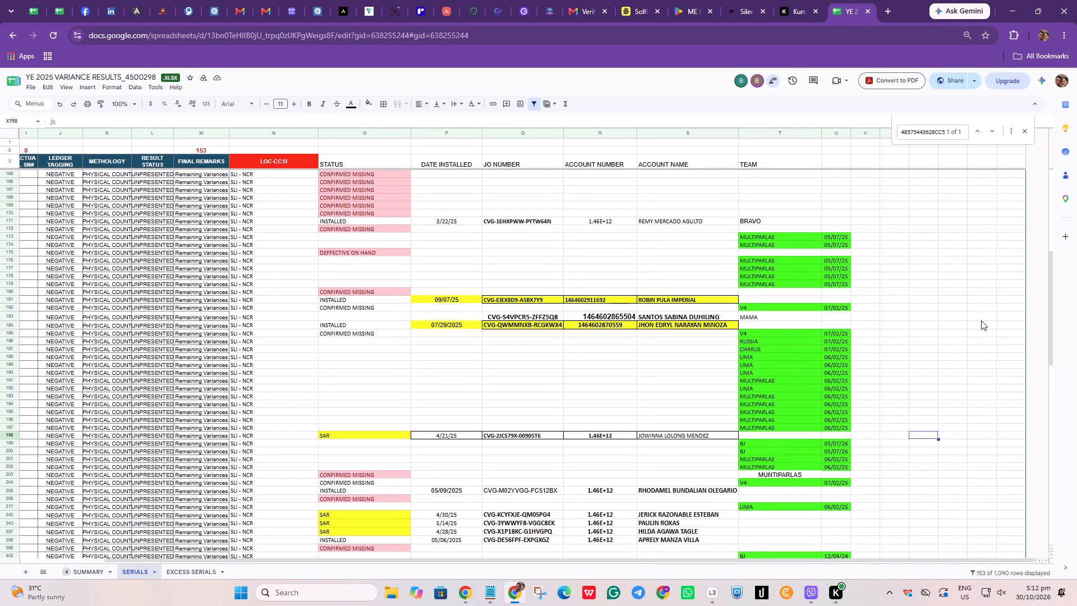
key(Left)
key(Left)
Examine the filtered SERIALS entries from row 199 down to row 619 for installed modems whose team is blank.
key(Down)
key(Left)
key(Down)
key(Down)
key(Down)
key(Down)
key(Down)
key(Down)
key(Down)
key(Down)
key(Down)
key(Down)
key(Down)
key(Down)
key(Down)
key(Down)
key(Down)
key(Down)
key(Down)
key(Down)
key(Down)
key(Down)
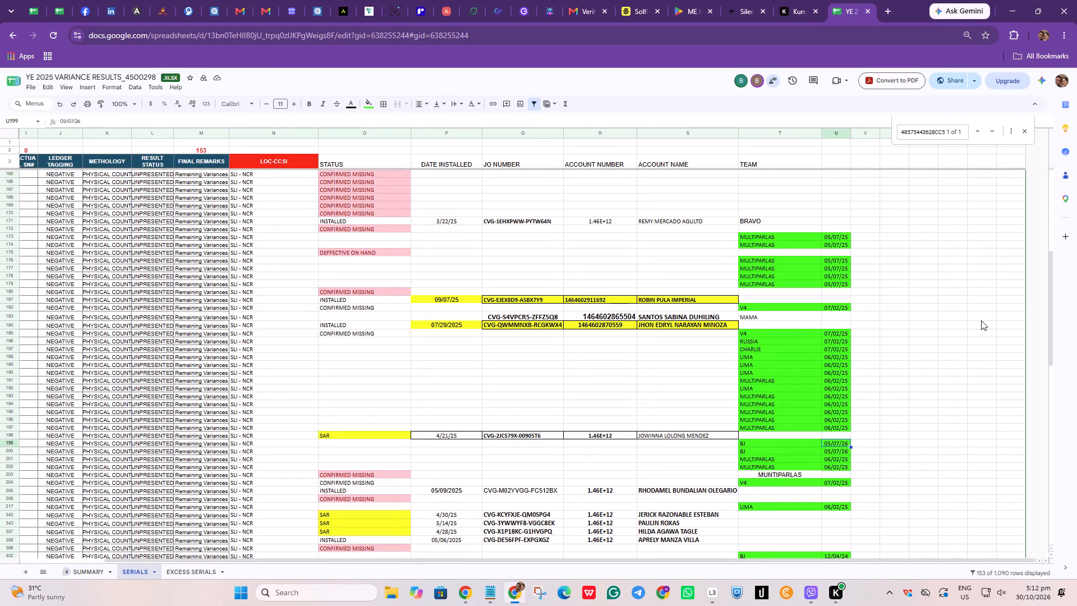
key(Up)
key(Up)
key(Up)
key(Up)
key(Up)
key(Up)
key(Up)
key(Up)
key(Up)
key(Up)
key(Up)
key(Up)
key(Up)
key(Up)
key(Up)
key(Up)
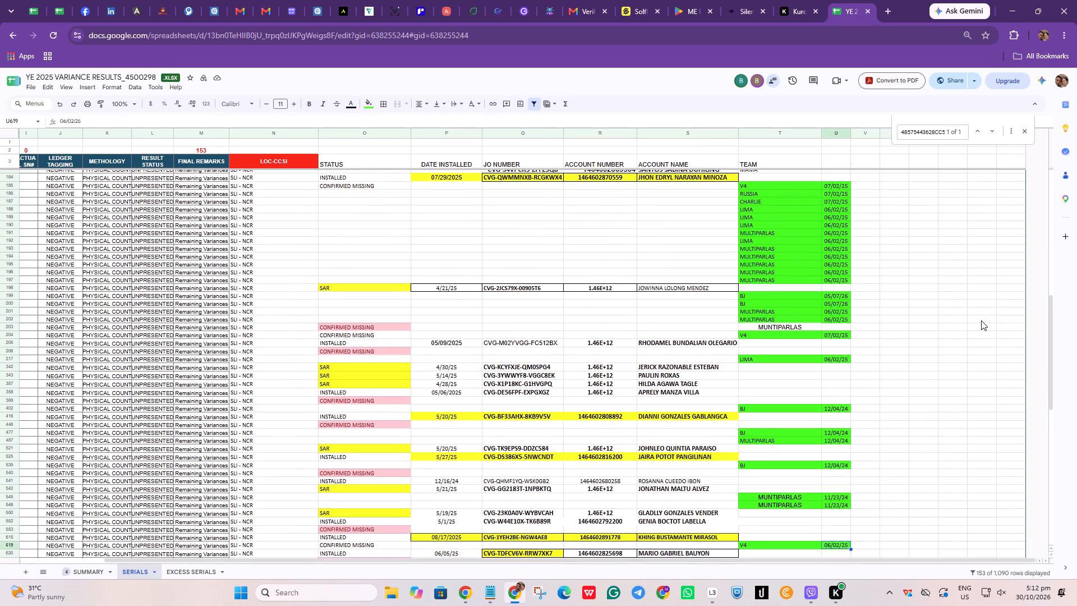
key(Left)
key(Left)
key(Left)
key(Left)
key(Left)
key(Left)
key(Left)
key(Left)
key(Left)
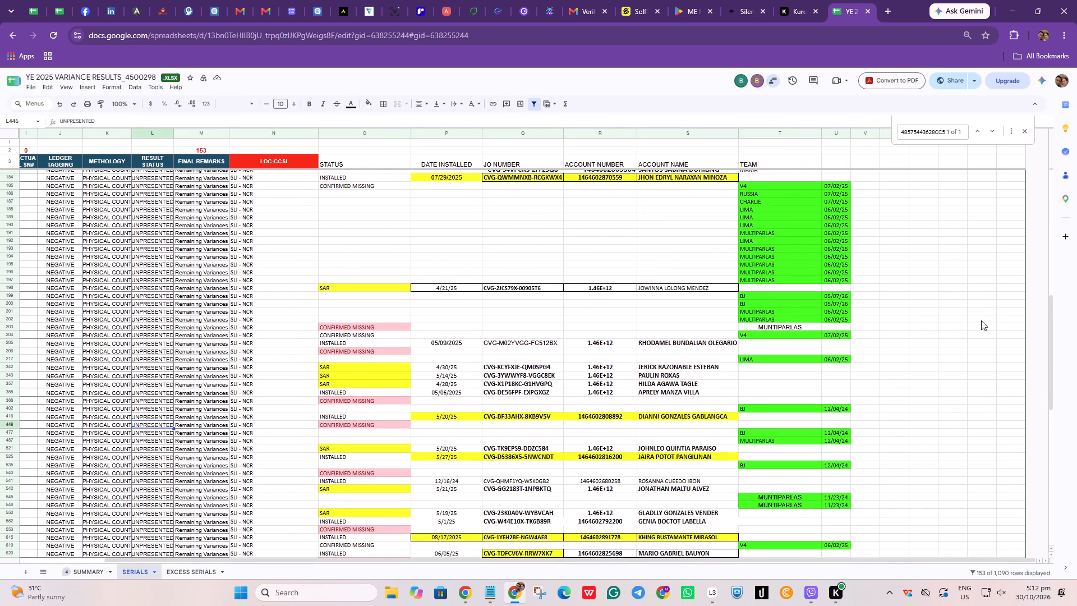
key(Right)
key(Right)
key(Right)
key(Right)
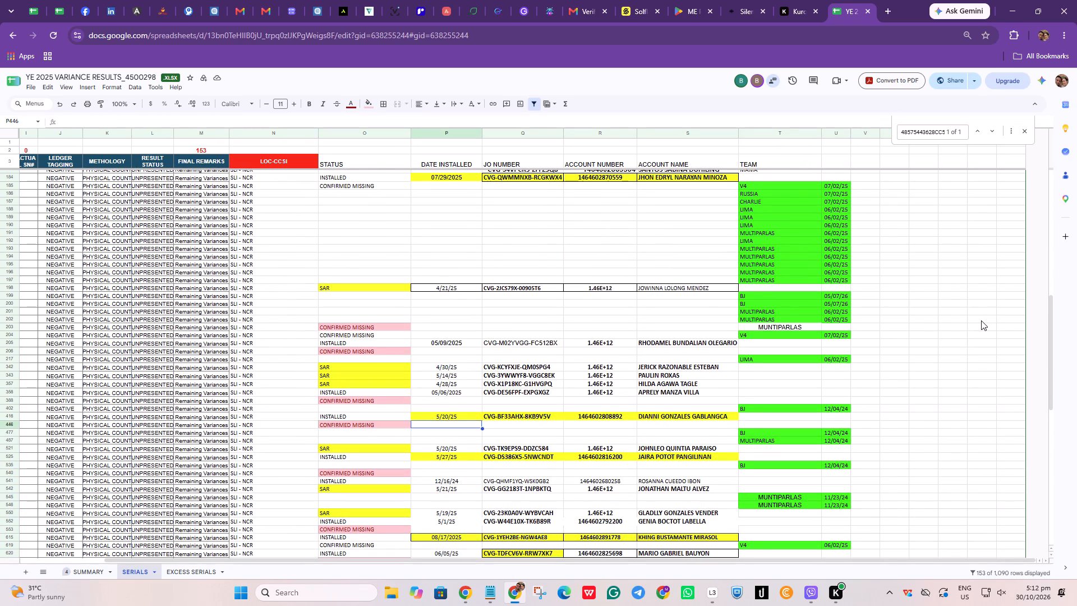
key(Right)
key(Right)
key(Up)
key(Left)
key(Left)
key(Left)
key(Left)
key(Left)
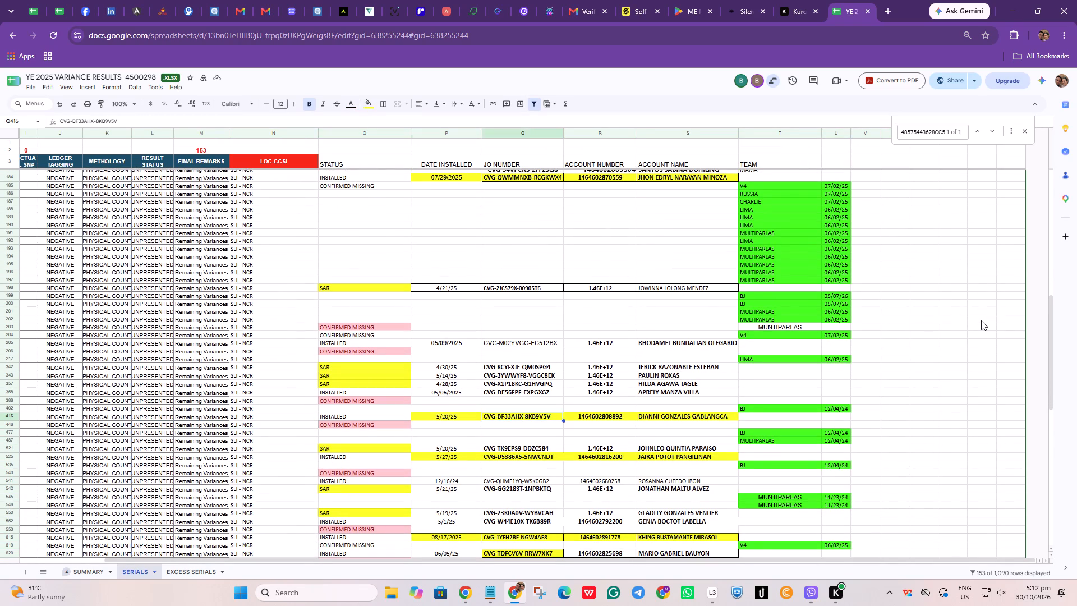
key(Left)
key(Left)
key(Right)
key(Right)
key(Right)
key(Right)
key(Right)
key(Right)
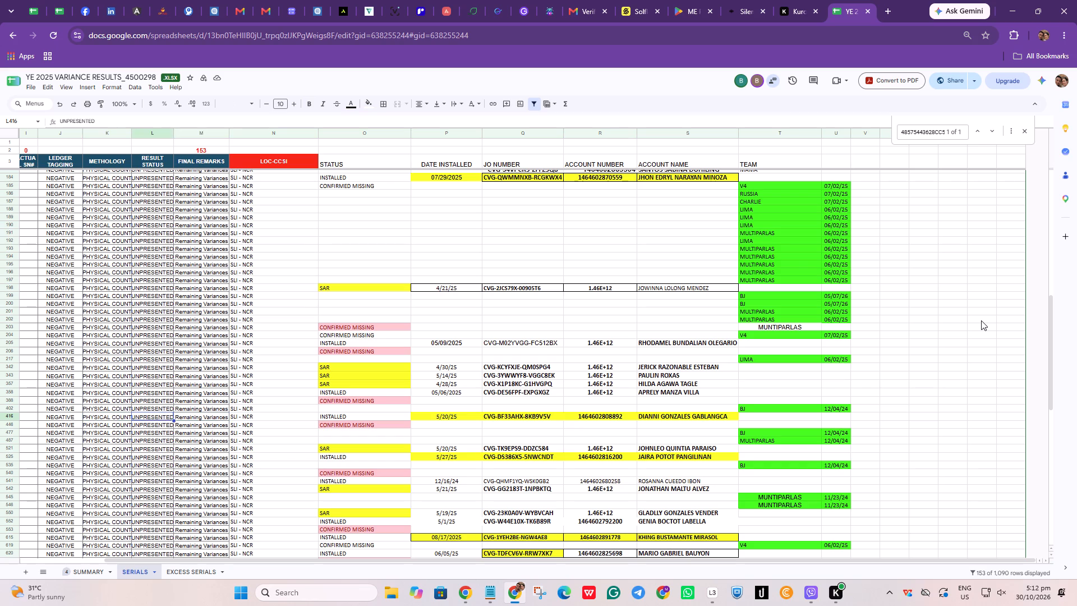
key(Right)
key(ctrl+c)
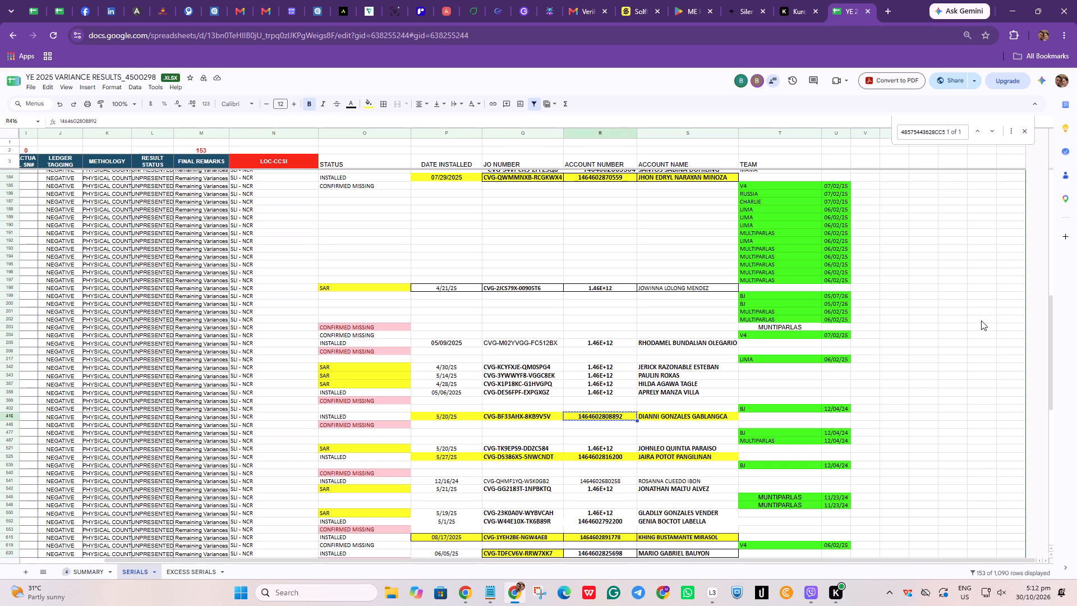
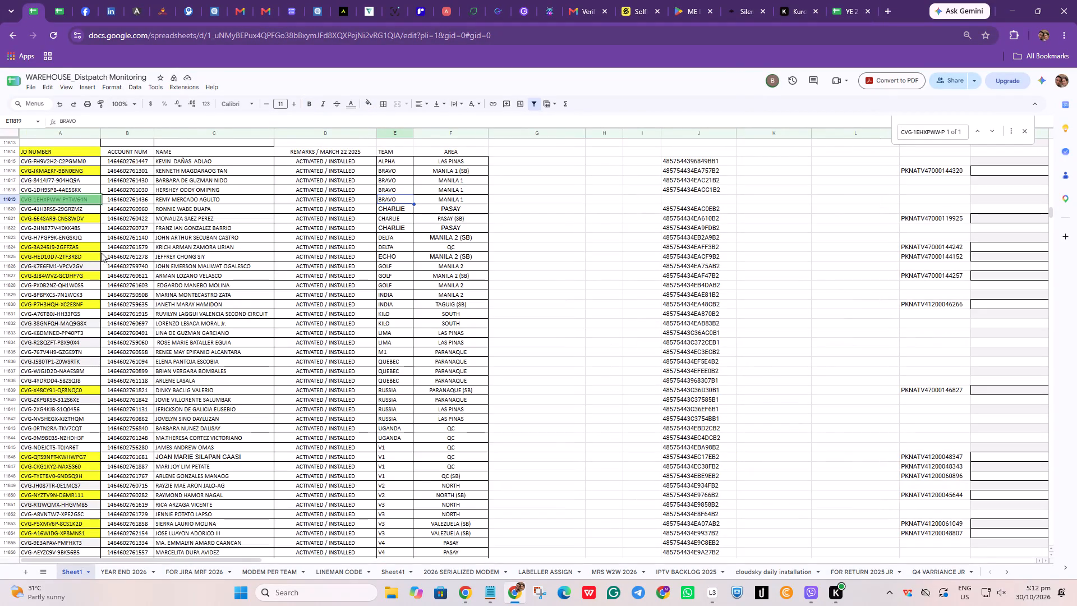
Search Sheet1 of the warehouse dispatch monitoring spreadsheet for the account number copied from the SERIALS sheet.
key(ctrl+f)
key(ctrl+v)
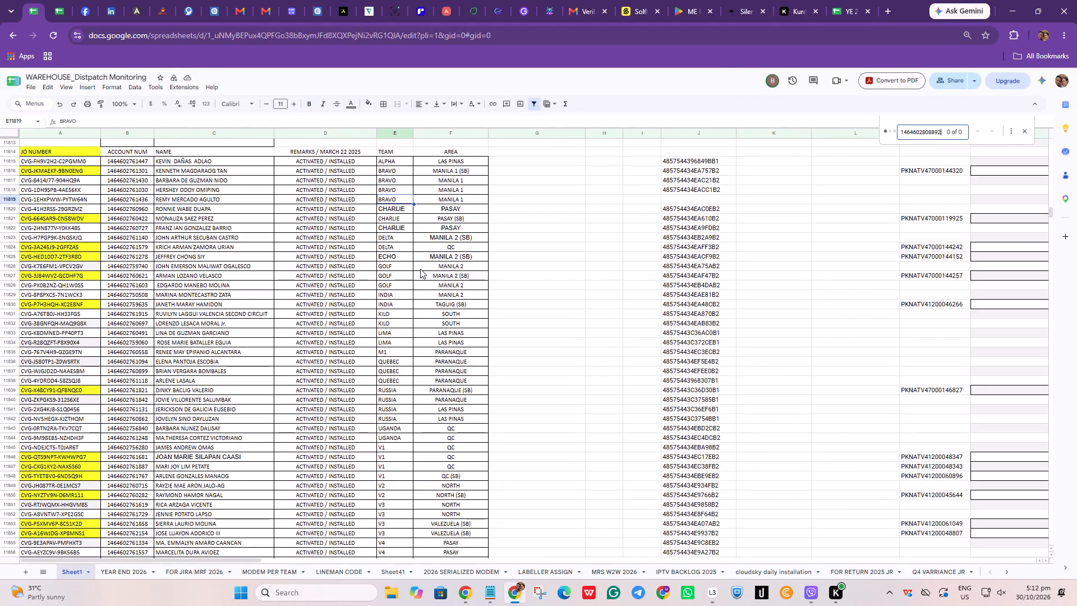
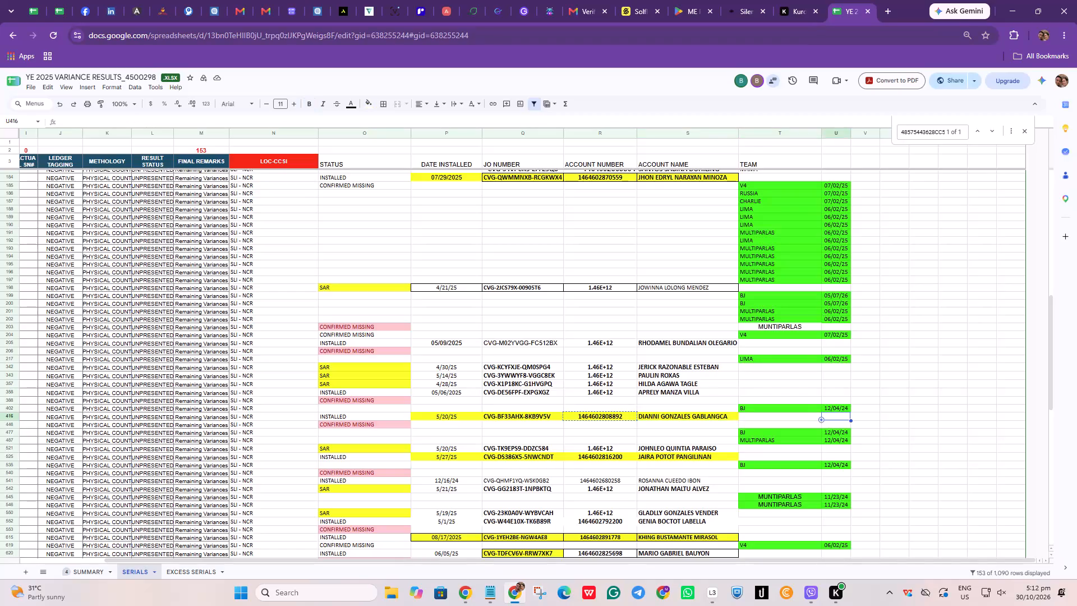
Enter V3 as the team for the installed modem in row 416 of the SERIALS sheet.
key(Left)
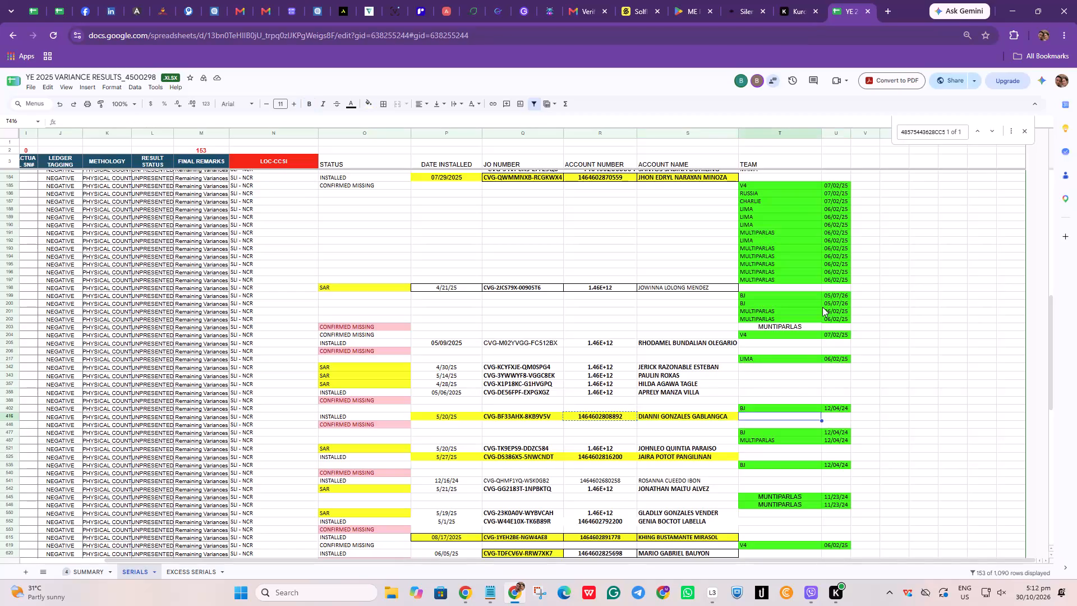
text(C3)
key(BackSpace)
key(BackSpace)
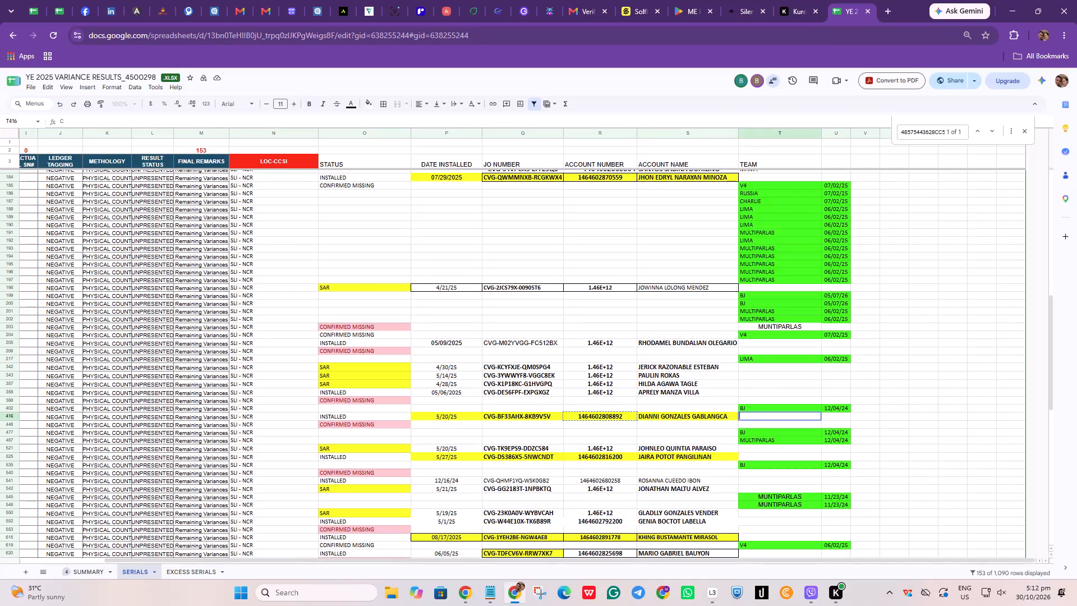
key(BackSpace)
text(V3)
key(Left)
Review the entries across row 416, from the ledger tagging through to the team.
key(Left)
key(Left)
key(Left)
key(Left)
key(Left)
key(Left)
key(Left)
key(Left)
key(Left)
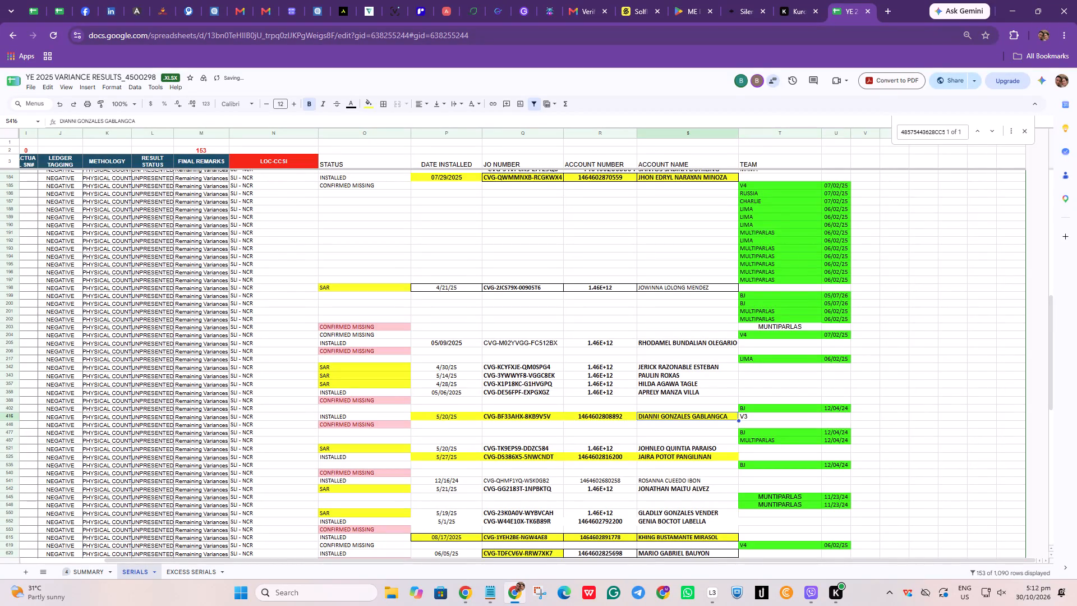
key(Right)
key(Right)
key(Right)
key(Right)
key(Right)
key(Right)
key(Right)
key(Right)
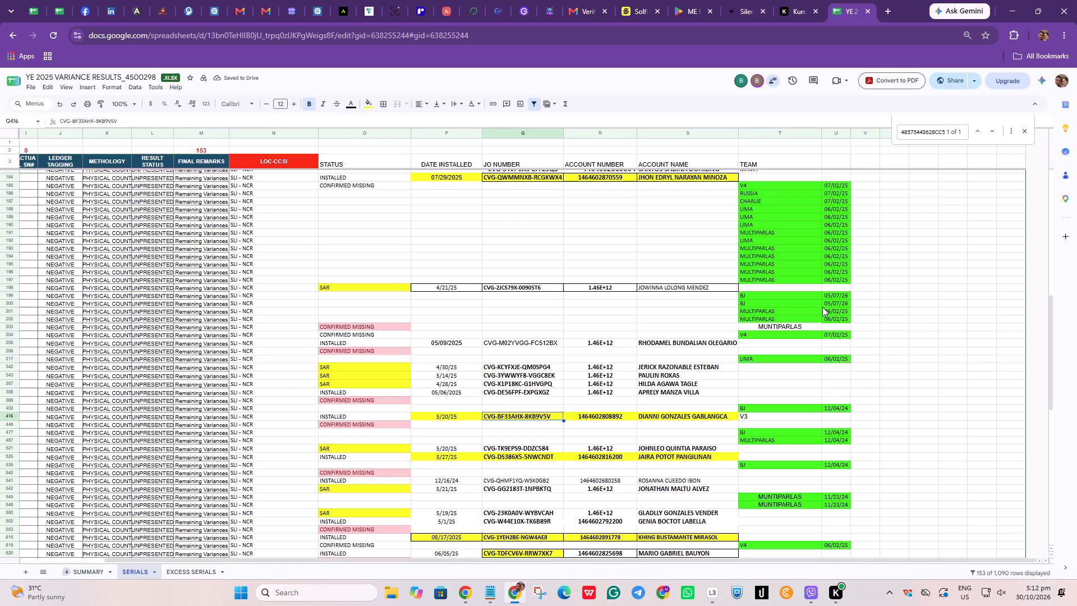
key(Right)
key(Right)
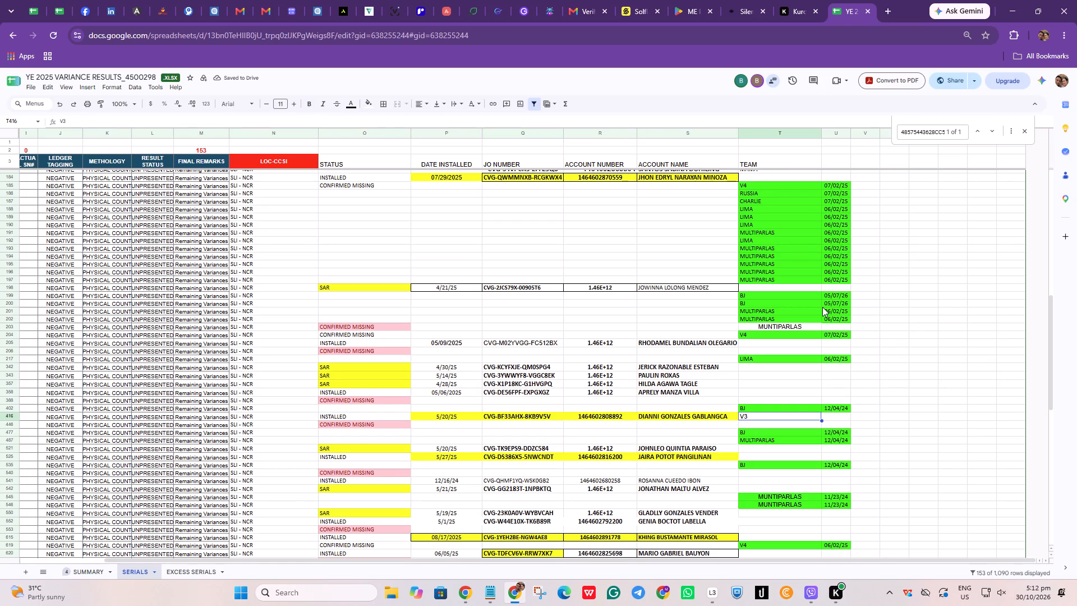
Copy the account name from row 358, the modem installed on 05/06/2025.
key(Up)
key(Up)
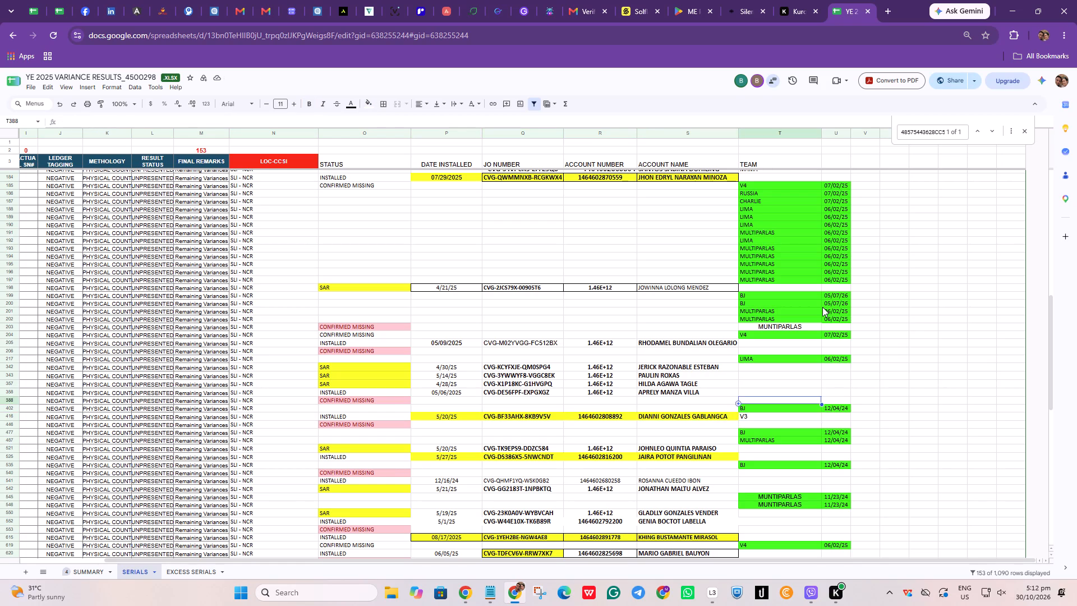
key(Up)
key(Left)
key(Left)
key(Left)
key(Left)
key(Left)
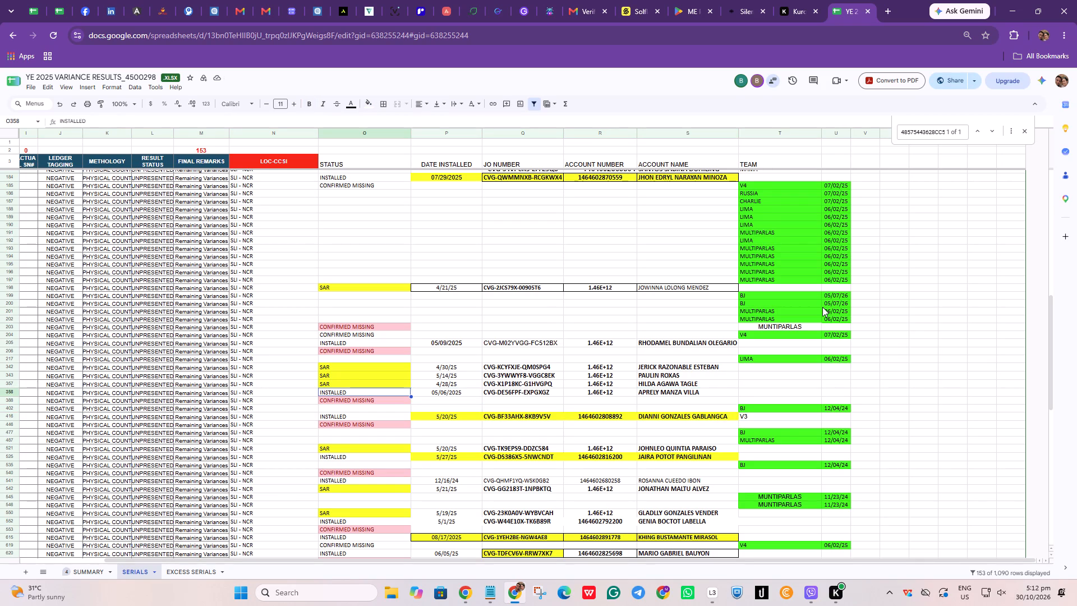
key(Right)
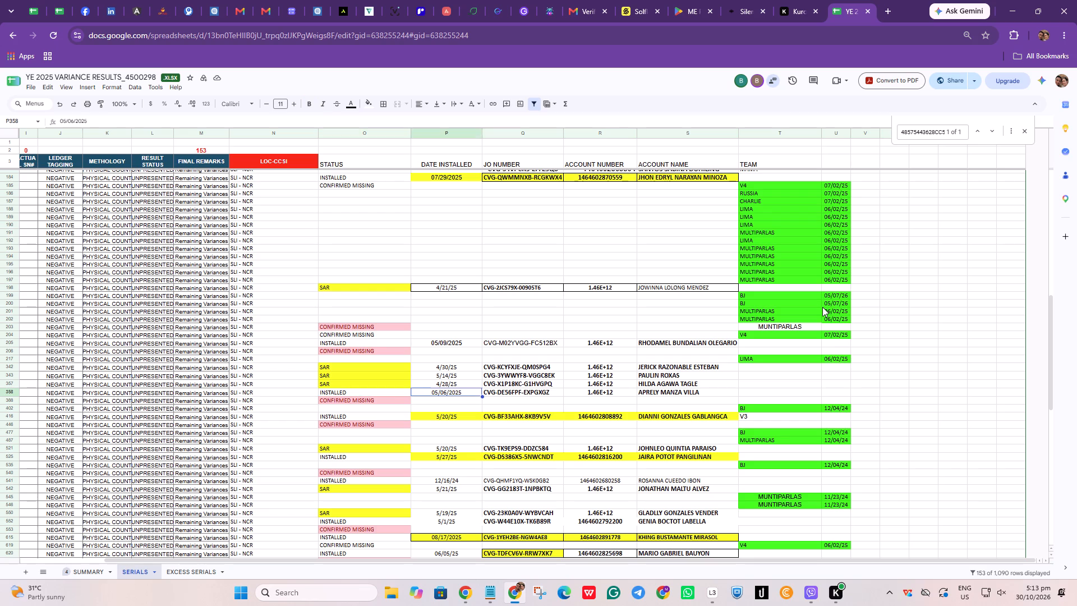
key(Right)
key(Right)
key(Right)
key(ctrl+c)
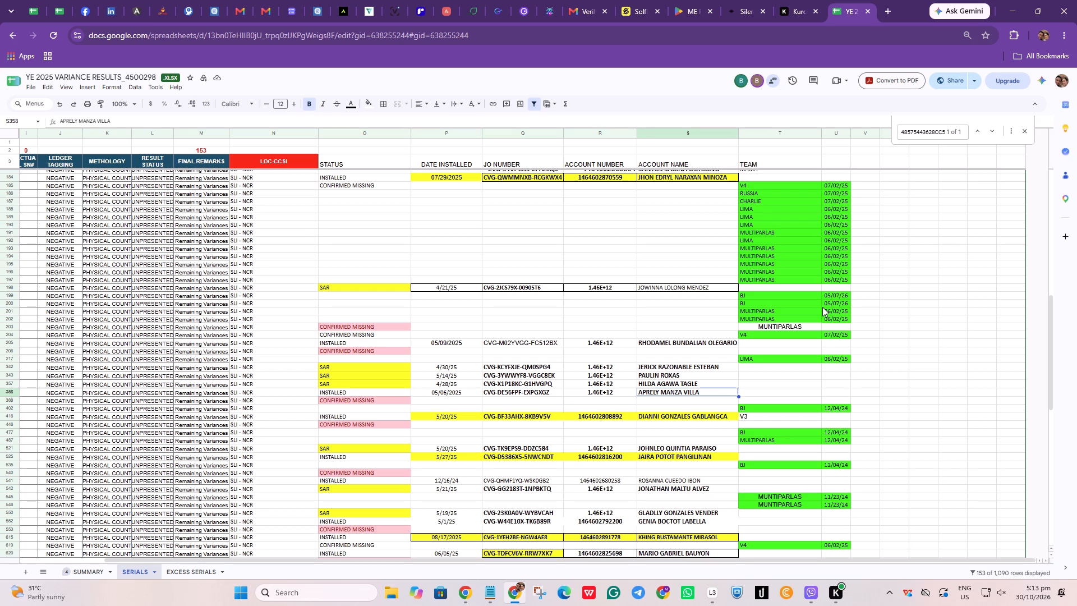
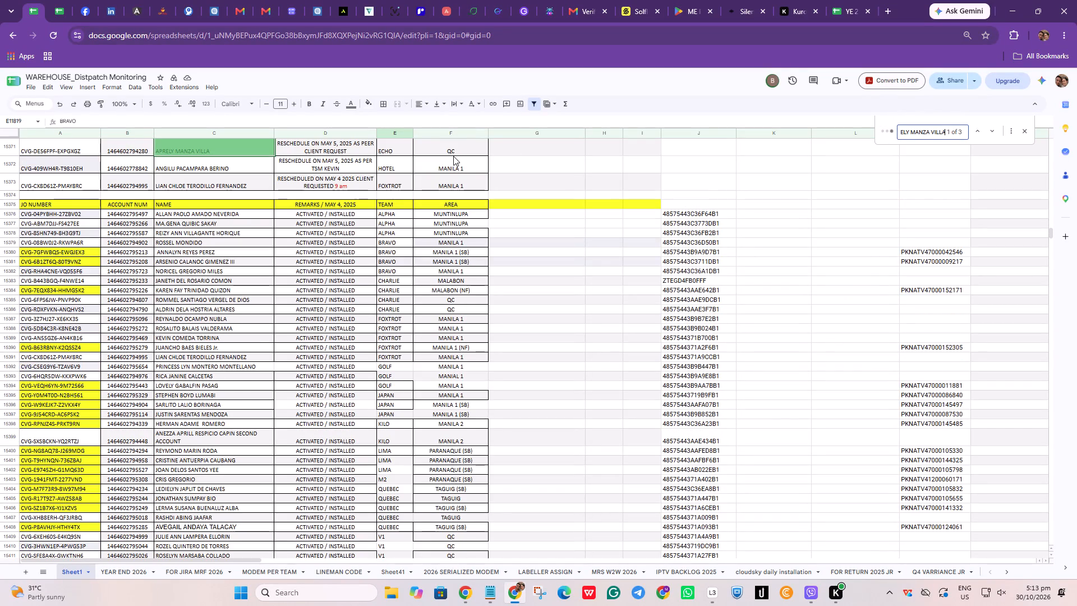
Copy the account number of the matched client in row 15371, rescheduled to May 5, 2025, from the warehouse dispatch sheet.
scroll(302, 165, up, 1)
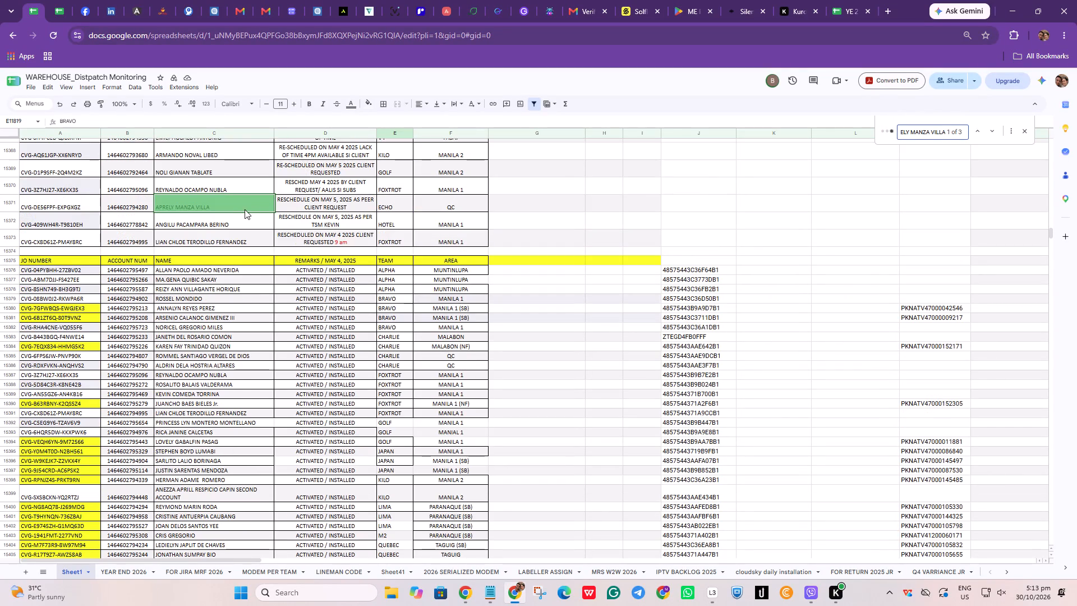
click(236, 209)
click(133, 206)
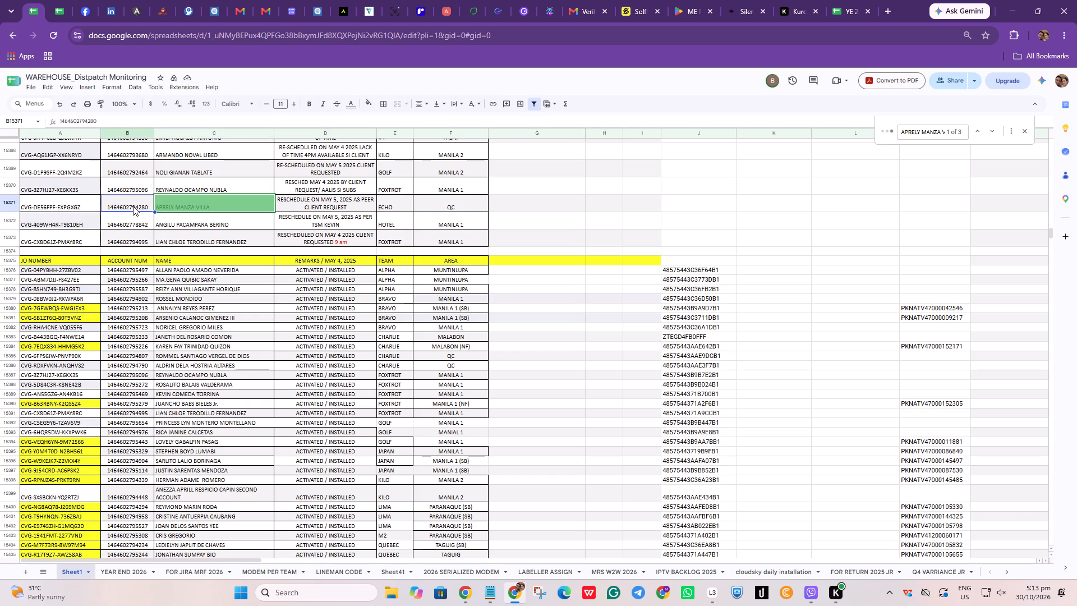
key(ctrl+c)
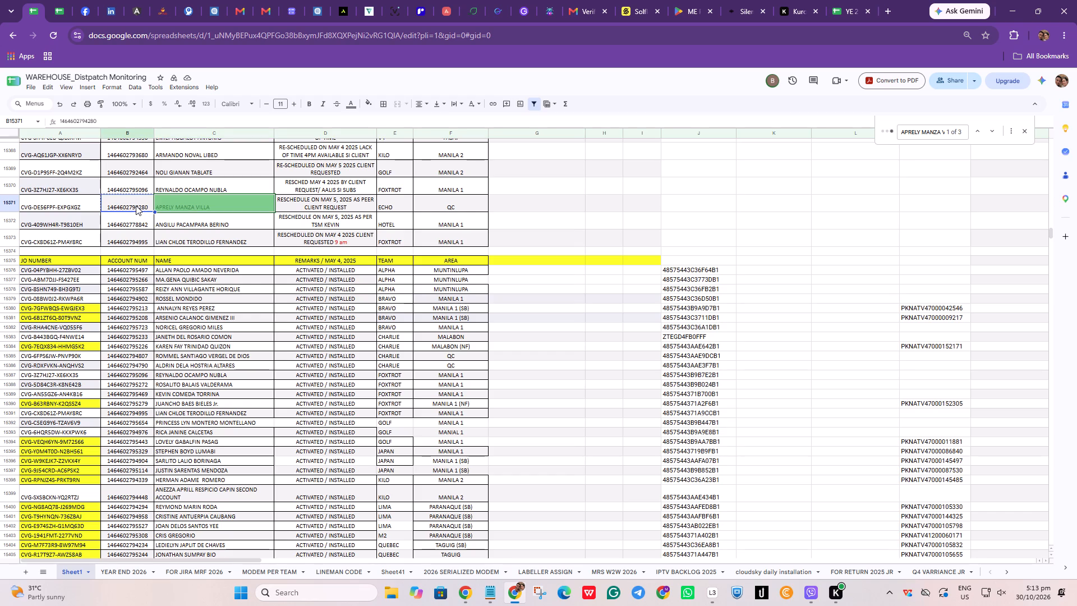
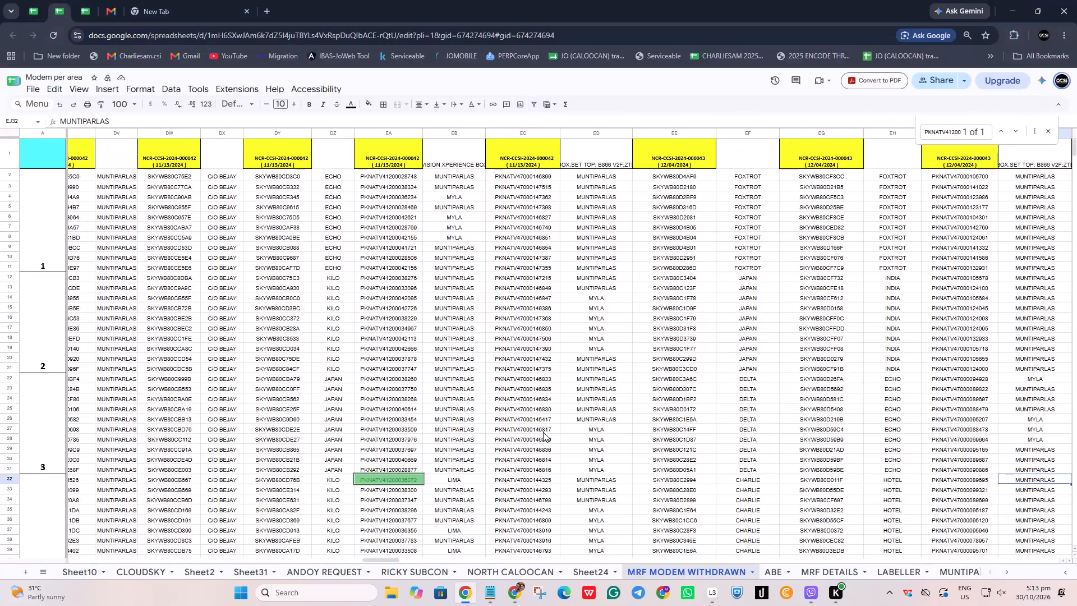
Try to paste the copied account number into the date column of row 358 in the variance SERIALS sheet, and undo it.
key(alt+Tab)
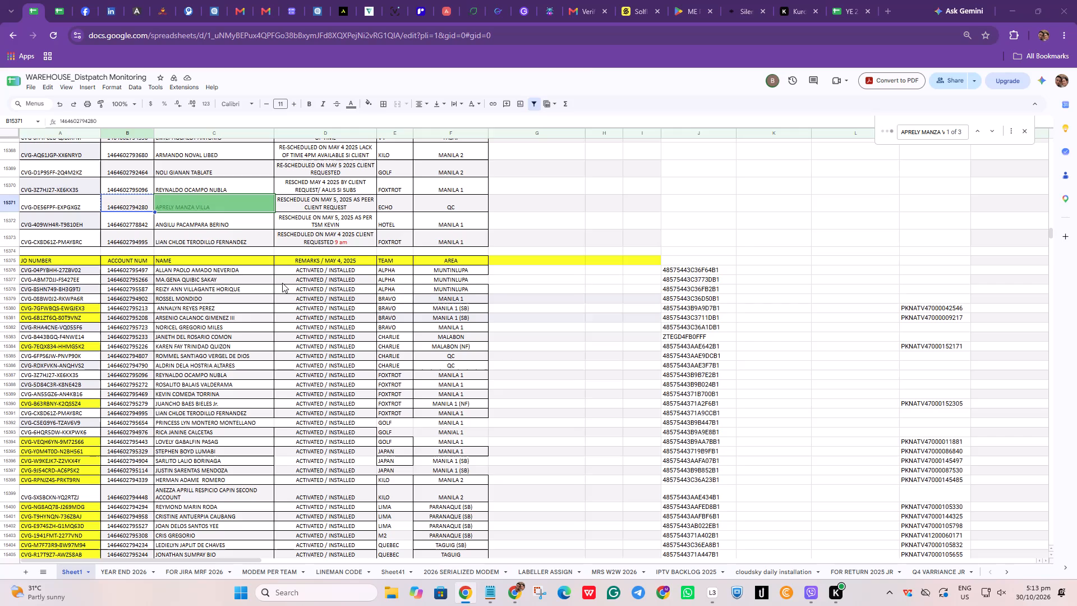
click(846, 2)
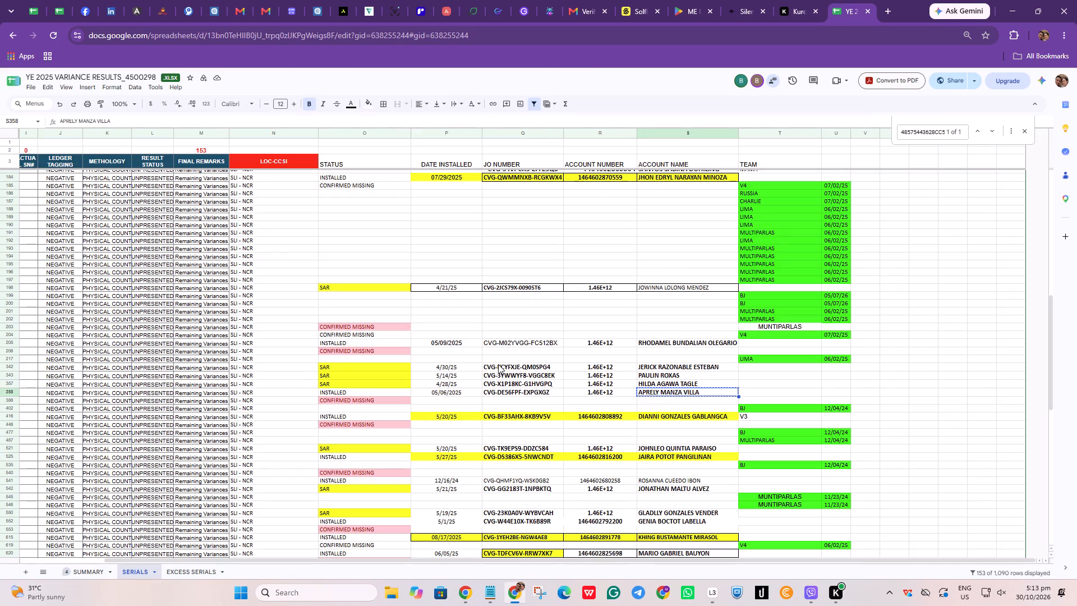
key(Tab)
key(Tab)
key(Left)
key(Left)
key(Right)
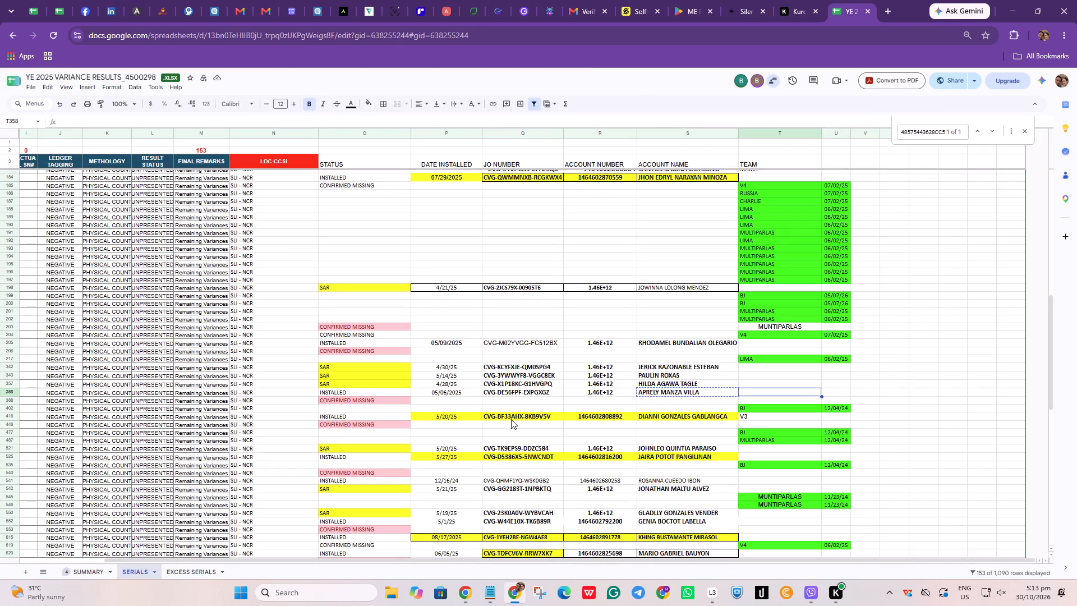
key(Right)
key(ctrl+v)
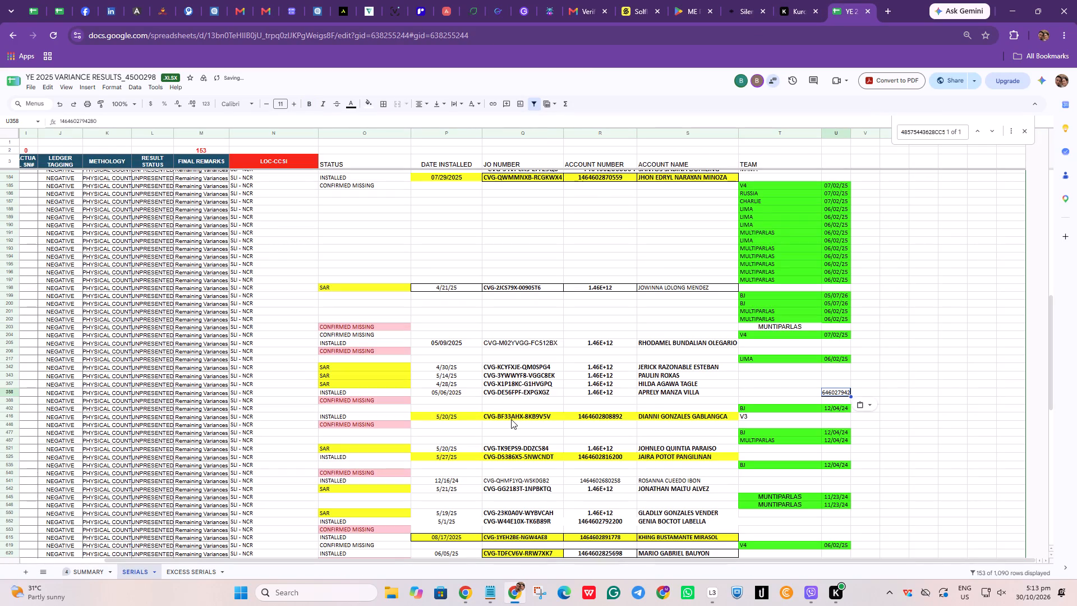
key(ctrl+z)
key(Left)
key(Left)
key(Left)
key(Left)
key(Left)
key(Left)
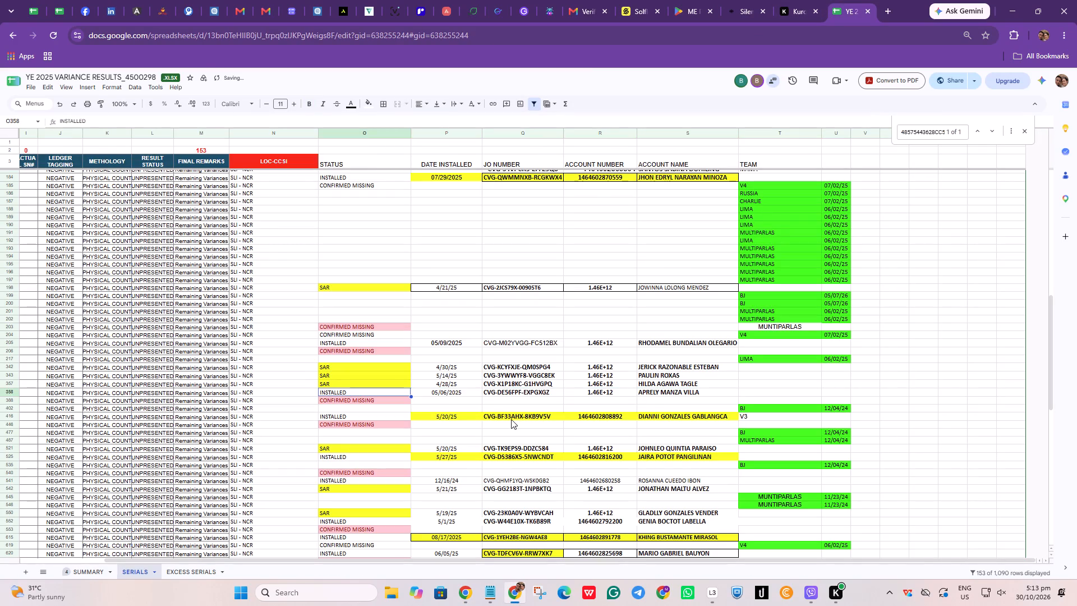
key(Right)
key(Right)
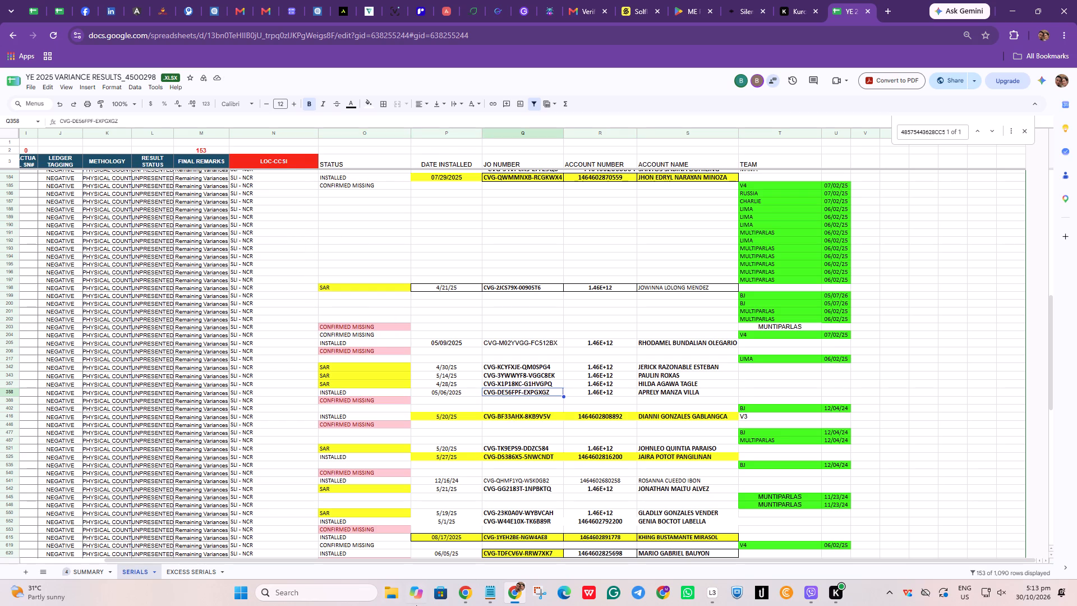
Search the MRF MODEM WITHDRAWN sheet of Modem per area for the client's copied account number.
click(445, 556)
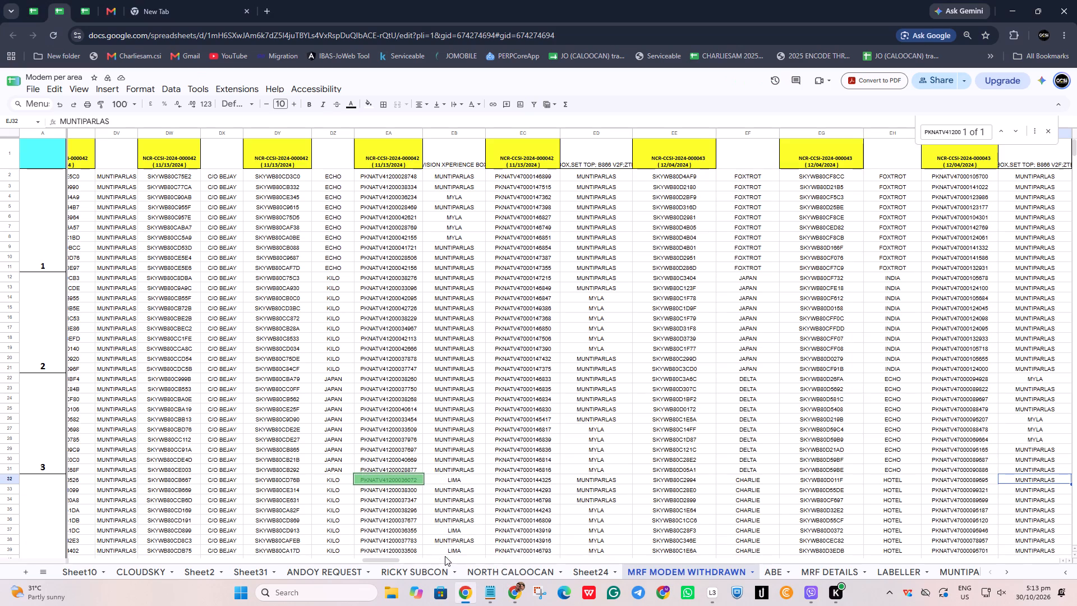
key(ctrl+f)
key(ctrl+v)
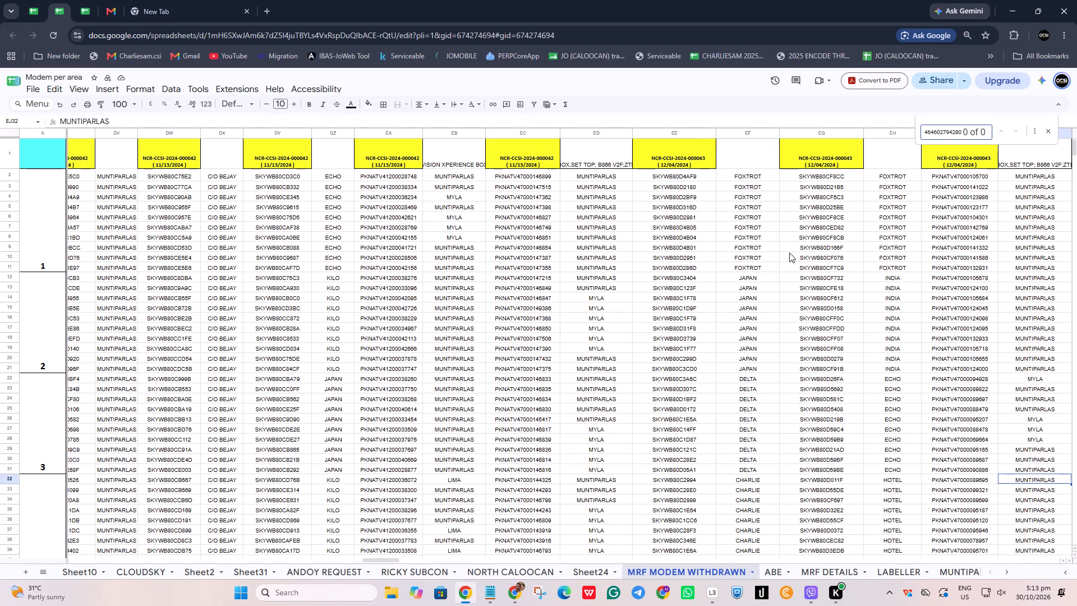
click(938, 131)
key(Return)
key(Home)
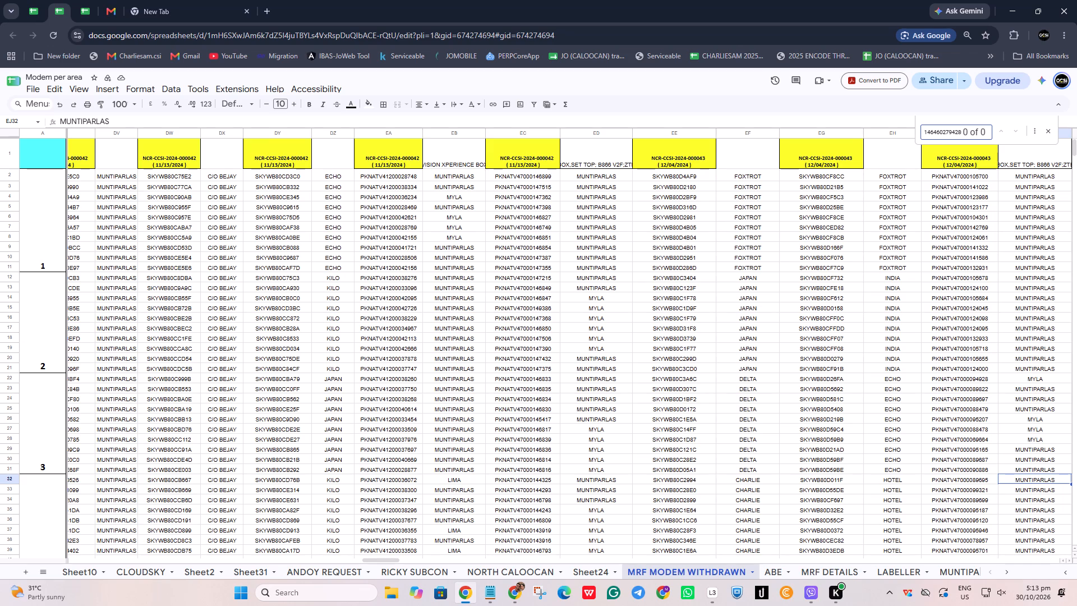
key(alt+Tab)
key(Right)
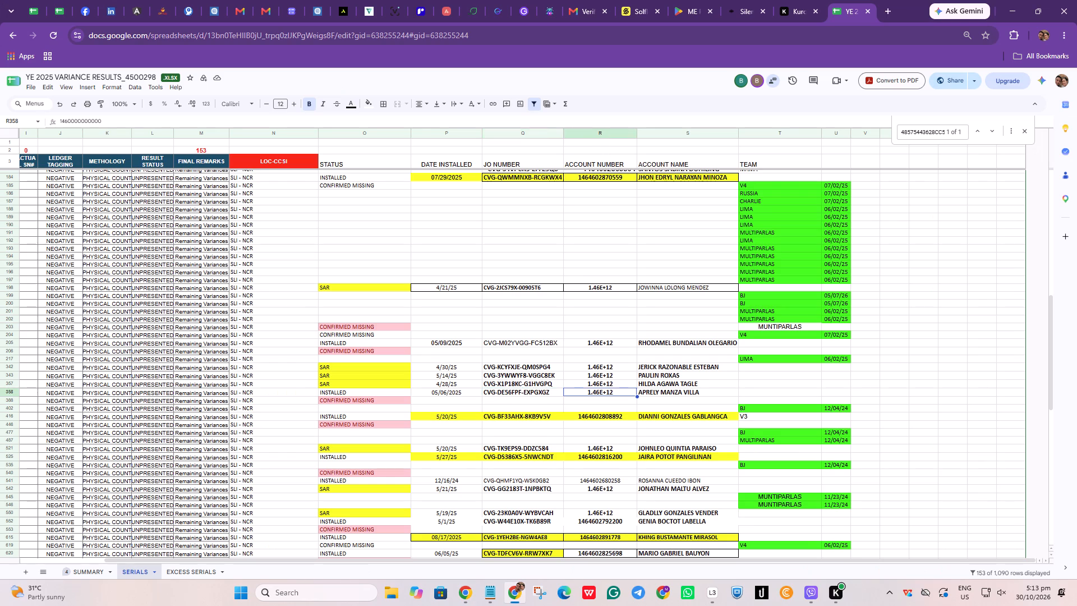
key(Left)
key(Left)
key(Left)
key(Left)
key(Left)
key(Left)
key(Left)
key(Left)
key(Left)
key(Left)
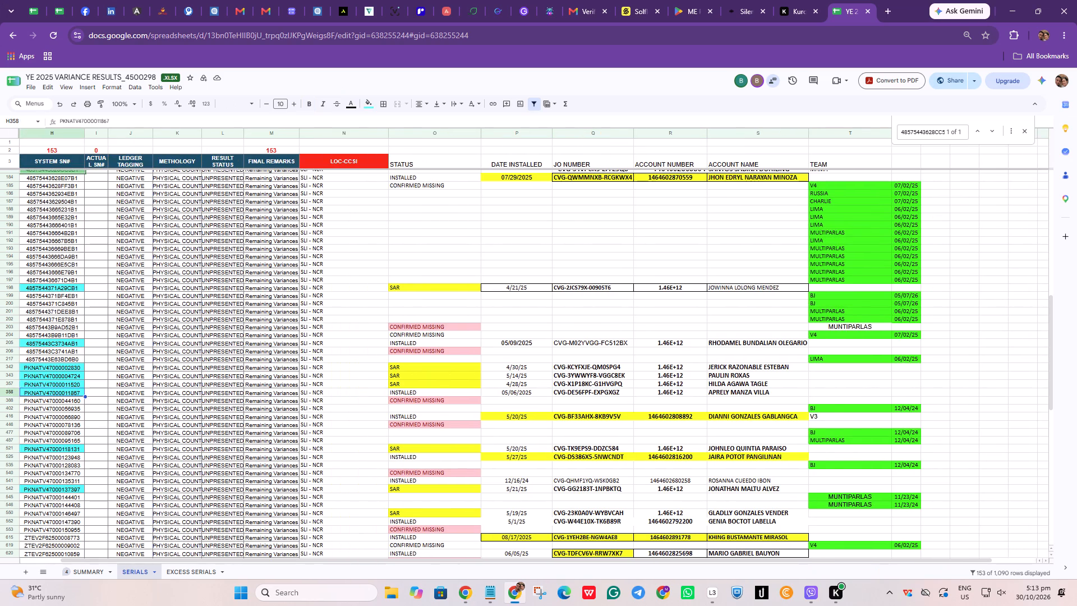
key(Right)
key(Right)
key(Right)
key(Right)
key(Right)
key(Right)
key(Right)
key(Left)
key(Left)
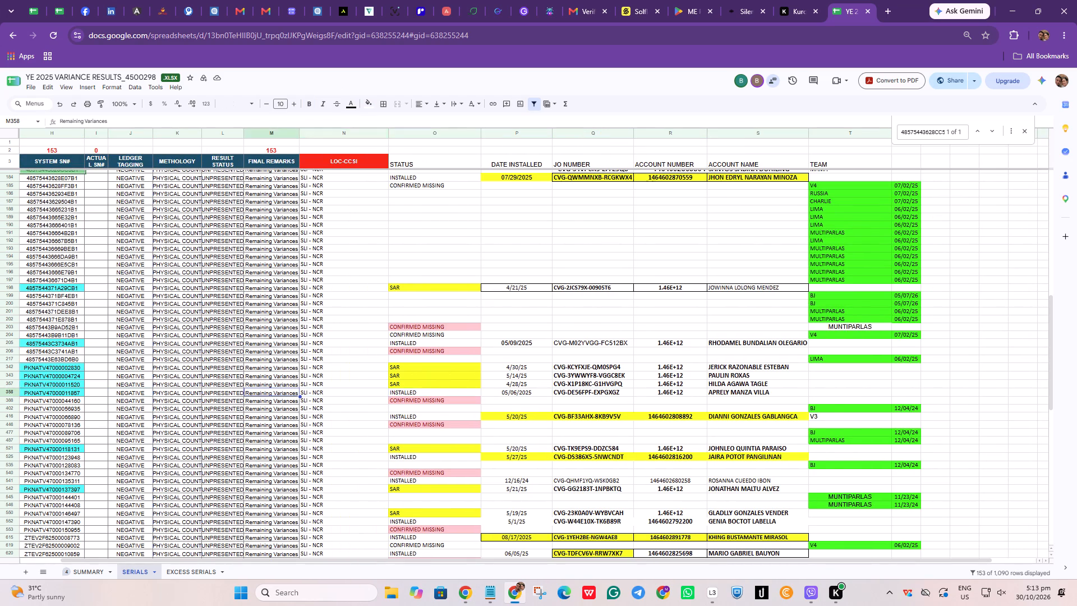
key(Right)
key(Right)
key(Right)
key(Right)
key(Right)
key(Right)
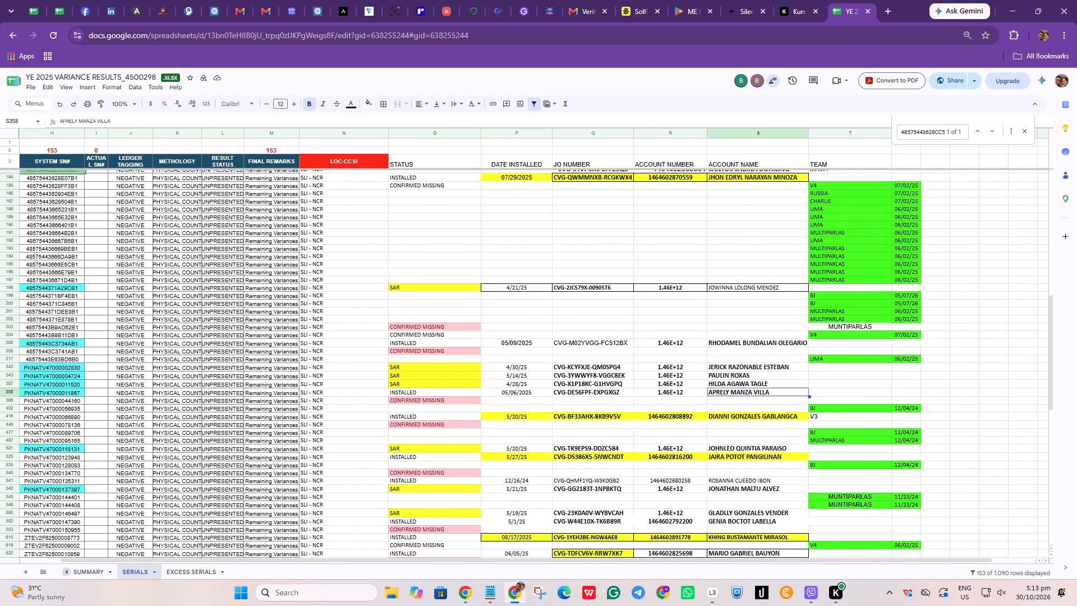
key(Left)
key(Left)
key(Left)
key(Left)
key(Left)
key(Left)
key(Left)
key(Left)
key(Left)
key(Left)
key(Left)
key(Left)
key(Right)
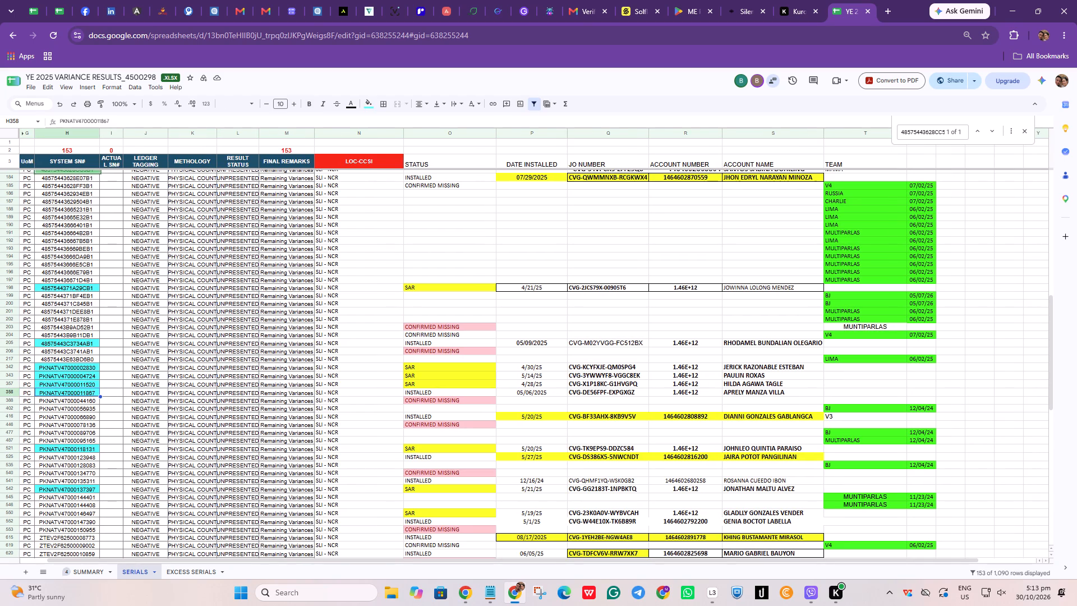
key(Right)
key(Right)
key(Right)
key(Right)
key(Left)
key(Left)
key(Left)
key(Left)
key(Left)
key(Left)
key(Left)
key(Left)
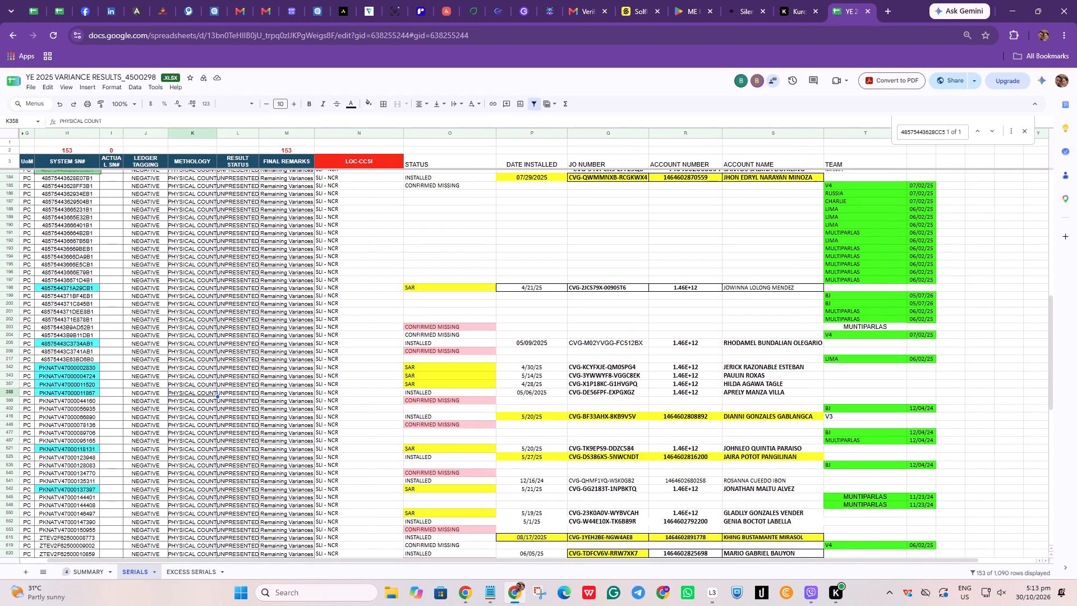
key(Right)
key(Right)
key(ctrl+c)
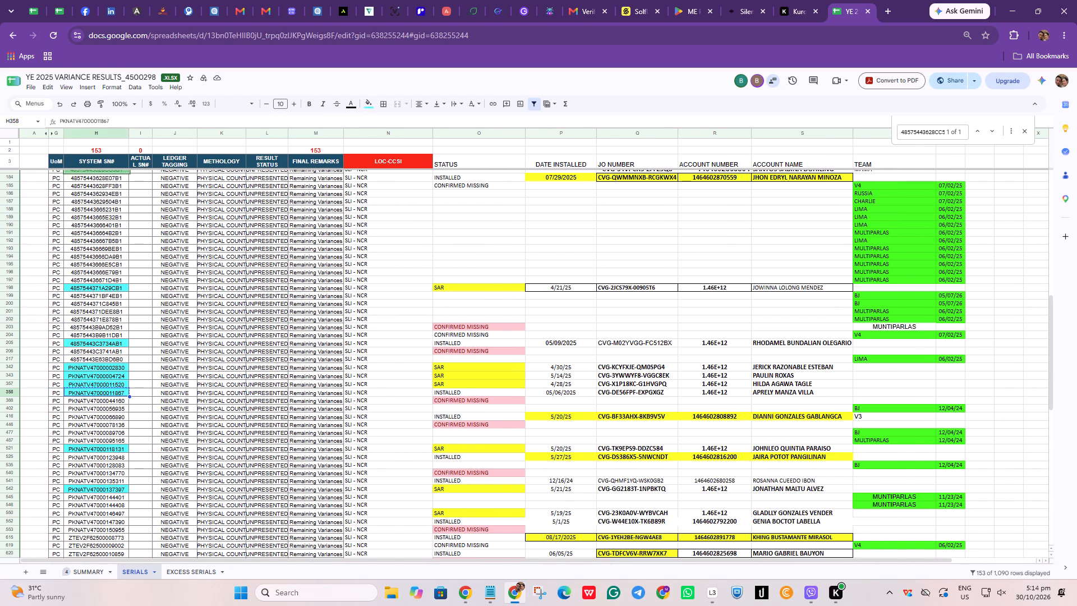
key(alt+Tab)
key(ctrl+f)
key(ctrl+v)
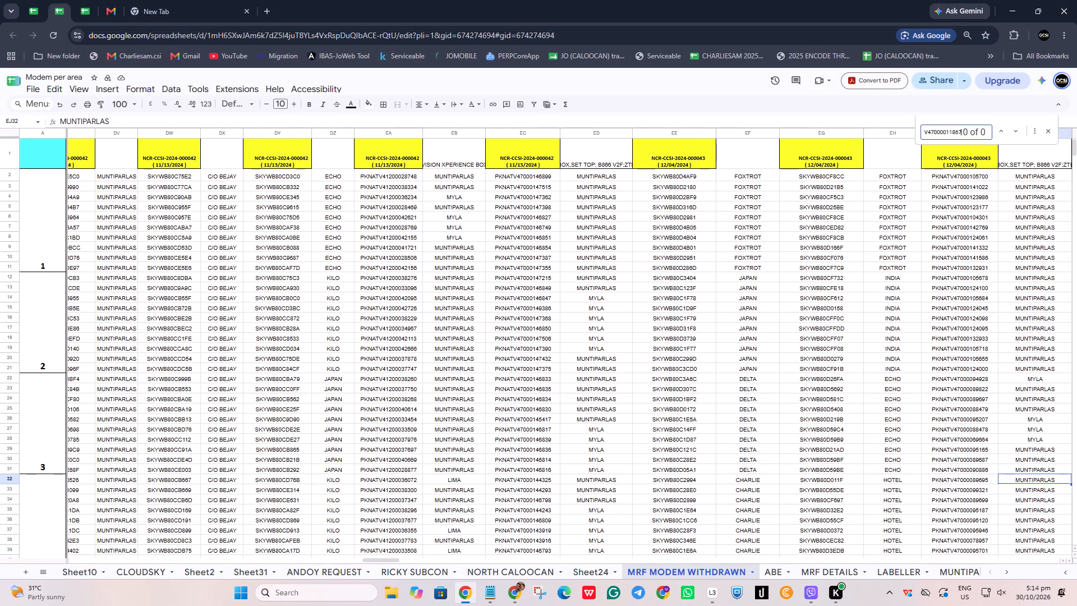
scroll(962, 380, down, 3)
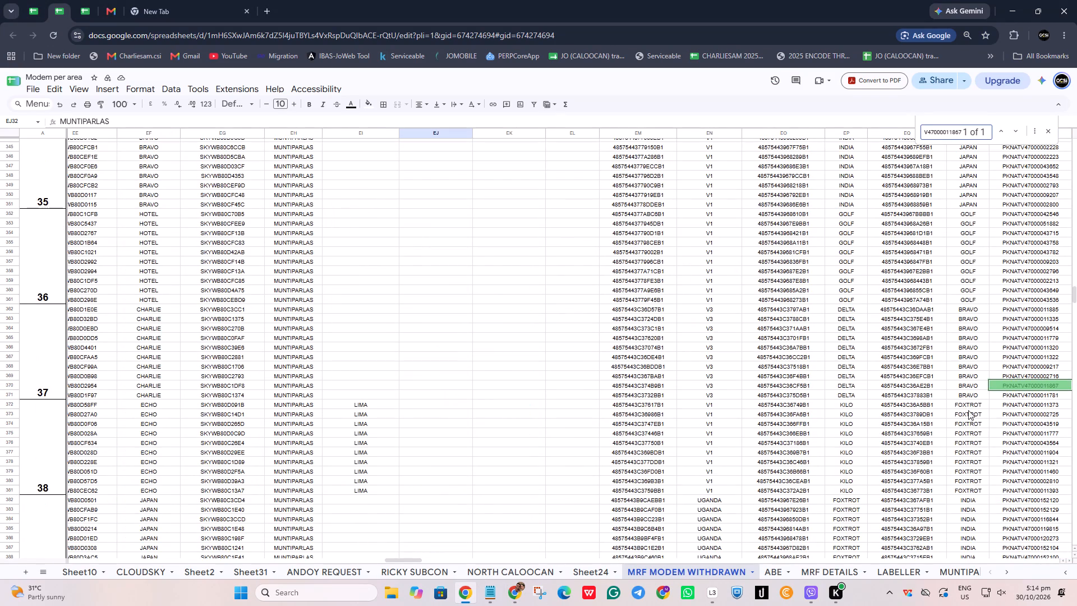
click(1009, 391)
click(1007, 385)
key(Tab)
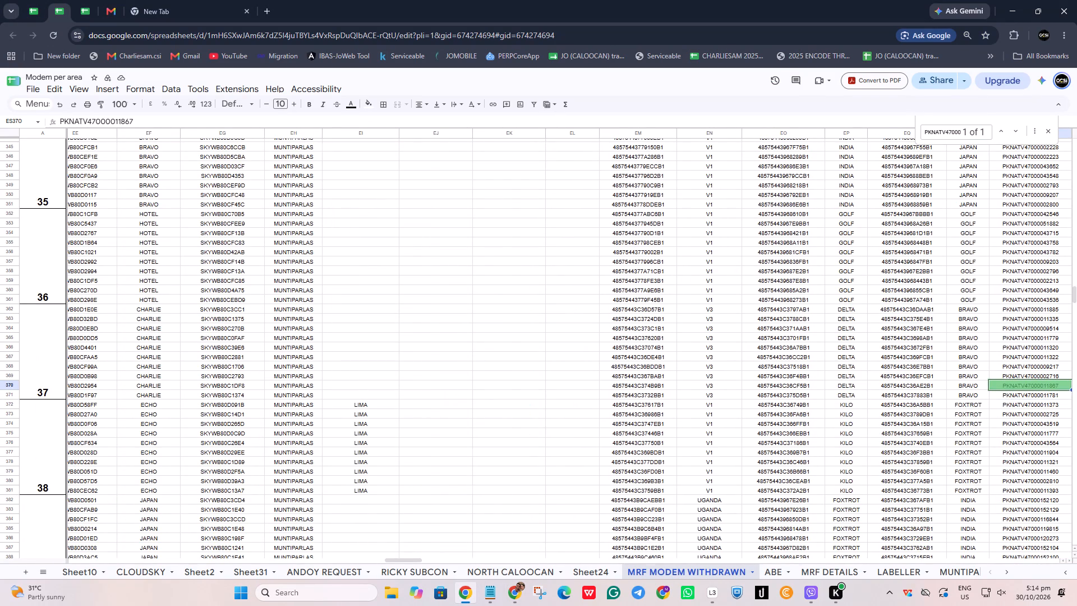
key(Tab)
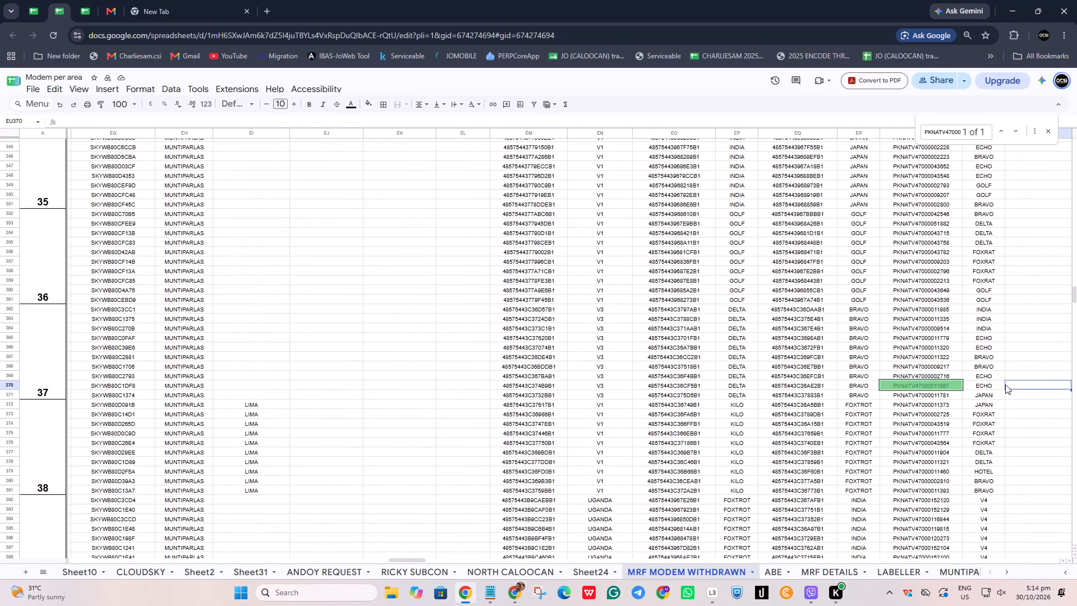
scroll(971, 377, up, 20)
scroll(971, 377, up, 14)
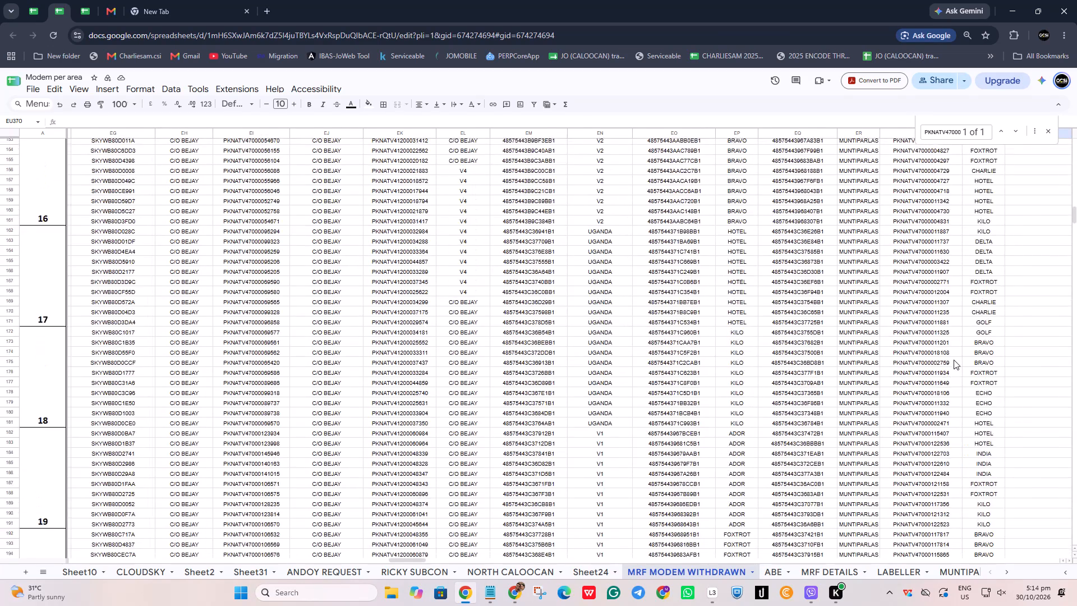
scroll(954, 360, up, 20)
scroll(954, 360, up, 14)
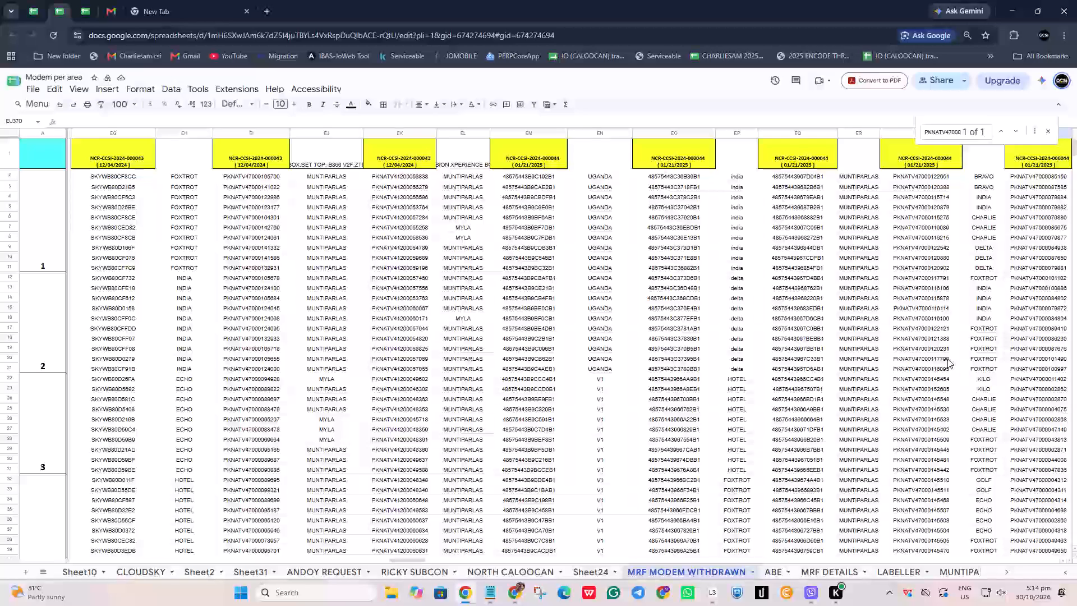
Enter the withdrawal date 01/21/25 in the column after TEAM on row 358 of the variance SERIALS sheet.
key(alt+Tab)
key(Tab)
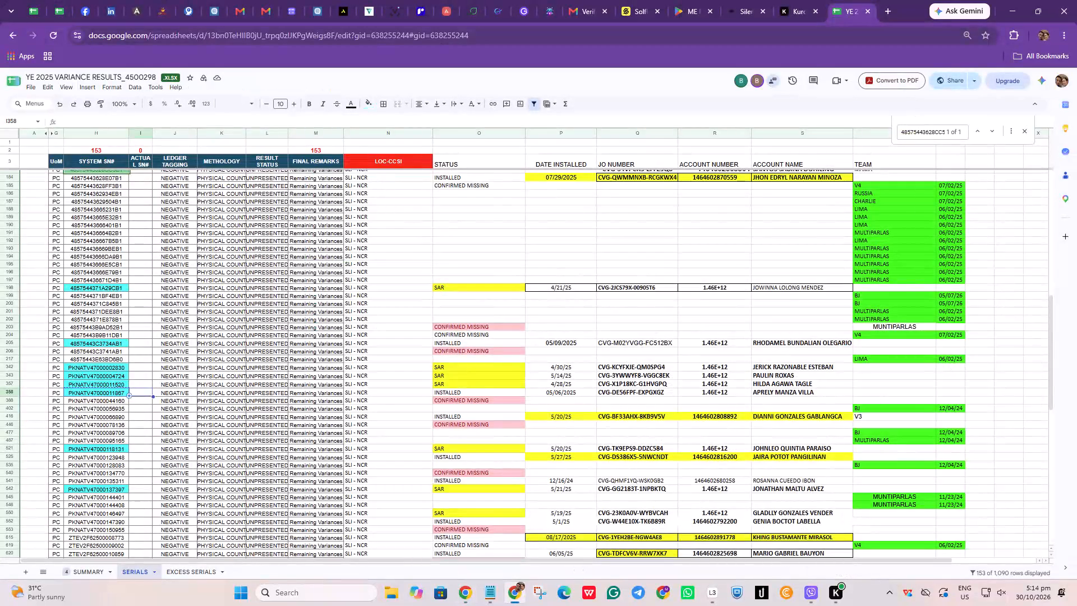
key(Tab)
key(Tab)
key(Right)
key(Right)
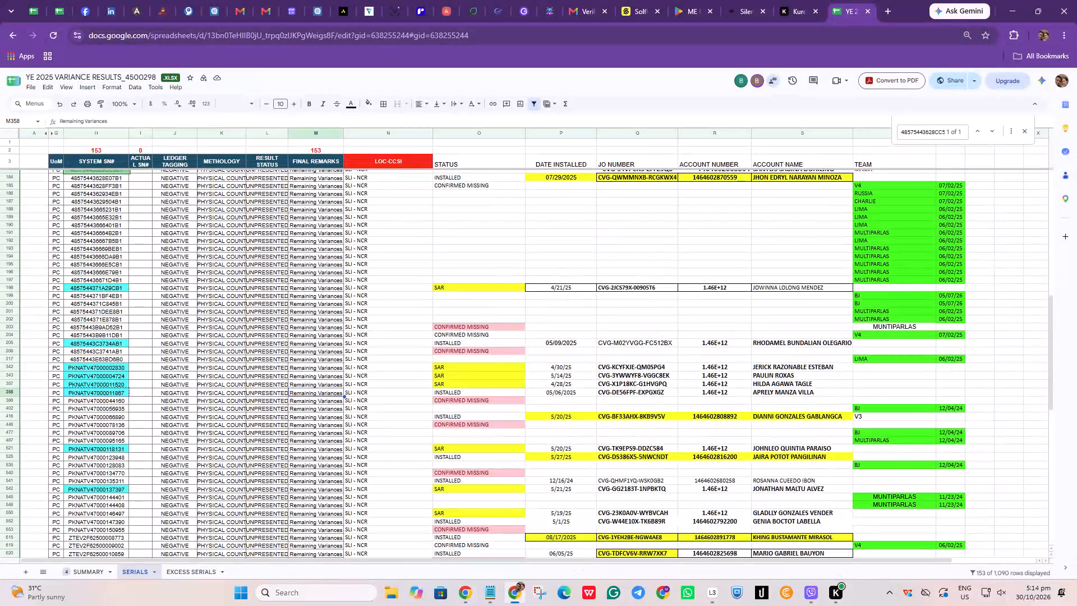
key(Right)
key(Right)
key(Right)
key(Right)
key(Right)
key(Right)
key(Right)
key(Right)
text(01)
text(/21/25)
key(Return)
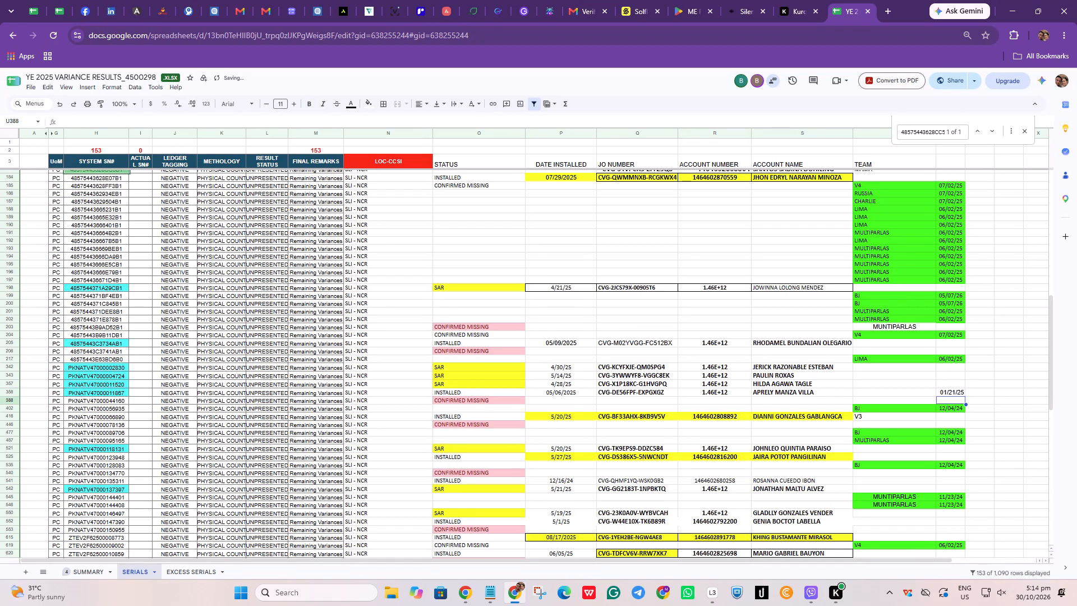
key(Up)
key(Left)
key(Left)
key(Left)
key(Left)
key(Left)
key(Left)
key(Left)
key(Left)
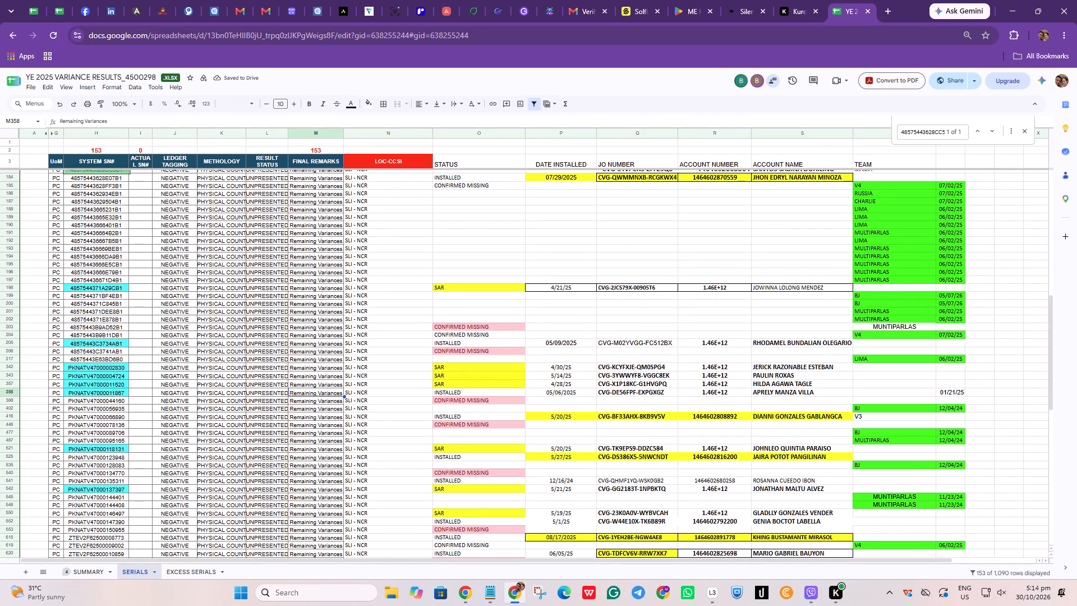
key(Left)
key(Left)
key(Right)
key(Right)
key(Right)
Open the CCSI INVENTORY FILE, return to the warehouse dispatch sheet, and examine the client's account number and rescheduling remark in row 15371.
key(alt+Tab)
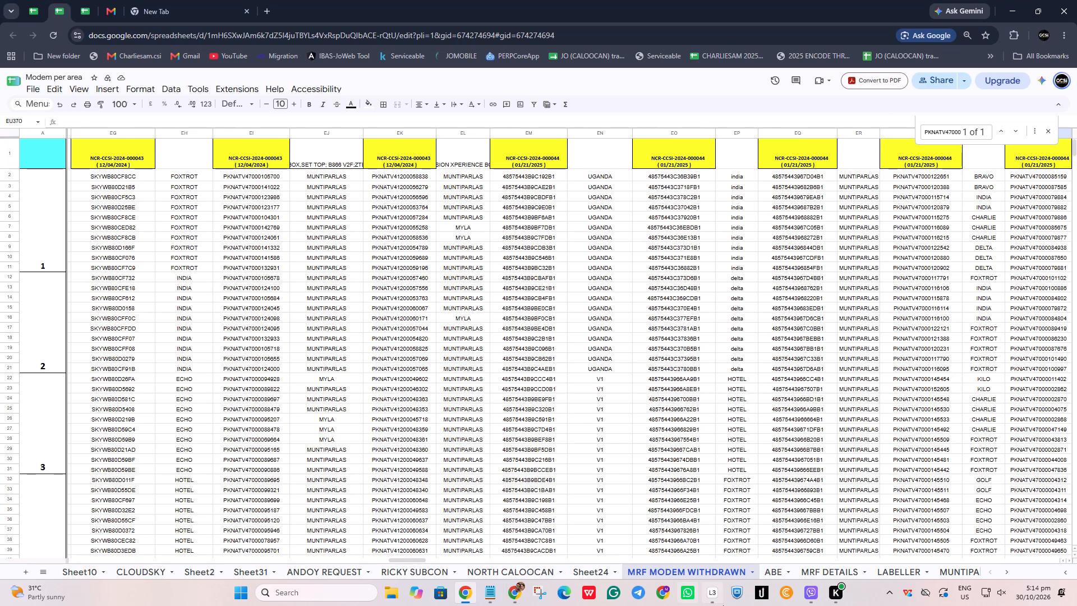
click(35, 8)
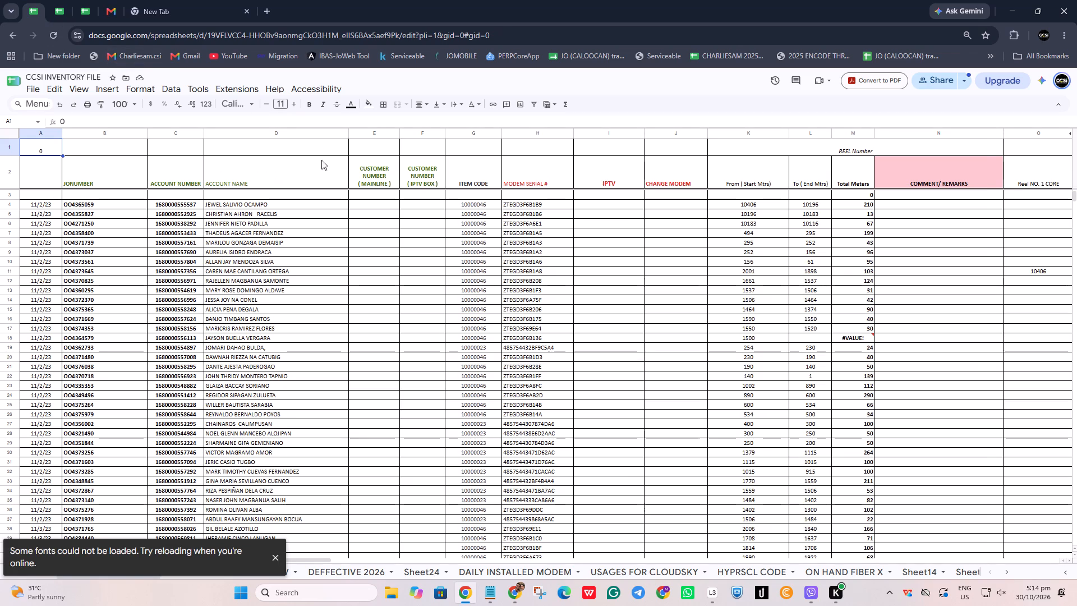
click(512, 592)
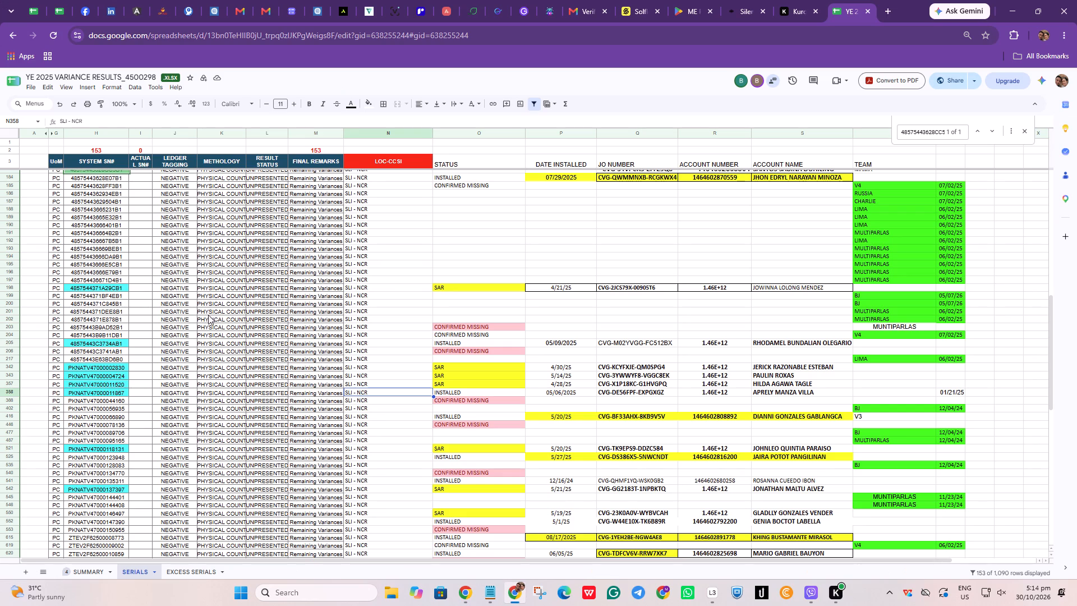
click(35, 10)
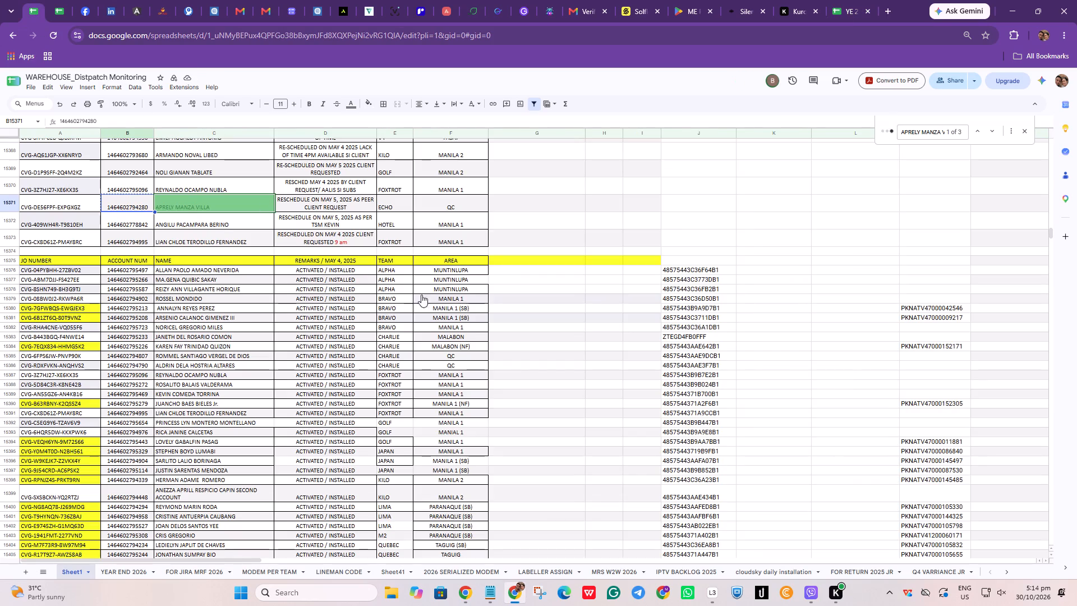
key(Tab)
click(232, 204)
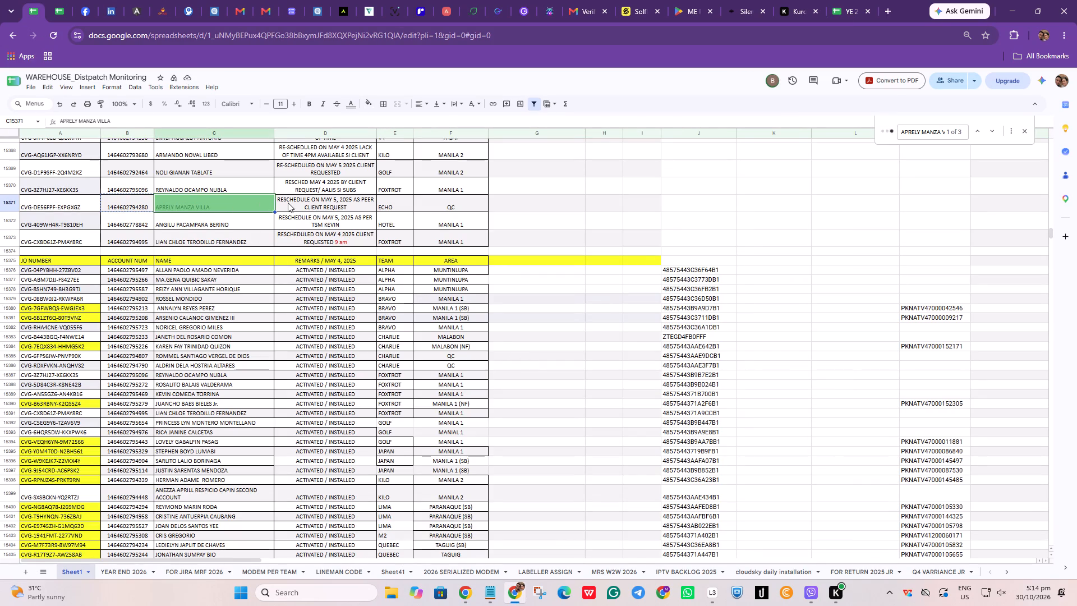
click(307, 201)
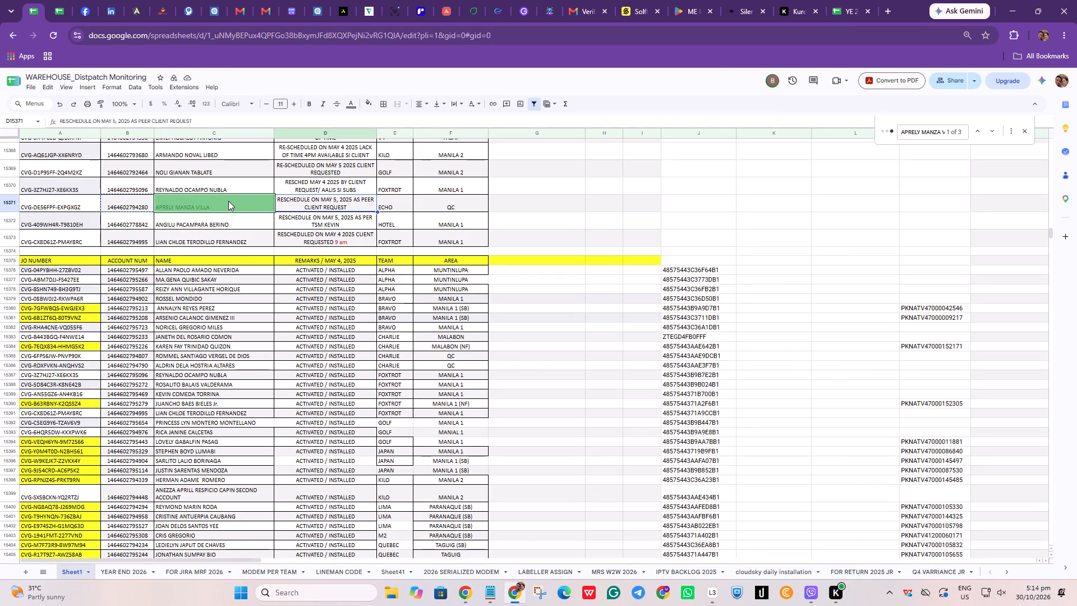
click(228, 201)
click(139, 203)
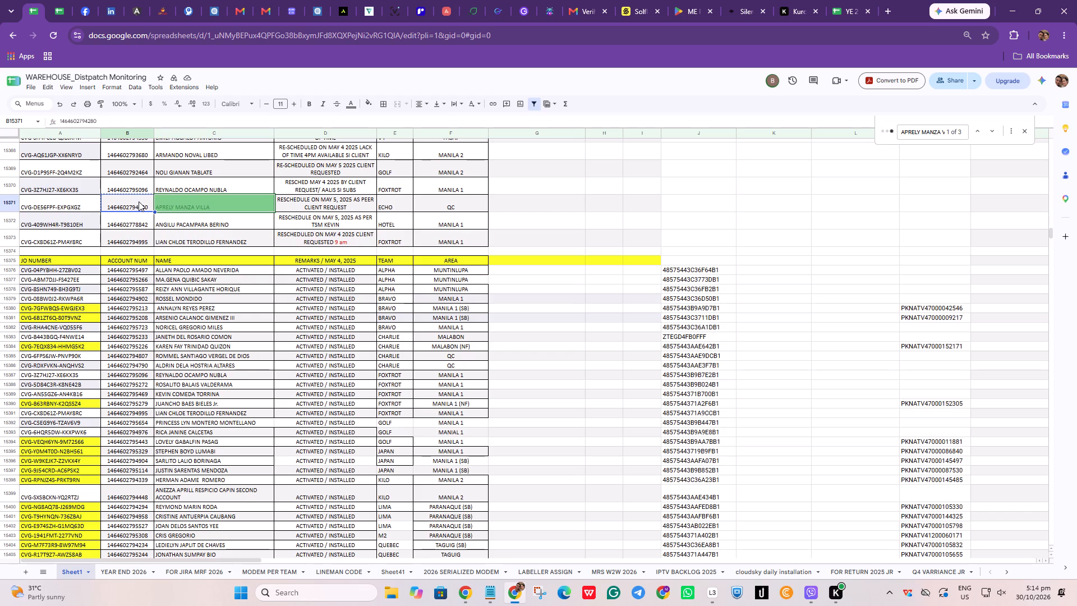
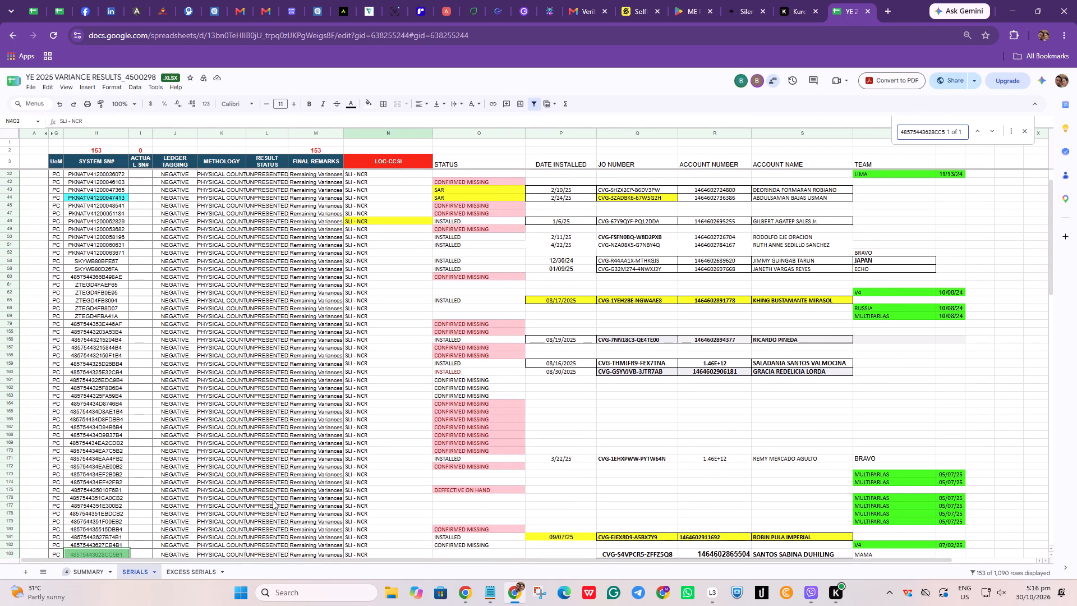
Examine row 183 of the variance SERIALS sheet, from its system serial number across the installation date, job order and account columns.
scroll(259, 486, down, 2)
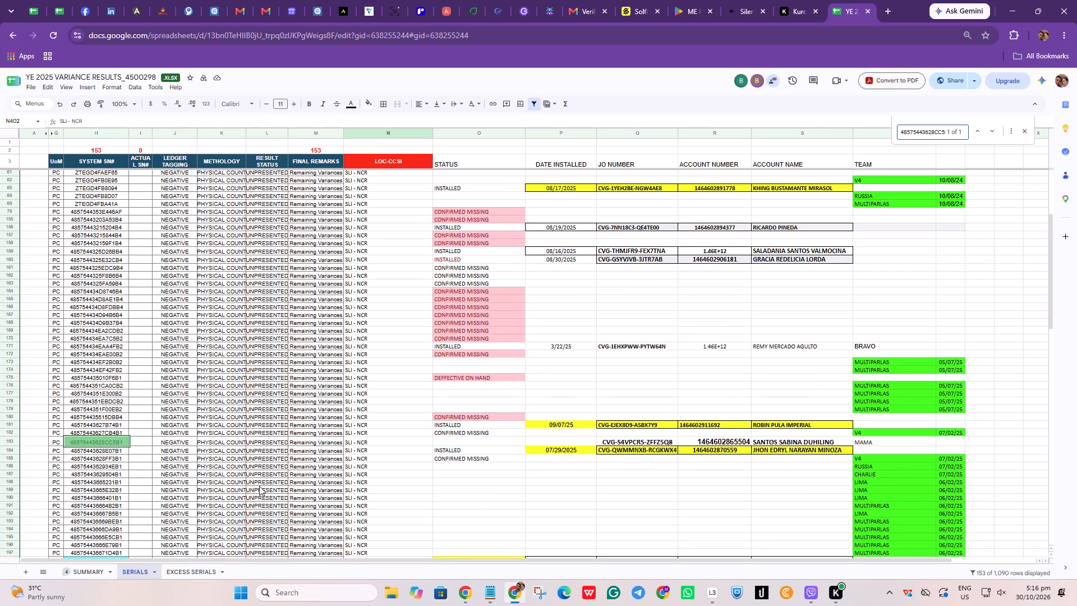
key(Tab)
click(102, 442)
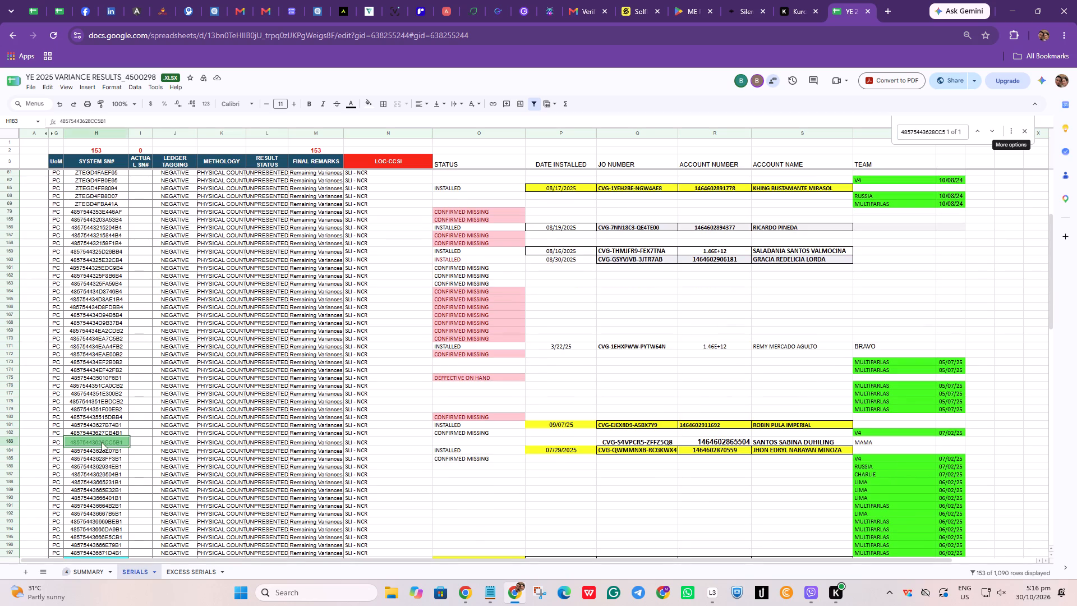
key(Tab)
key(Tab)
key(Tab)
key(Tab)
key(Tab)
key(Tab)
key(Tab)
key(Tab)
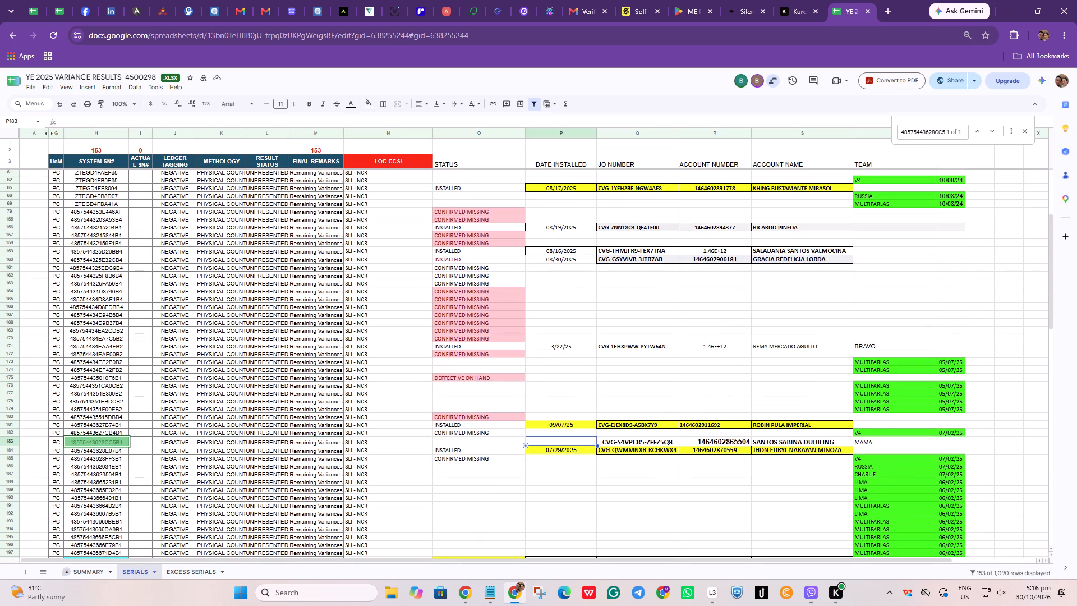
key(Tab)
key(Tab)
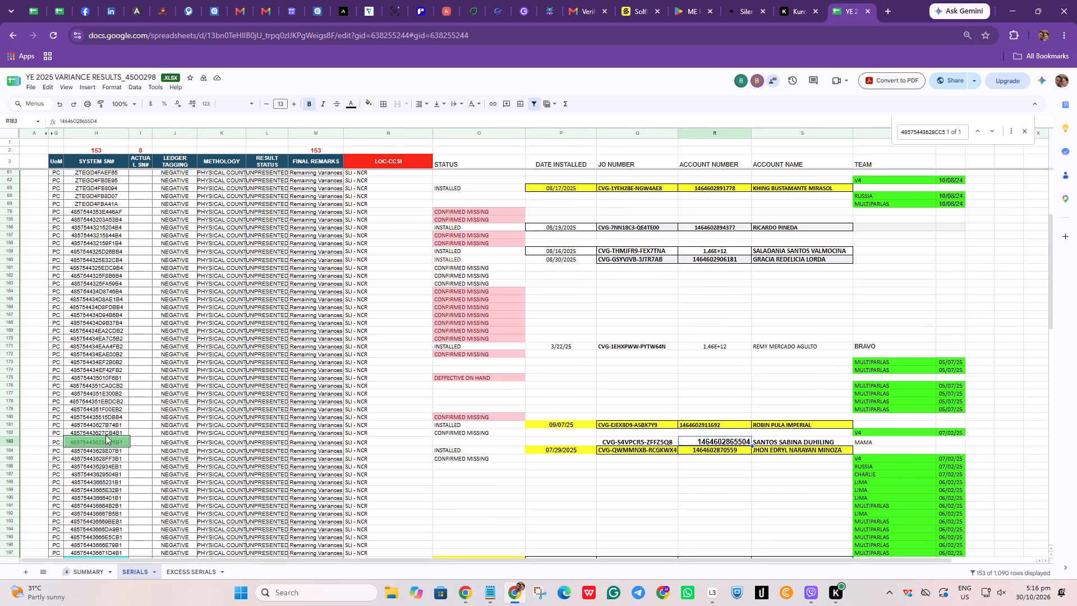
key(Left)
key(Left)
key(Left)
key(Left)
key(Left)
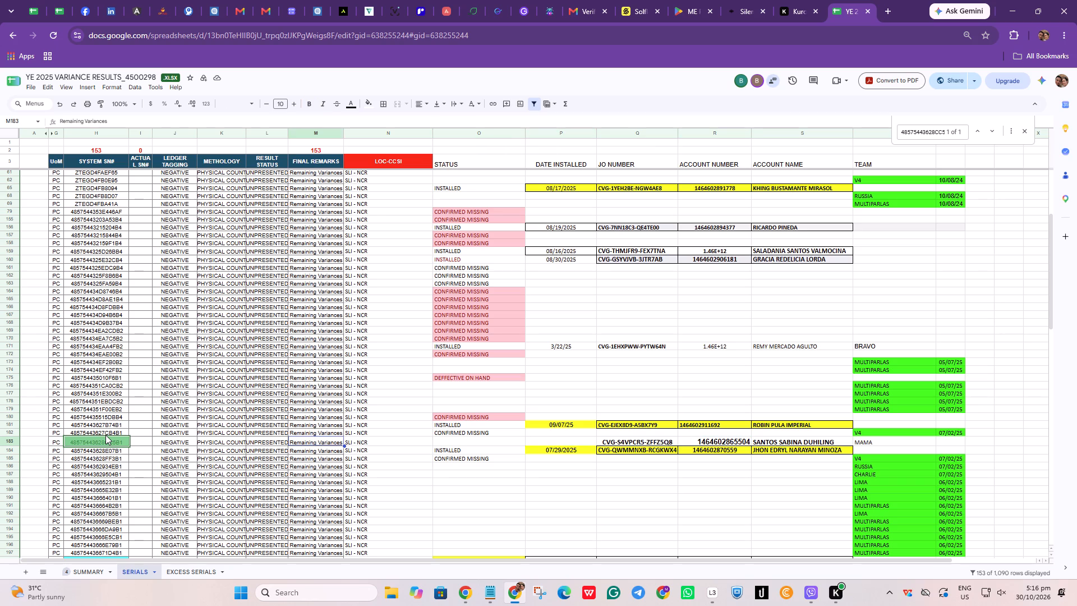
key(Left)
key(Left)
key(Left)
key(Left)
key(Left)
key(Right)
key(Right)
key(Right)
key(Right)
key(Right)
key(Right)
key(Right)
key(Right)
key(Right)
key(Right)
key(Right)
key(Right)
key(Right)
key(Right)
key(Right)
key(Right)
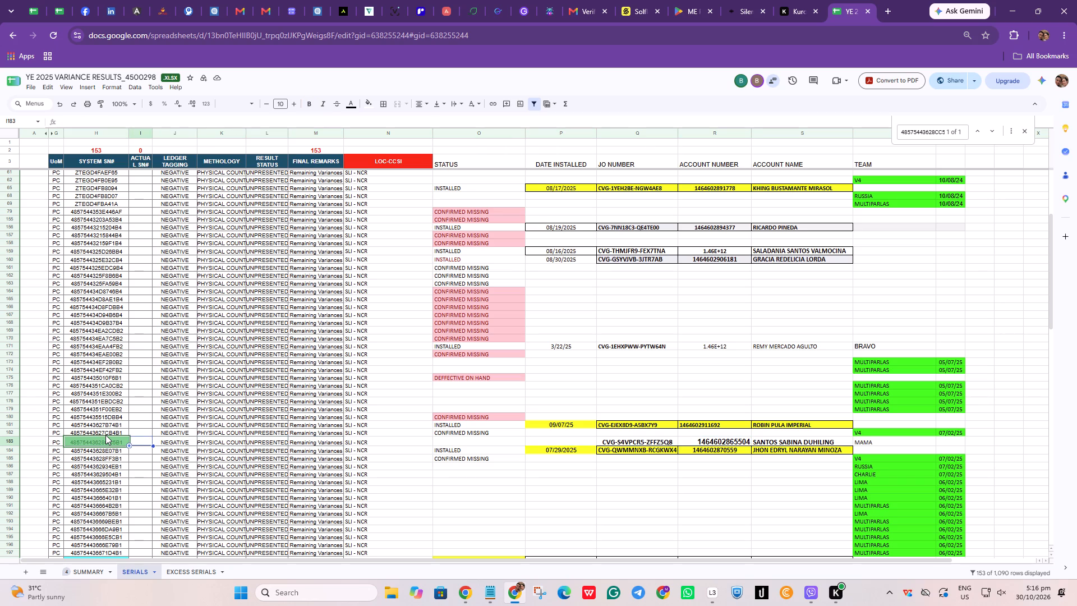
Copy the account number from row 58, the installed modem assigned to team ECHO, in the variance SERIALS sheet.
key(Up)
key(Up)
key(Up)
key(Up)
key(Up)
key(Up)
key(Up)
key(Up)
key(Up)
key(Up)
key(Up)
key(Up)
key(Up)
key(Up)
key(Up)
key(Up)
key(Up)
key(Up)
key(Up)
key(Up)
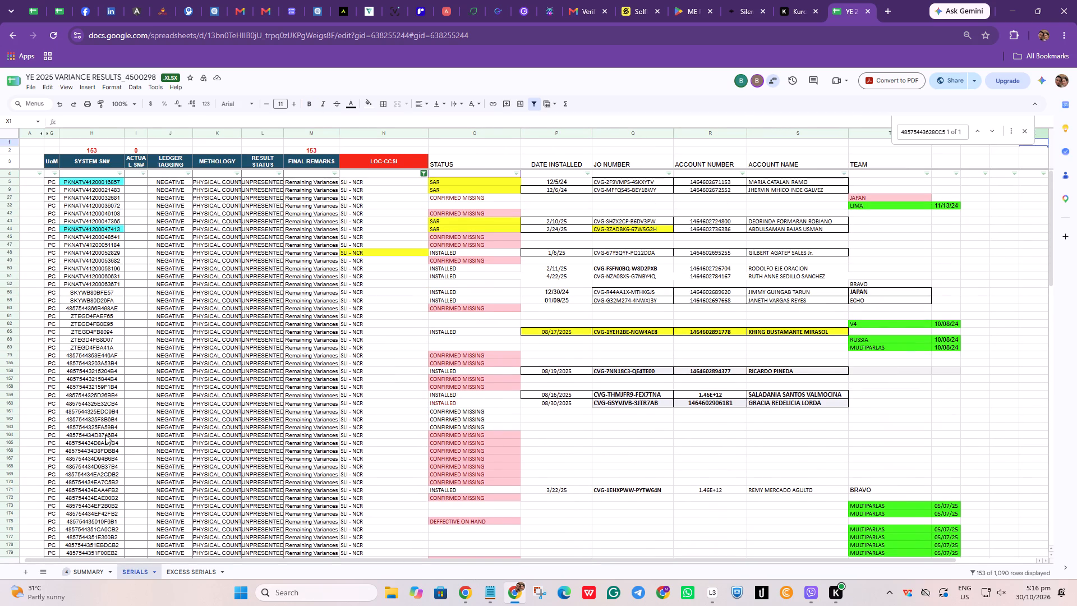
key(Down)
key(Down)
key(Down)
key(Down)
key(Down)
key(Down)
key(Down)
key(Down)
key(Down)
key(Down)
key(Down)
key(Down)
key(Down)
key(Down)
key(Left)
key(Left)
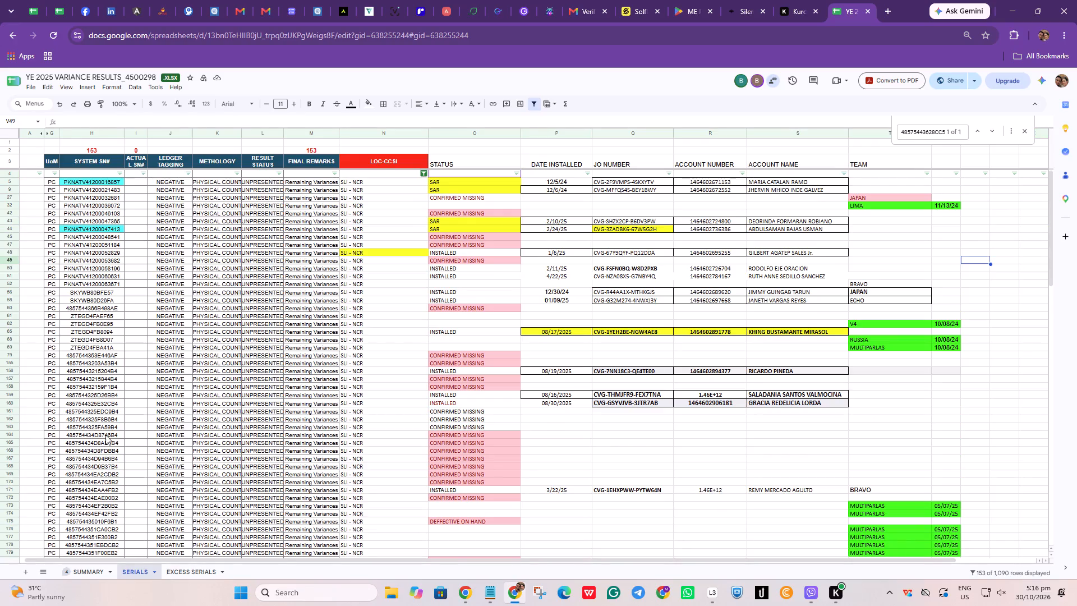
key(Down)
key(Down)
key(Down)
key(Down)
key(Left)
key(Left)
key(Left)
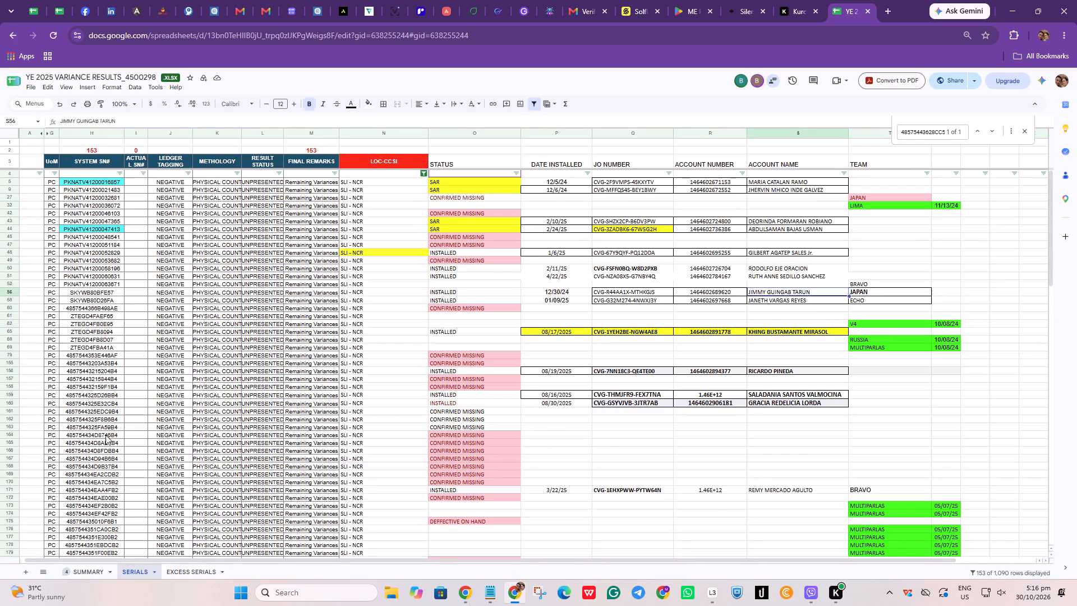
key(Down)
key(Left)
key(Left)
key(Right)
key(ctrl+c)
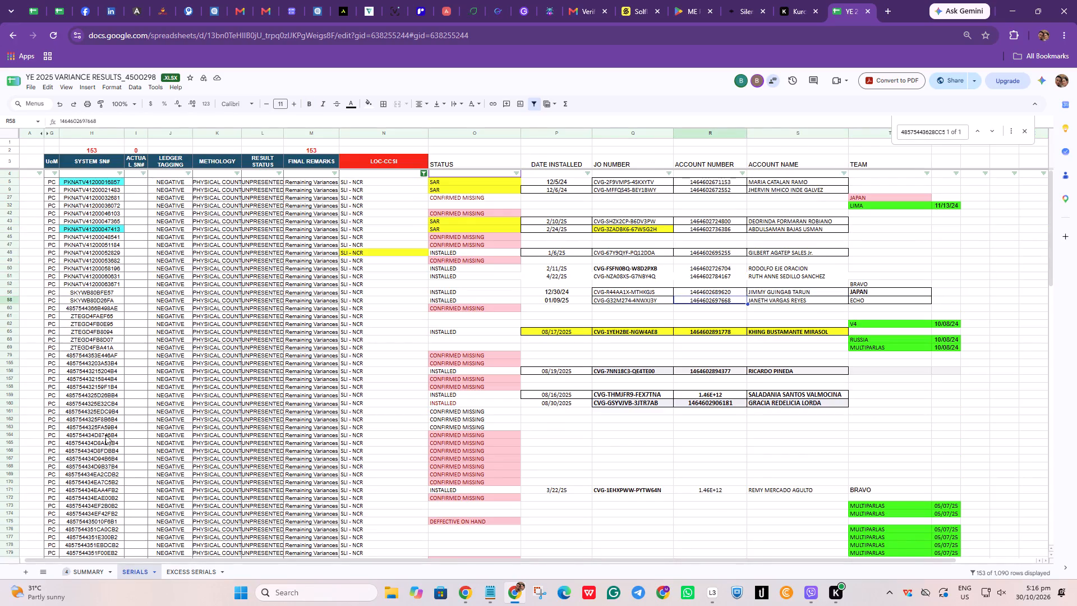
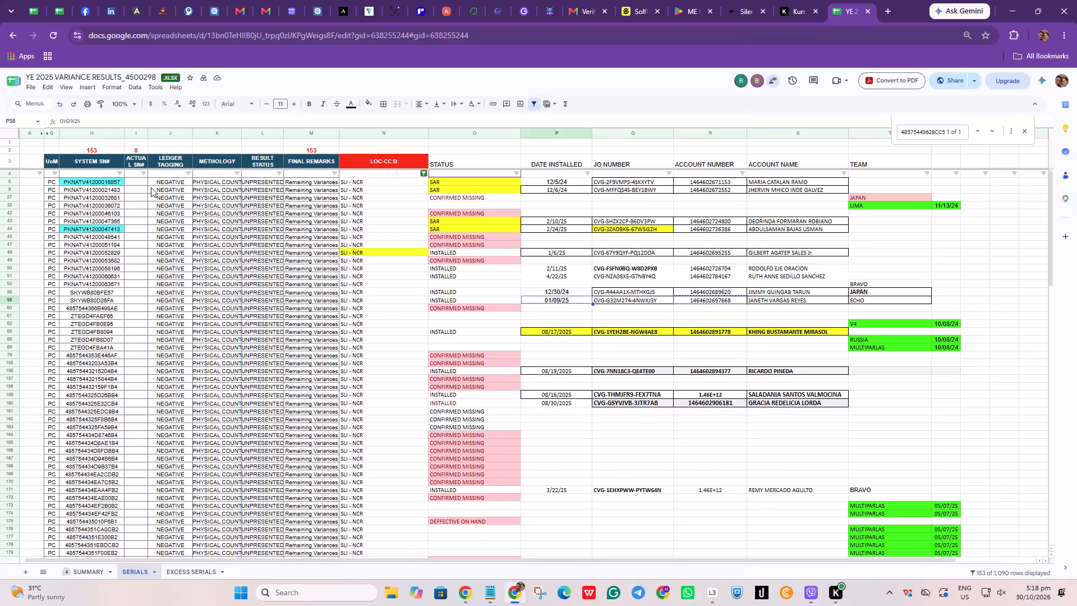
Examine row 58 of the variance SERIALS sheet, from its system serial number across the installation date, job order, account and team columns.
key(Left)
key(Left)
key(Left)
key(Left)
key(Left)
key(Left)
key(Left)
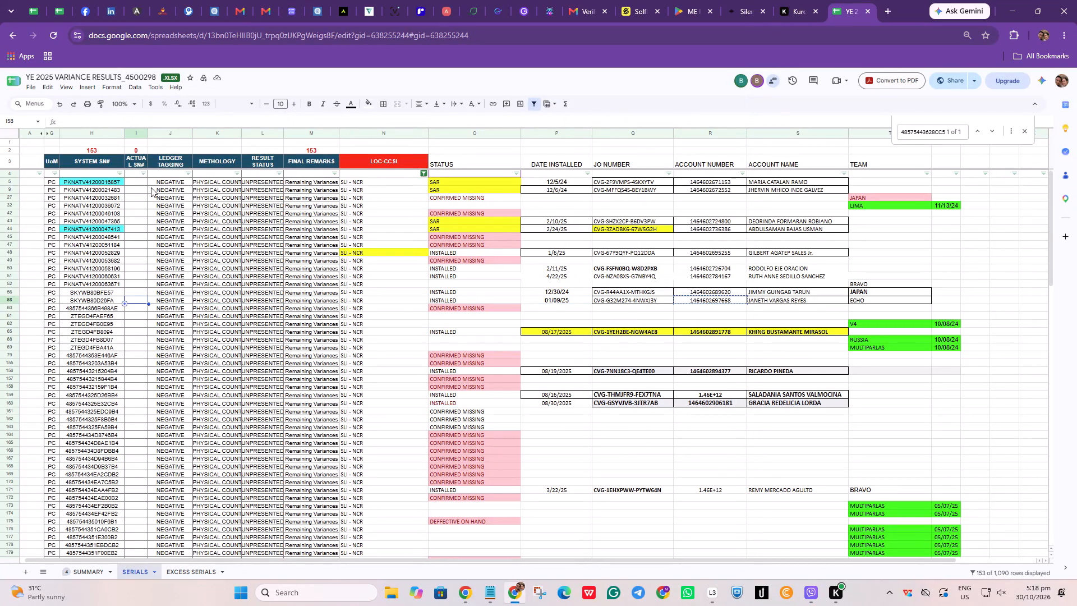
key(Left)
key(Right)
key(Right)
key(Right)
key(Right)
key(Right)
key(Right)
key(Right)
key(Right)
key(Right)
key(Right)
key(Right)
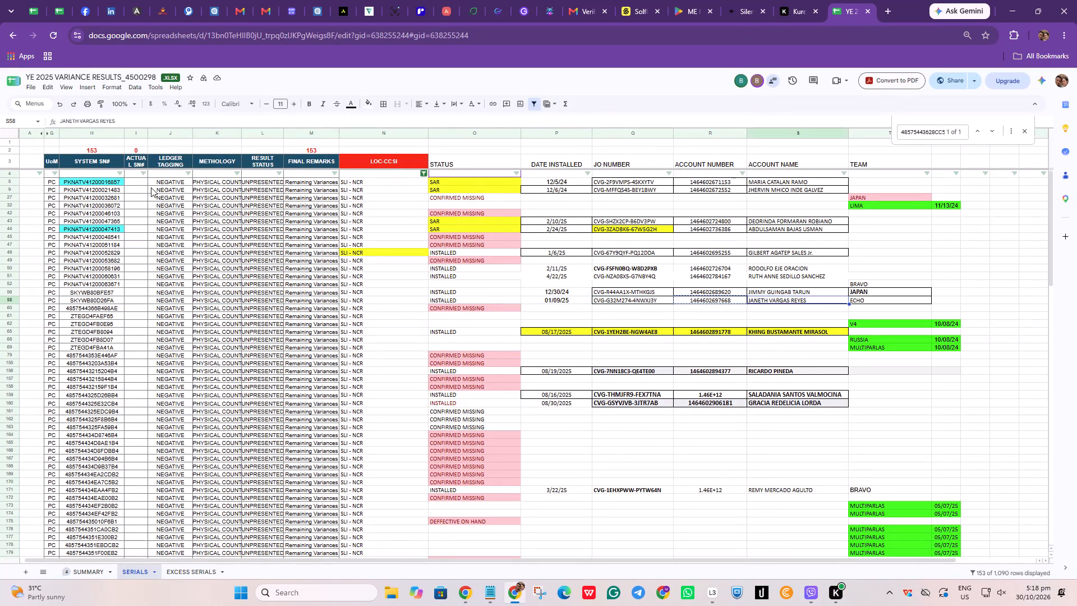
key(Right)
key(Left)
key(Left)
key(Left)
key(Left)
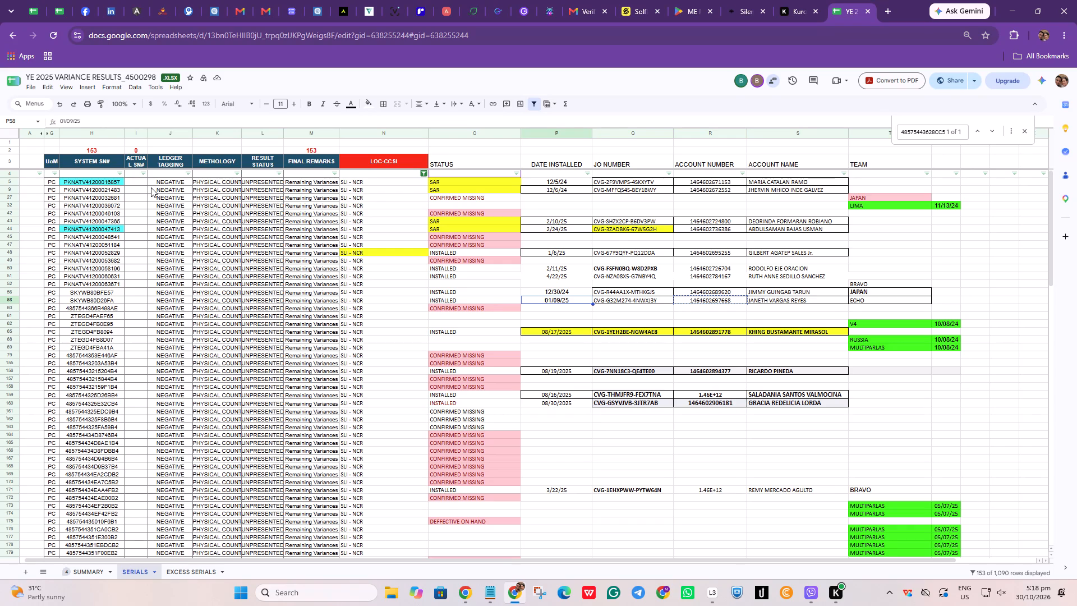
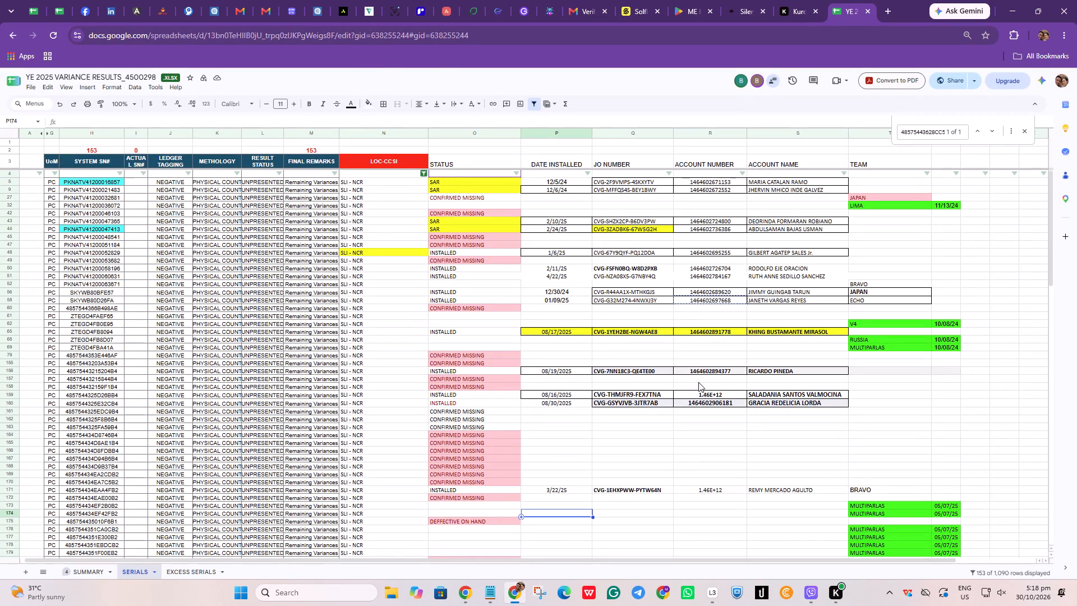
Examine rows 167 to 173 of the variance SERIALS sheet, checking the account number, job order, installation date and status columns.
click(690, 458)
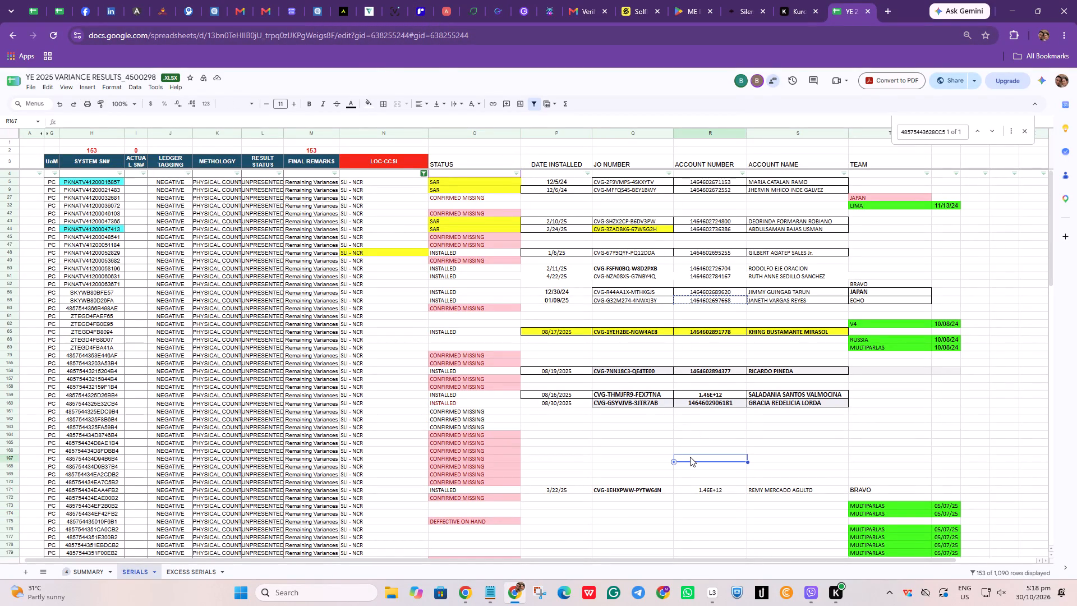
key(Down)
key(Down)
key(Down)
key(Down)
key(Down)
key(Left)
key(Left)
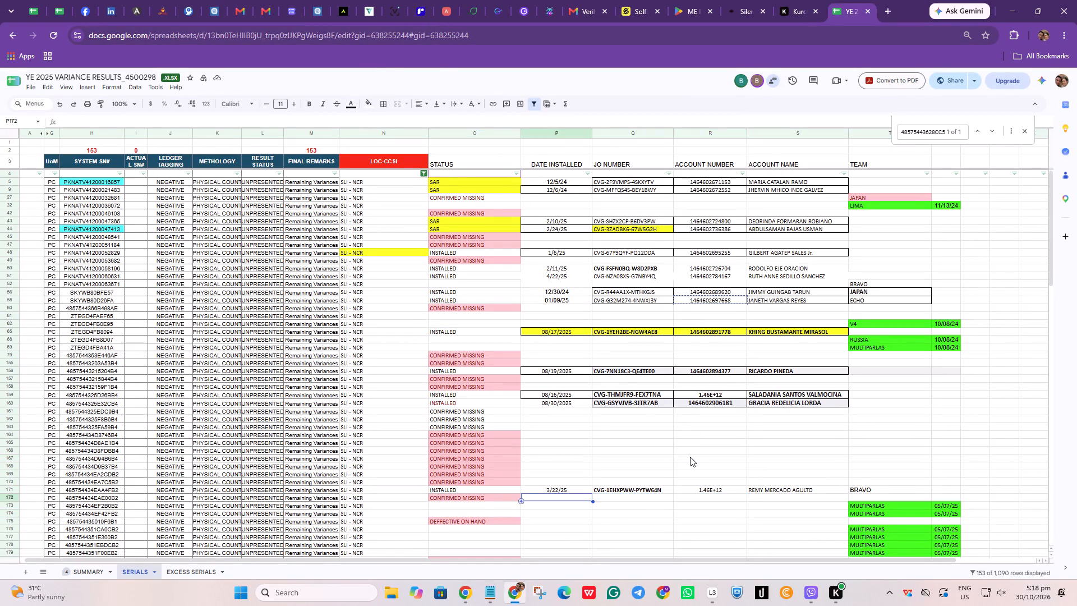
key(Left)
key(Left)
key(Right)
key(Down)
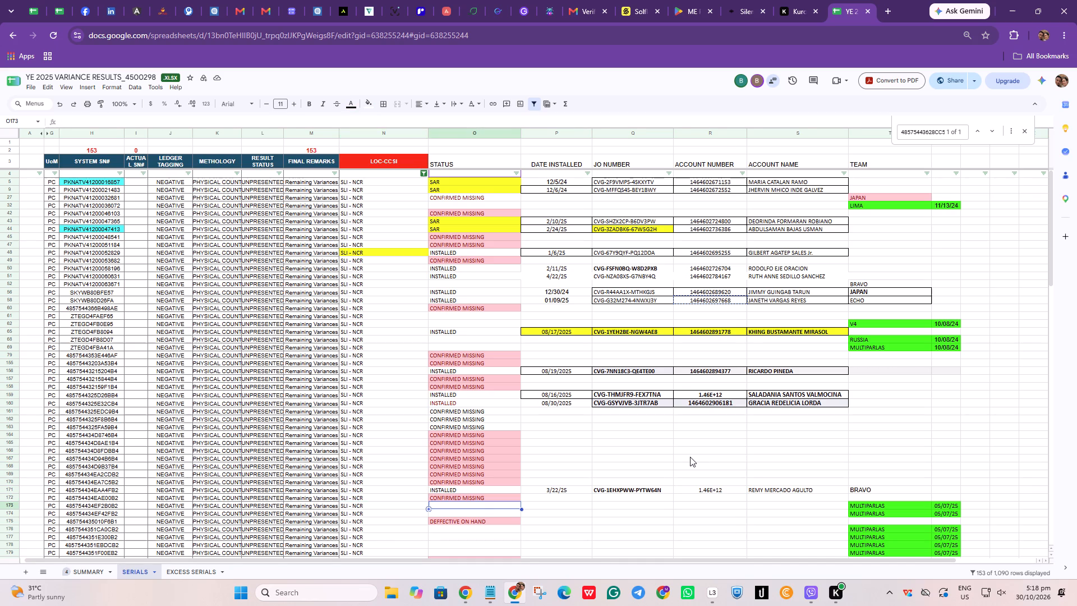
Check the team assigned to the installed unit in row 171 of the variance SERIALS sheet.
key(Right)
key(Left)
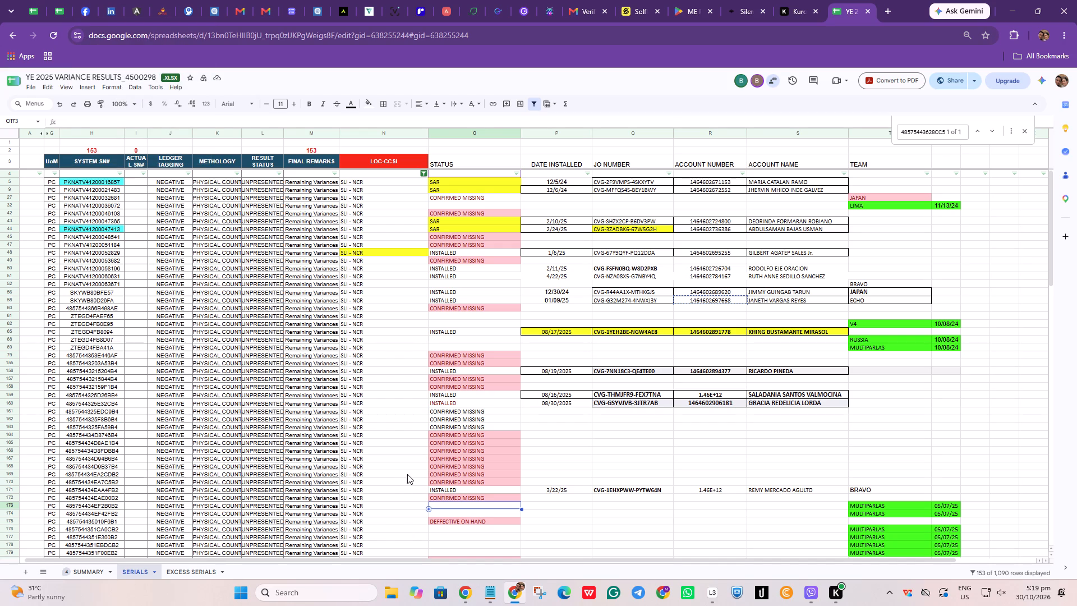
click(886, 444)
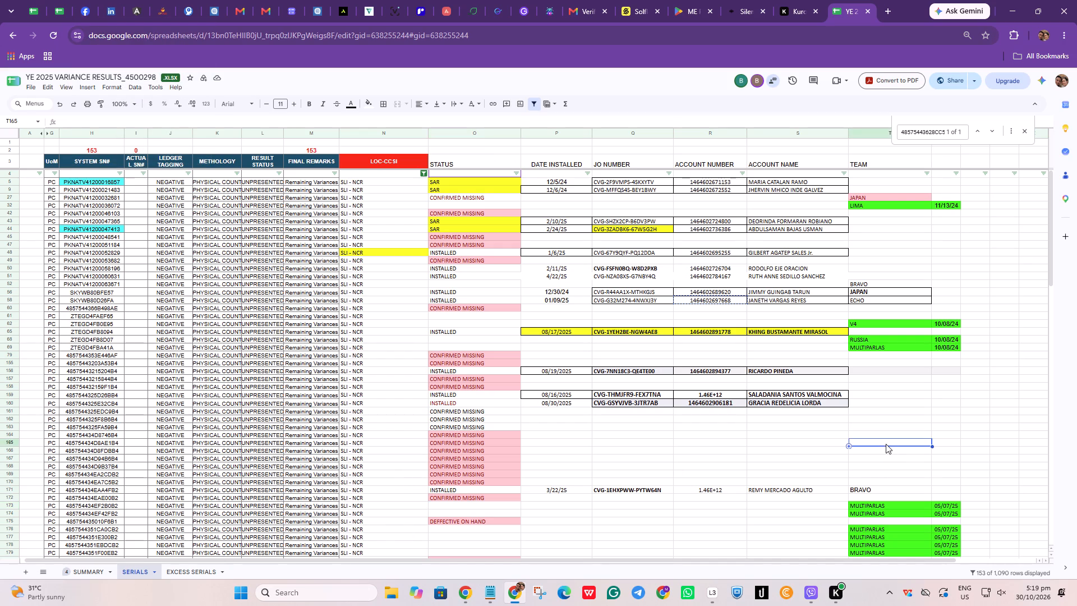
click(864, 493)
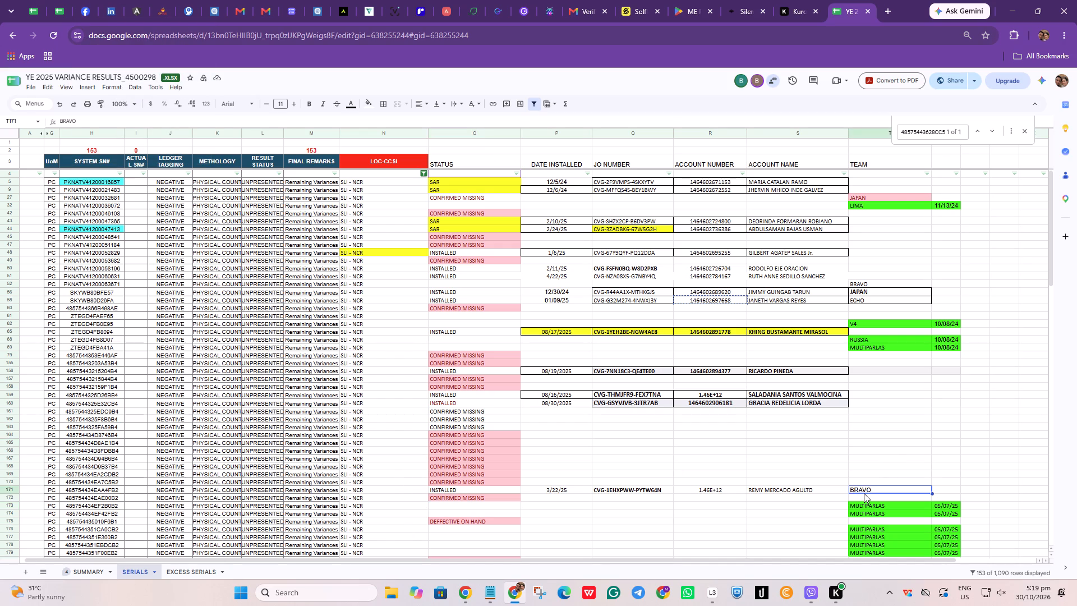
Switch to the open Facebook home feed.
click(85, 4)
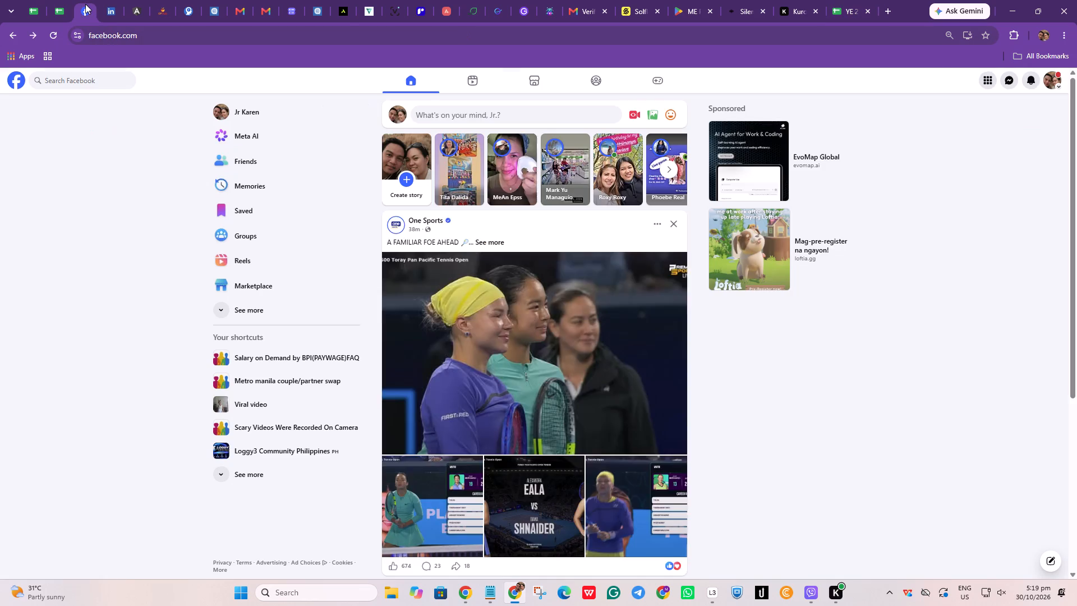
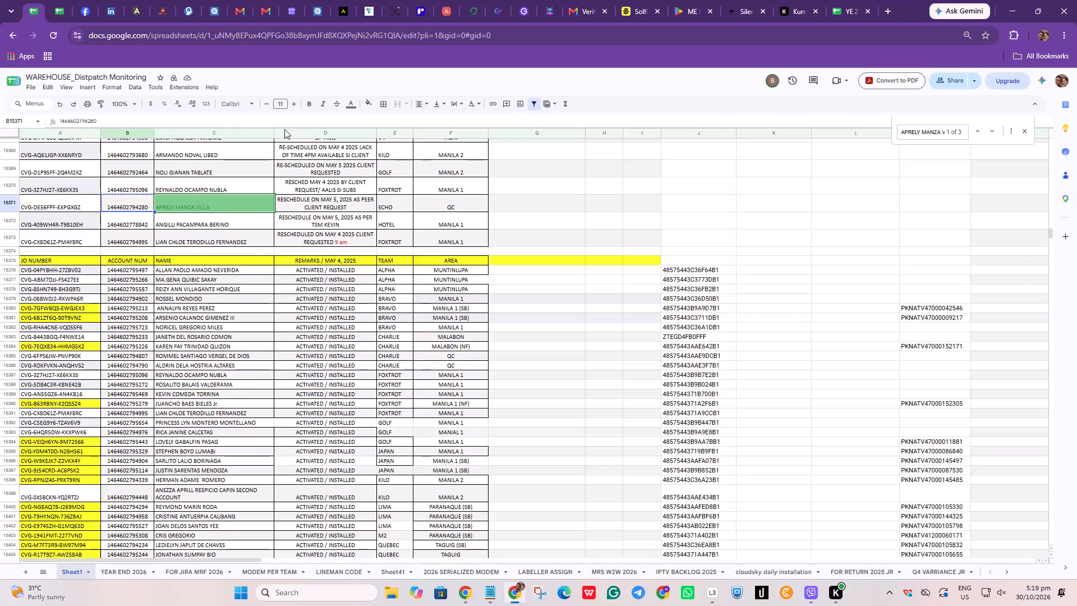
Check the remarks and team in the searched client's row 15371 on Sheet1, and go to the client's next matching entry.
key(Tab)
key(Tab)
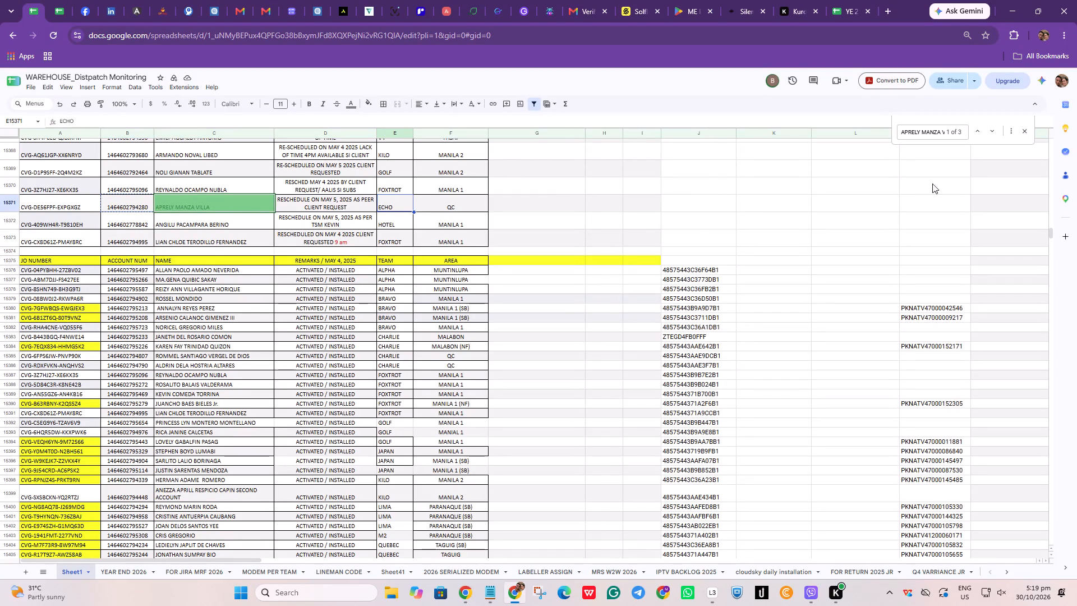
click(933, 133)
key(Return)
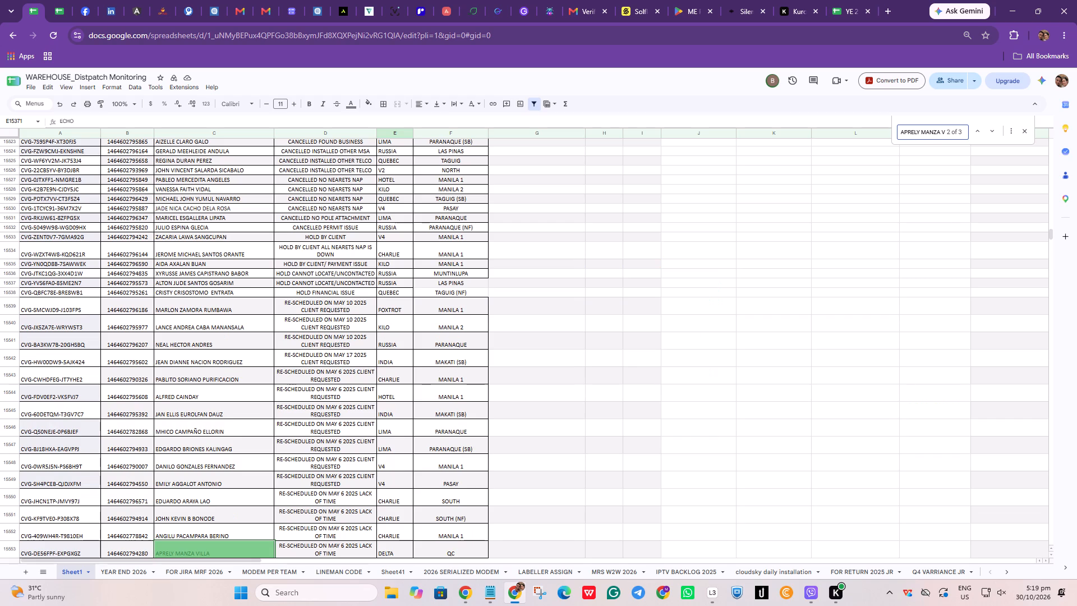
Go to the last match of the searched subscriber name in Sheet1 and examine that record in the May 6, 2025 dispatch list.
key(Return)
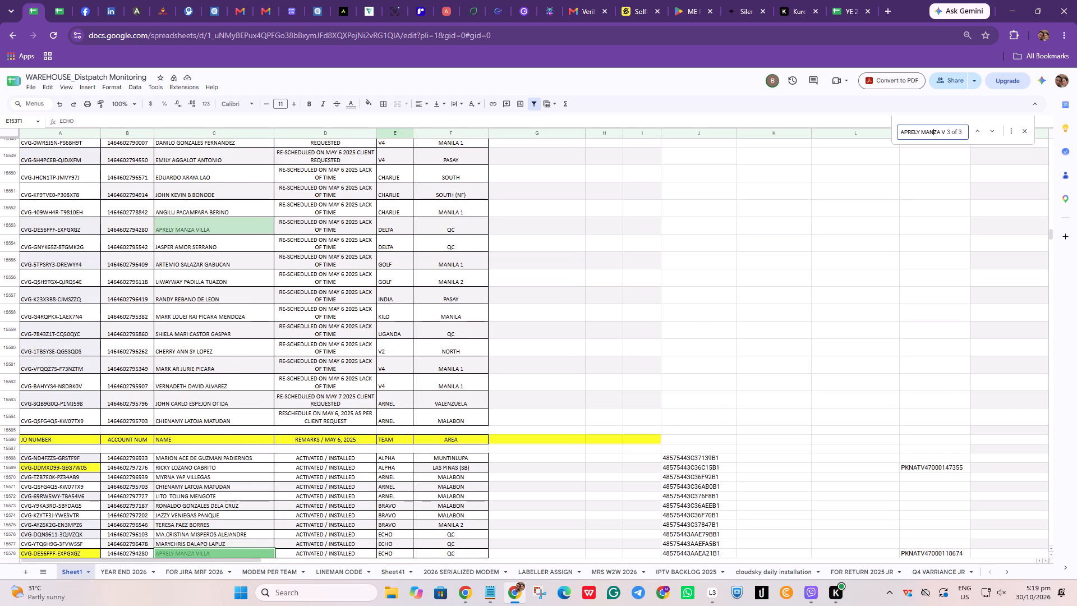
scroll(926, 137, down, 2)
scroll(629, 345, down, 2)
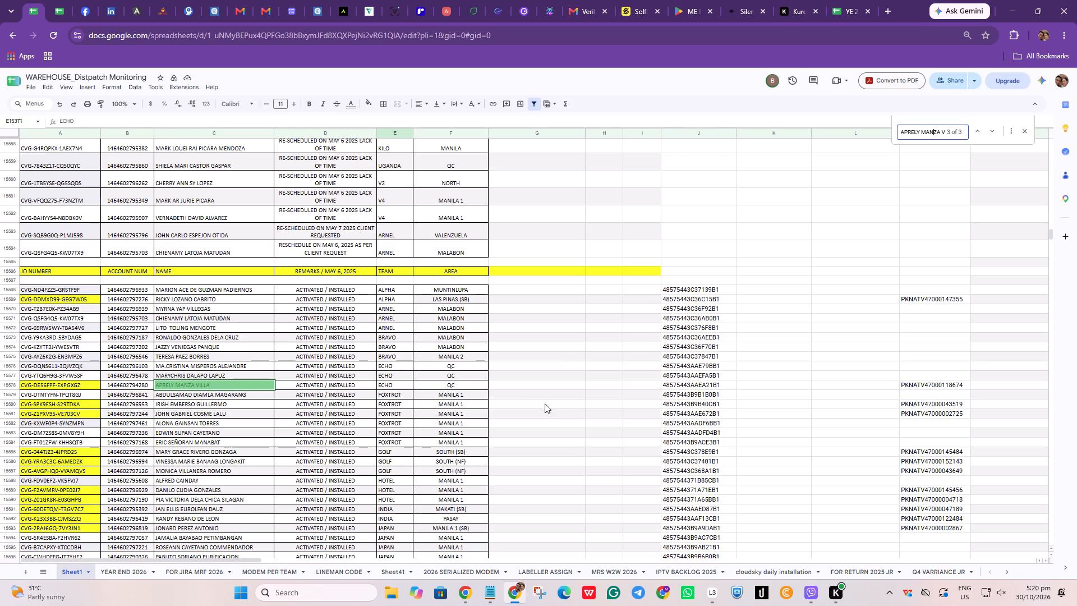
click(227, 387)
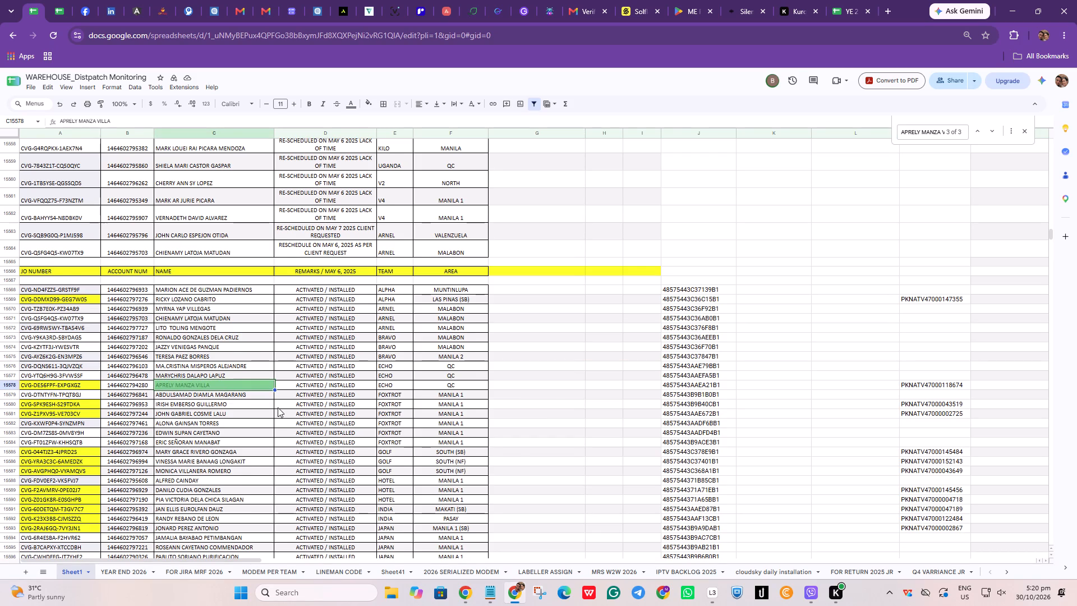
ctrl+scroll(278, 407, up, 1)
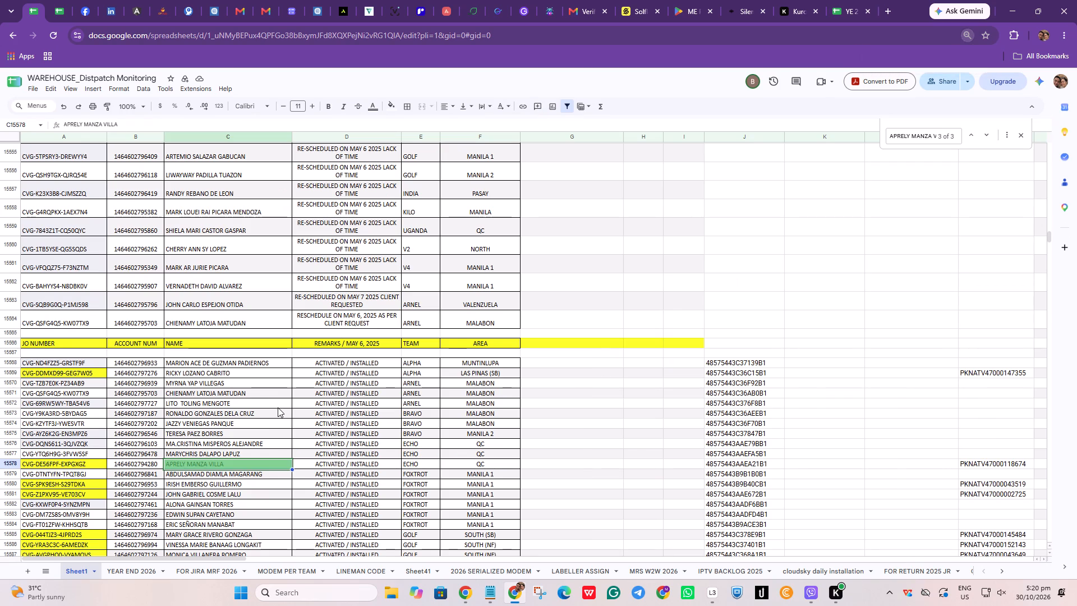
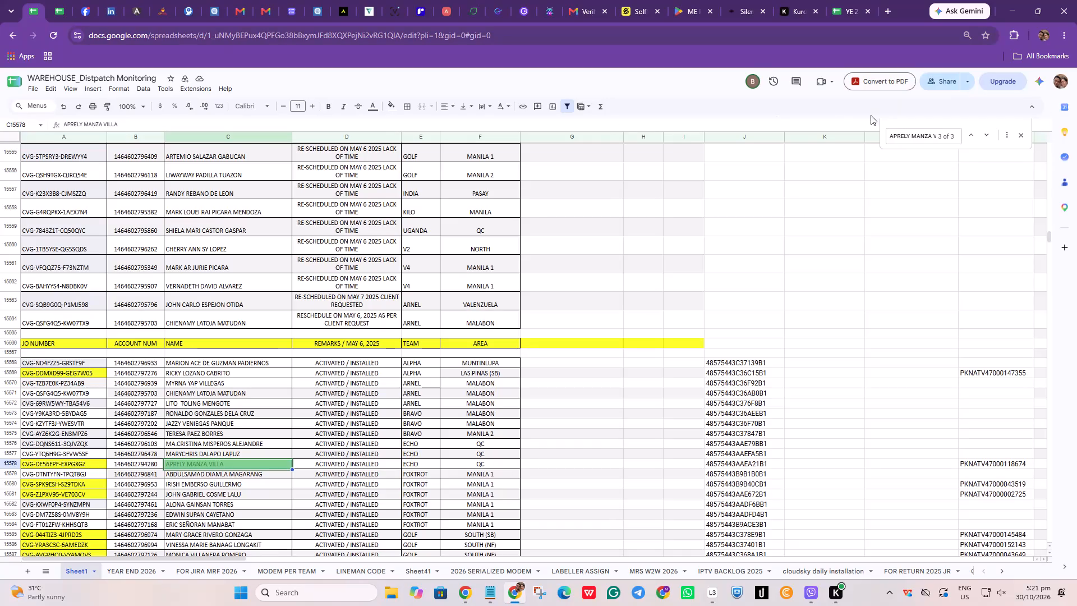
Return to the find entry holding the subscriber name in the dispatch monitoring sheet.
click(908, 139)
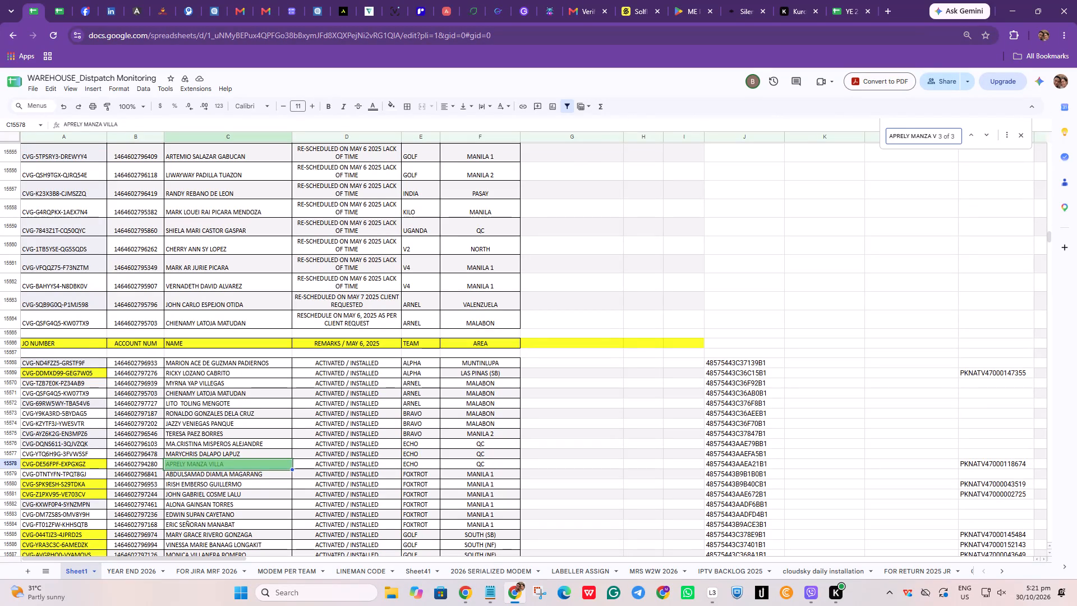
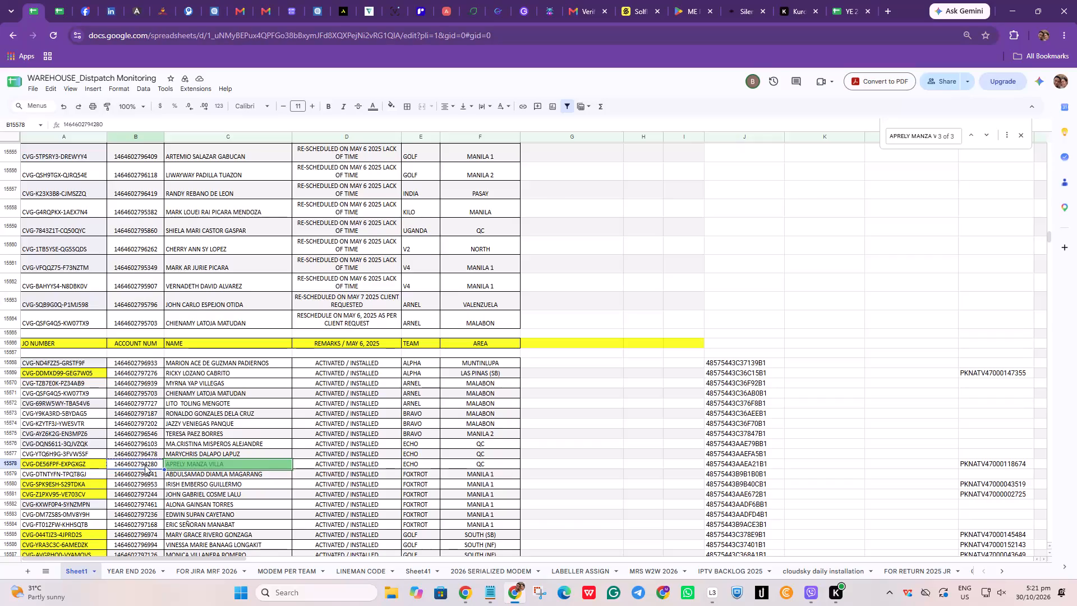
Go to the remarks entry in the matched subscriber's row under the May 6, 2025 dispatch block.
key(Tab)
key(Tab)
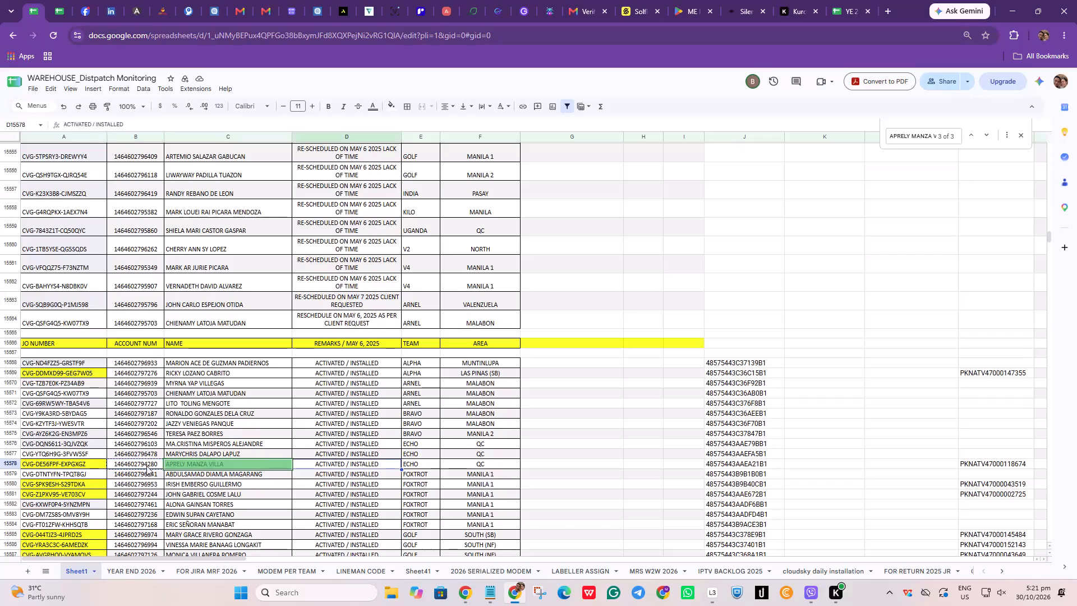
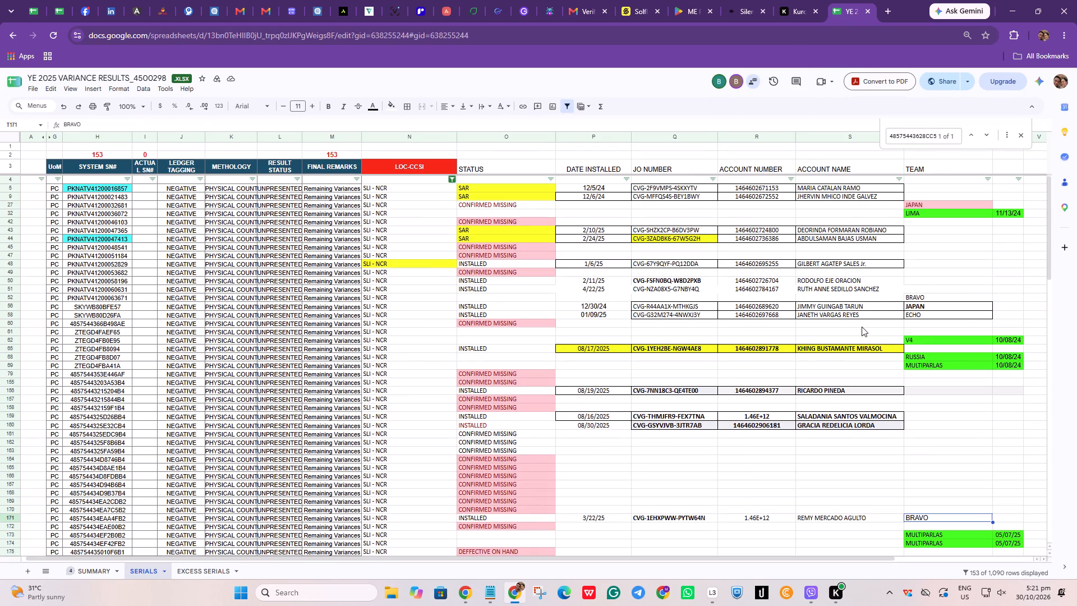
click(919, 136)
key(Return)
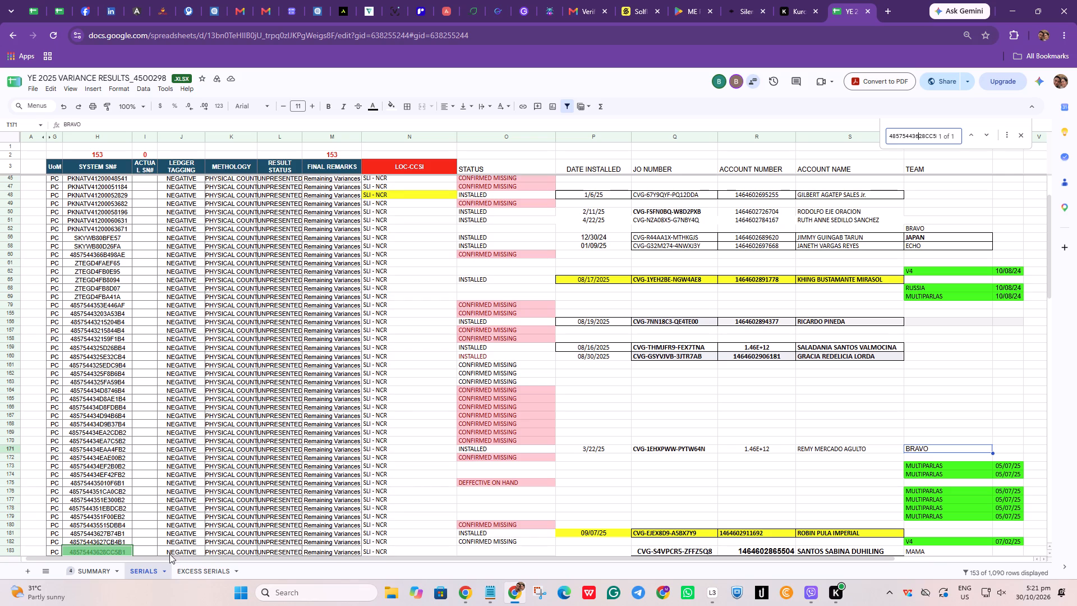
click(112, 551)
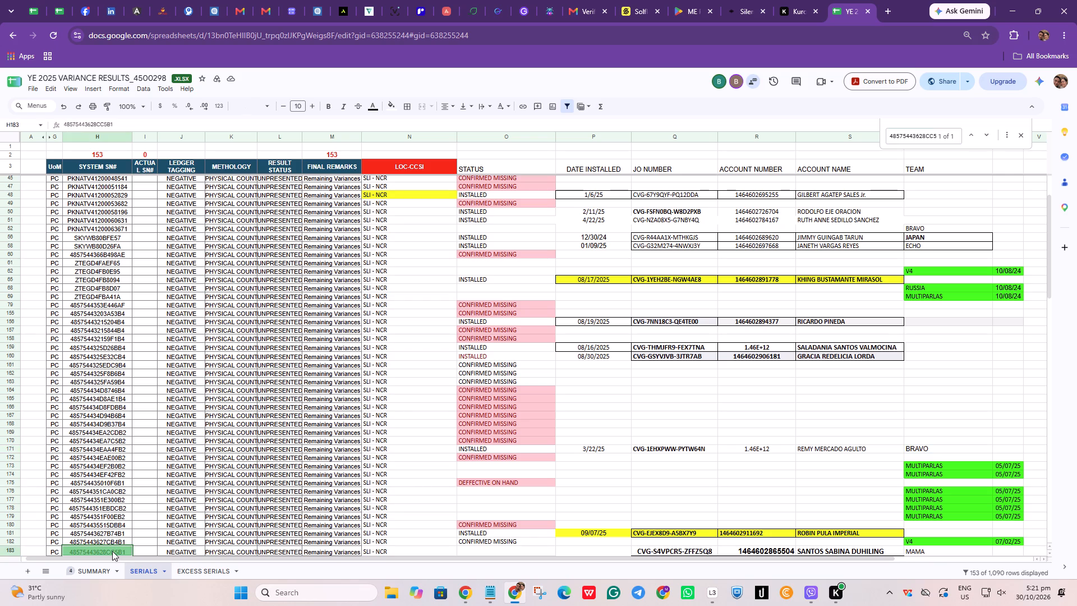
key(Tab)
key(Tab)
key(Tab)
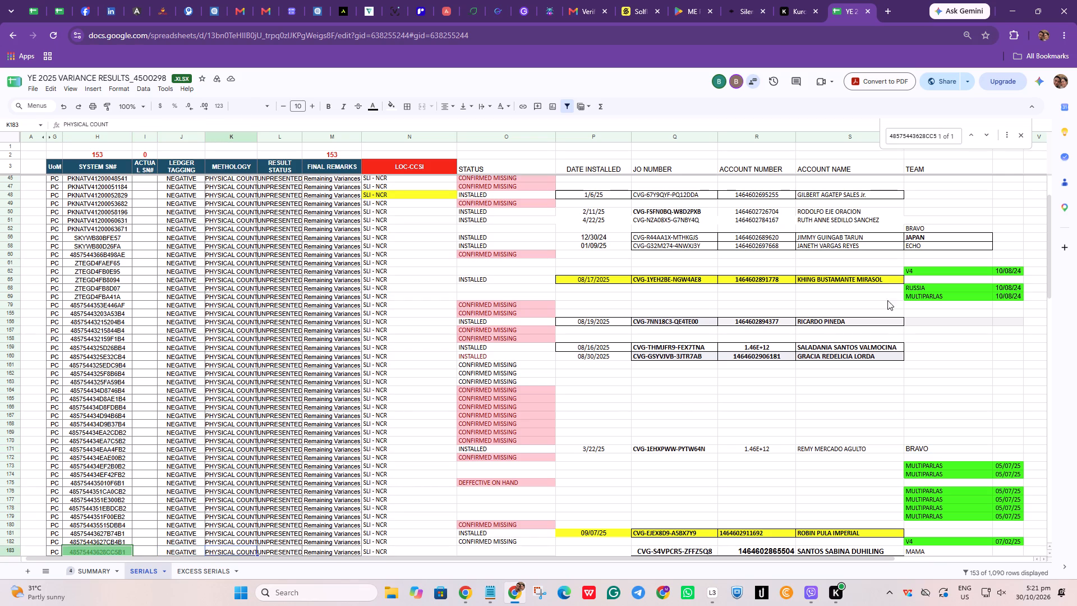
click(856, 244)
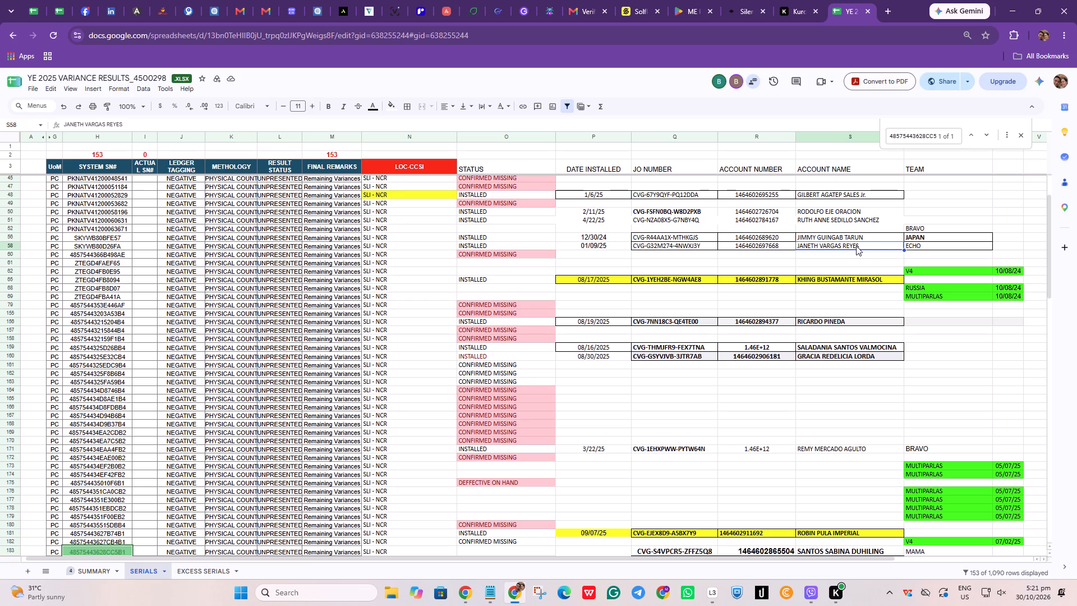
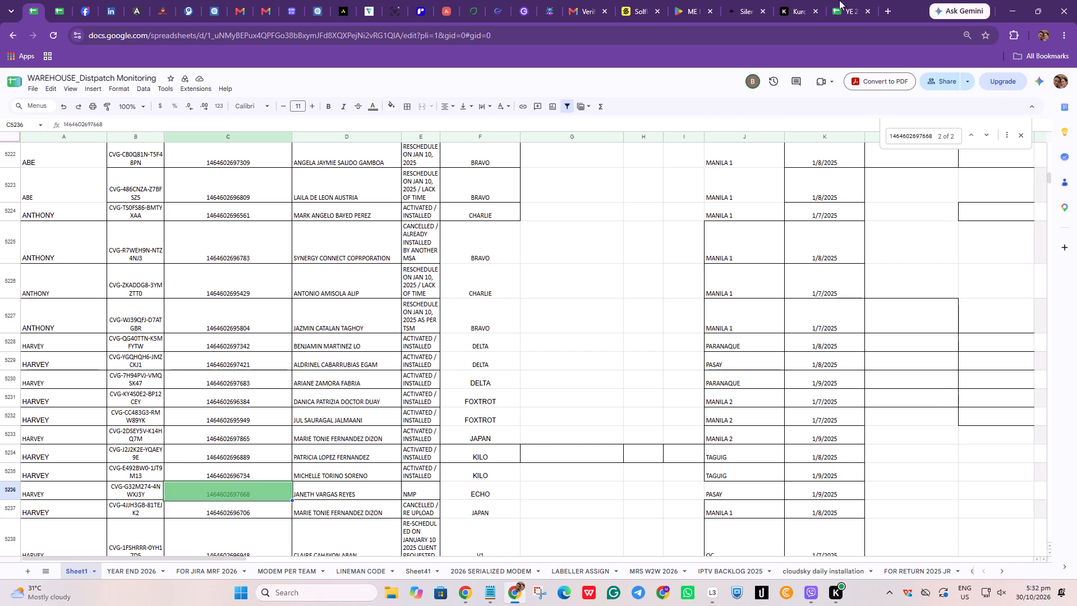
Return to the YE 2025 variance SERIALS sheet and review the filtered rows for missing status, installation and team details.
click(854, 7)
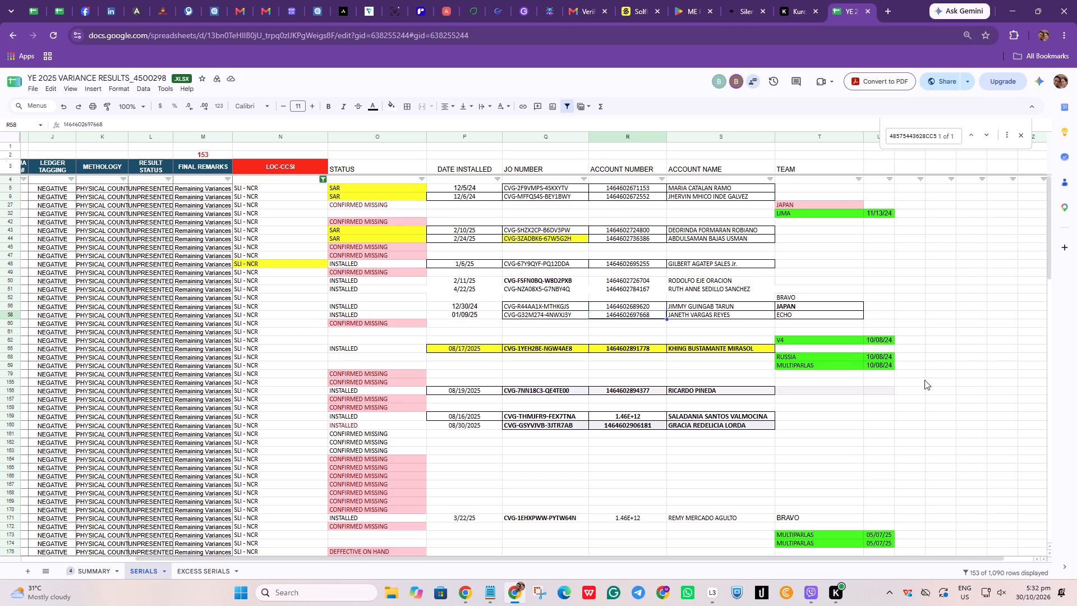
scroll(985, 419, down, 9)
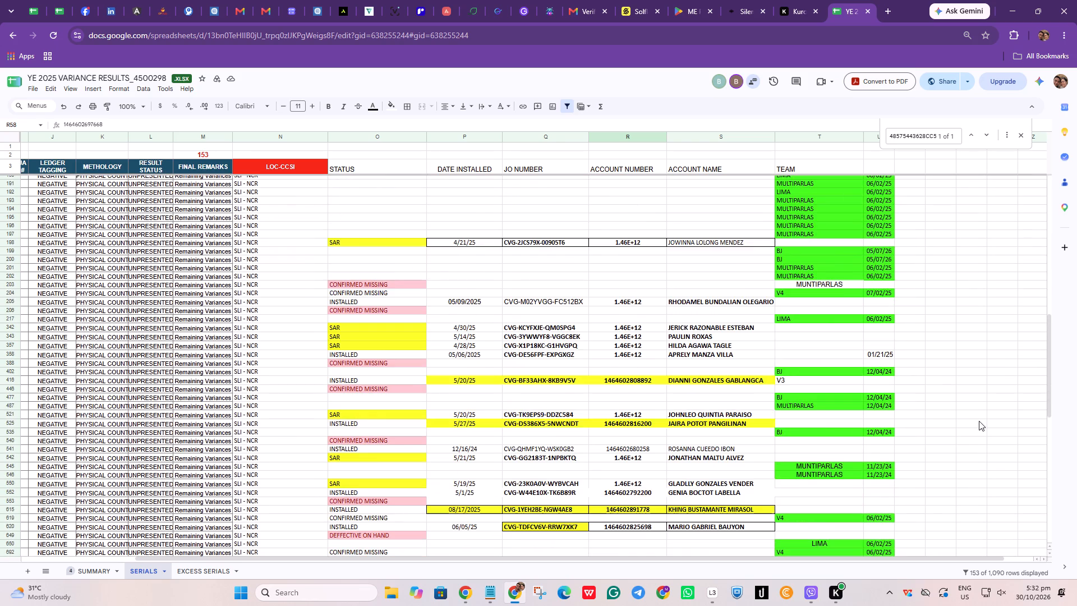
scroll(979, 421, down, 6)
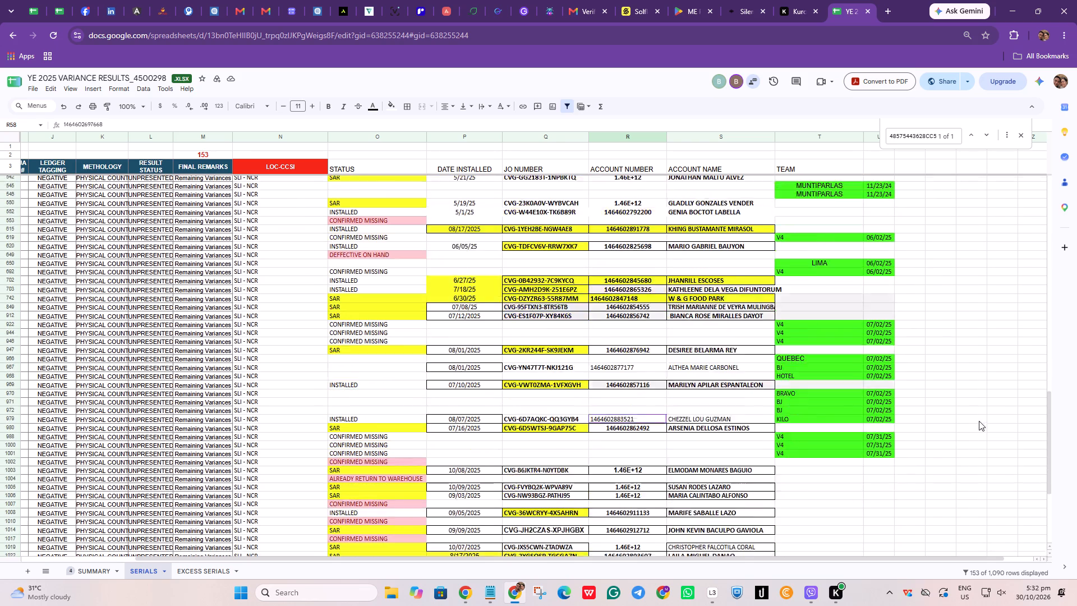
scroll(979, 421, down, 4)
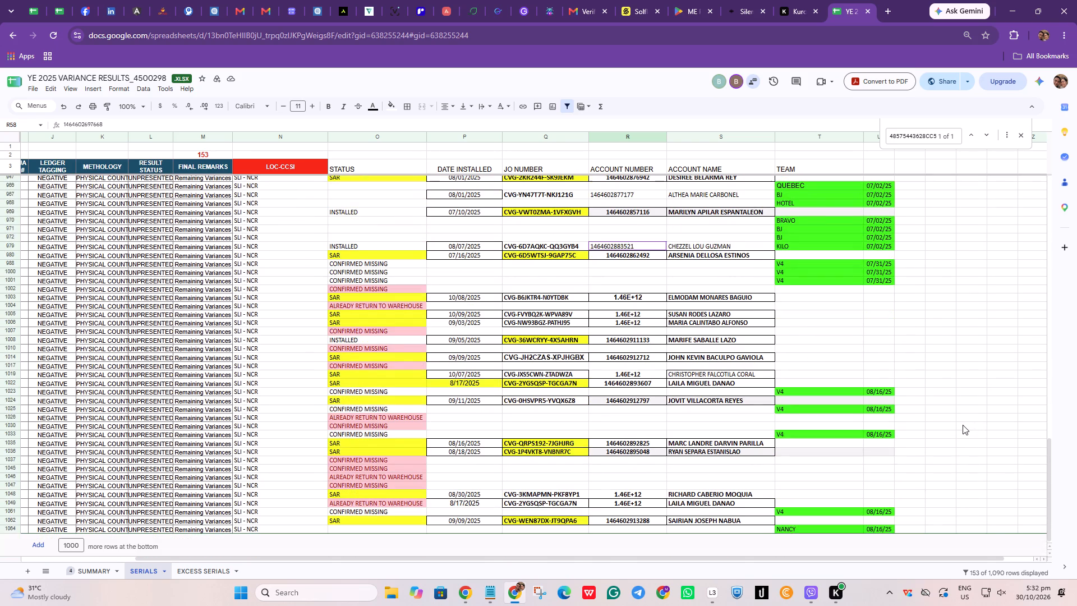
scroll(963, 425, up, 2)
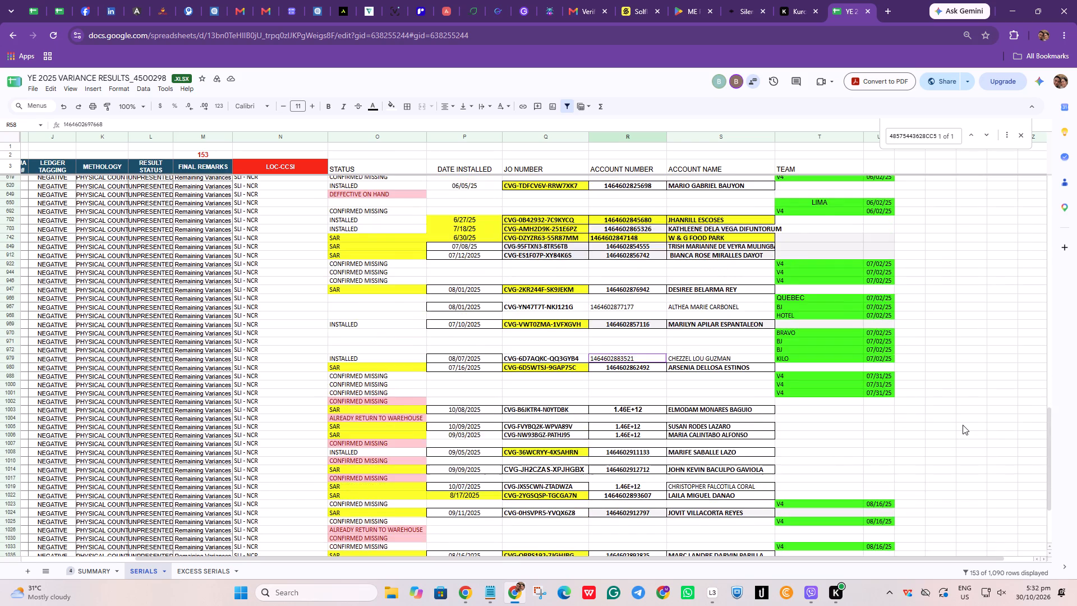
scroll(963, 425, up, 6)
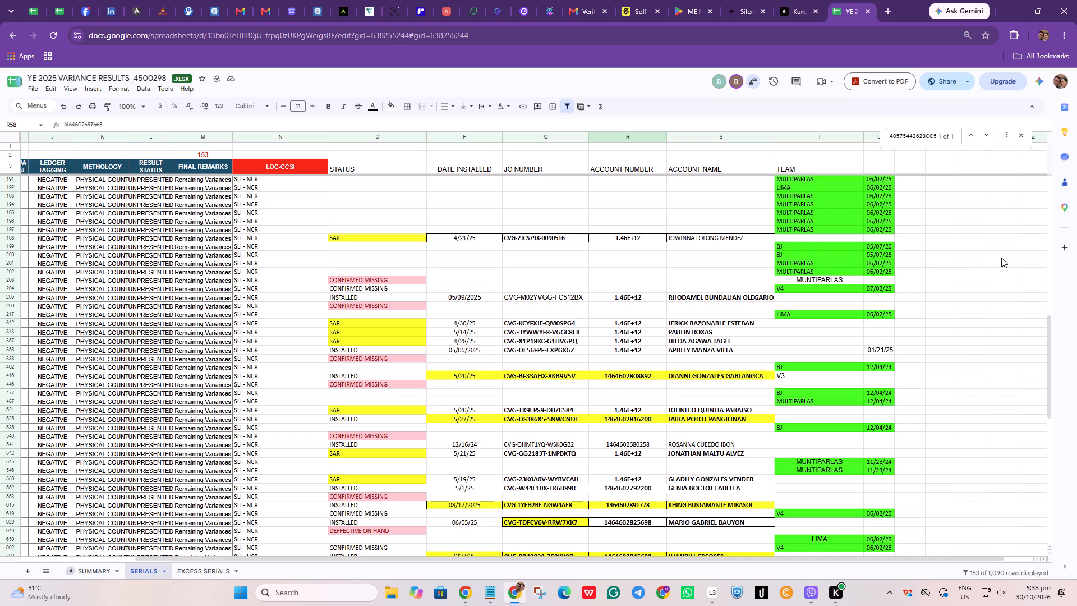
click(1021, 138)
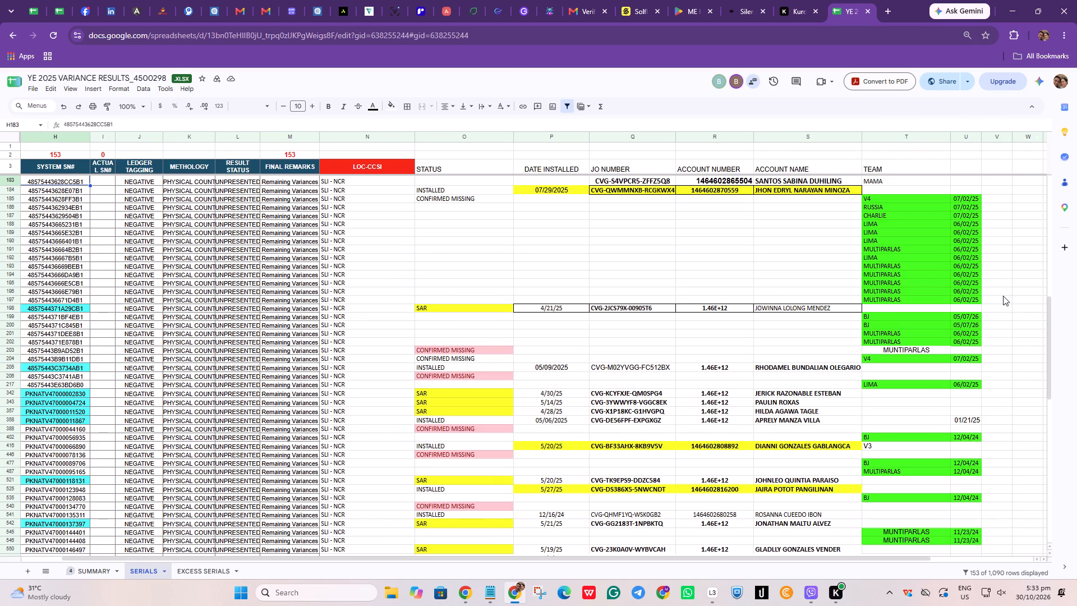
click(926, 310)
key(Tab)
key(Tab)
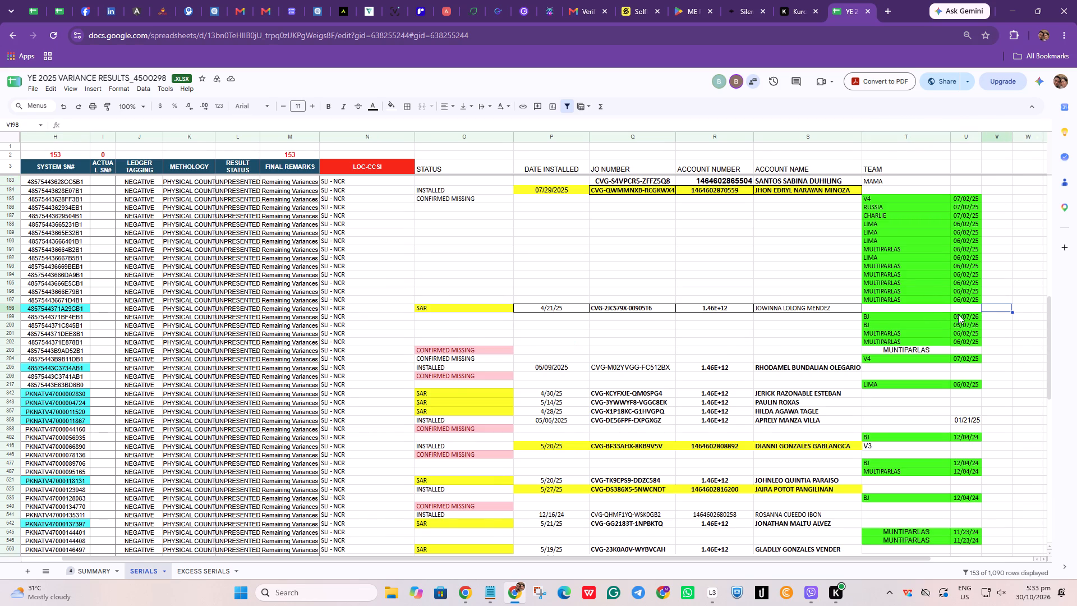
click(995, 329)
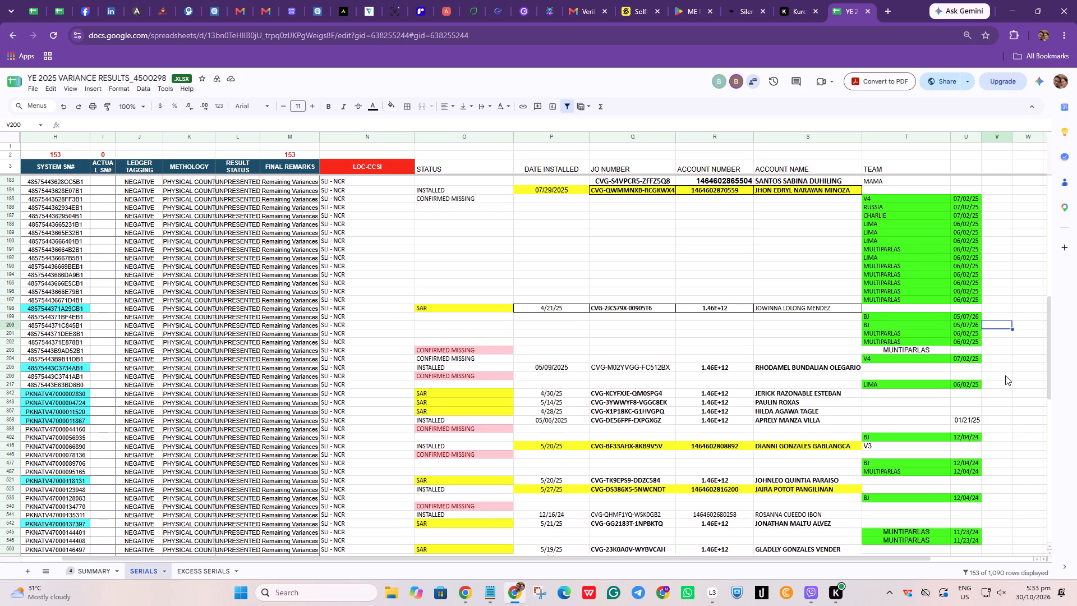
click(914, 308)
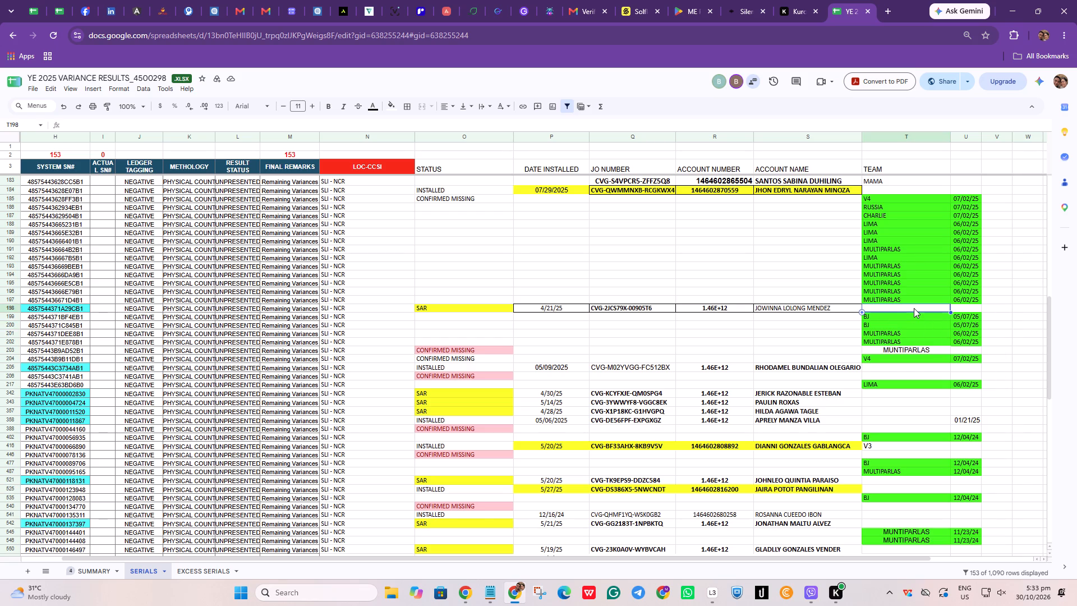
shift+click(965, 307)
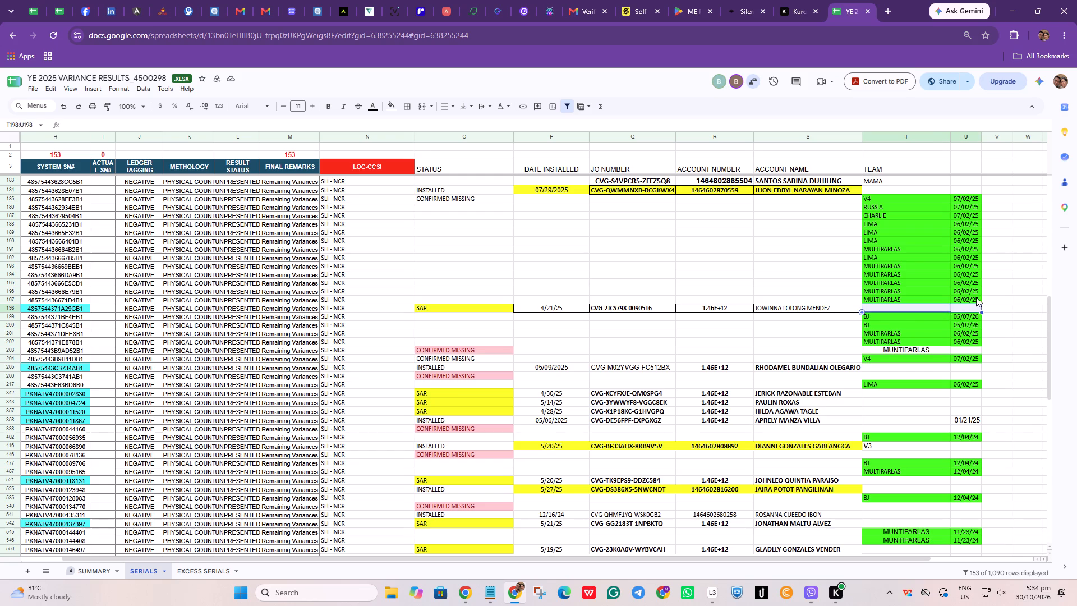
scroll(913, 361, up, 6)
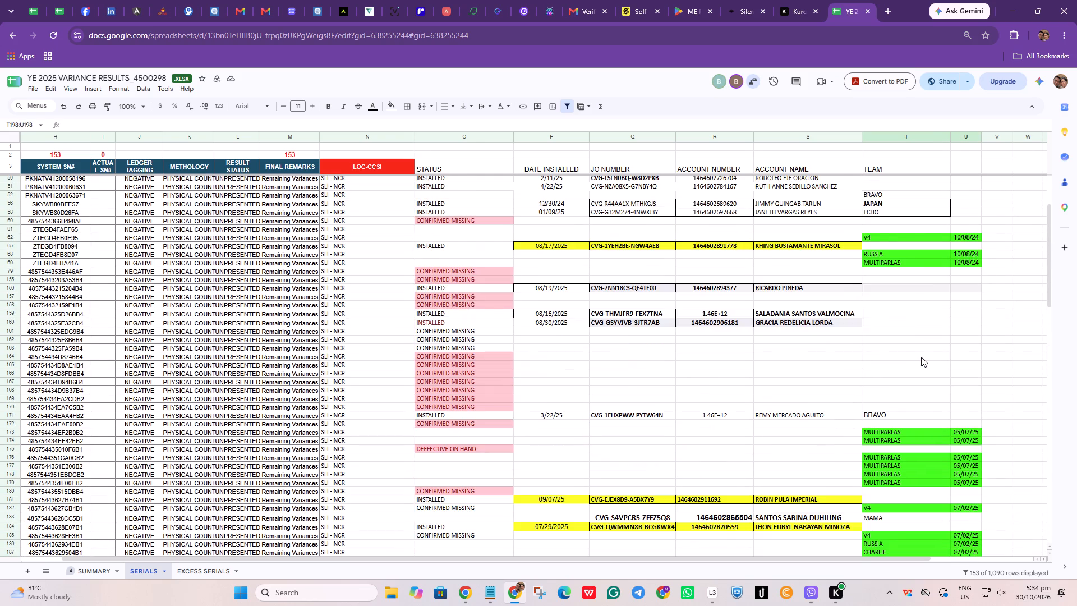
scroll(921, 357, up, 6)
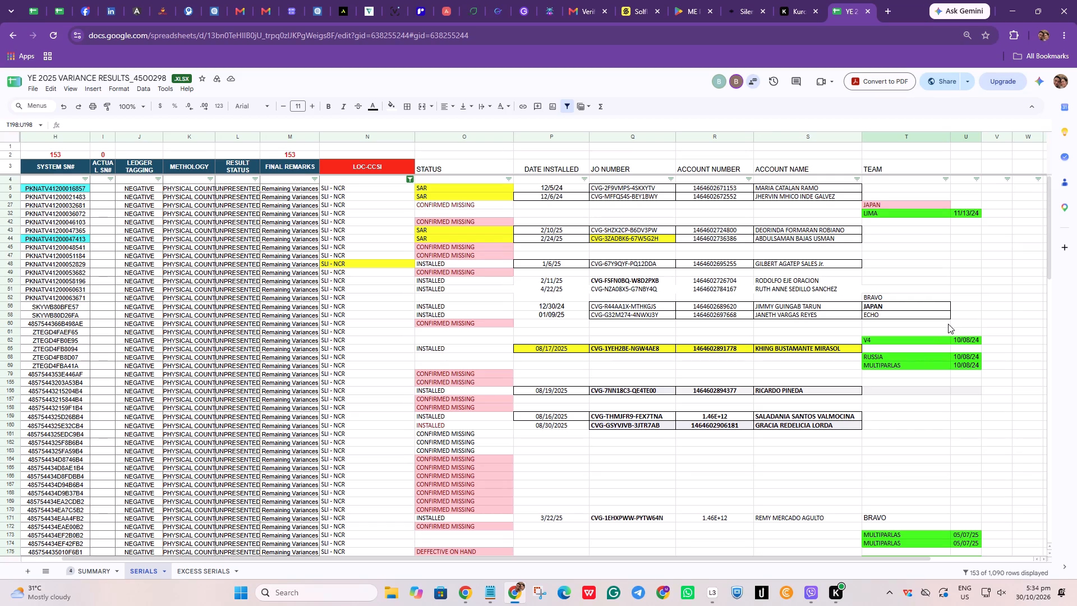
click(907, 204)
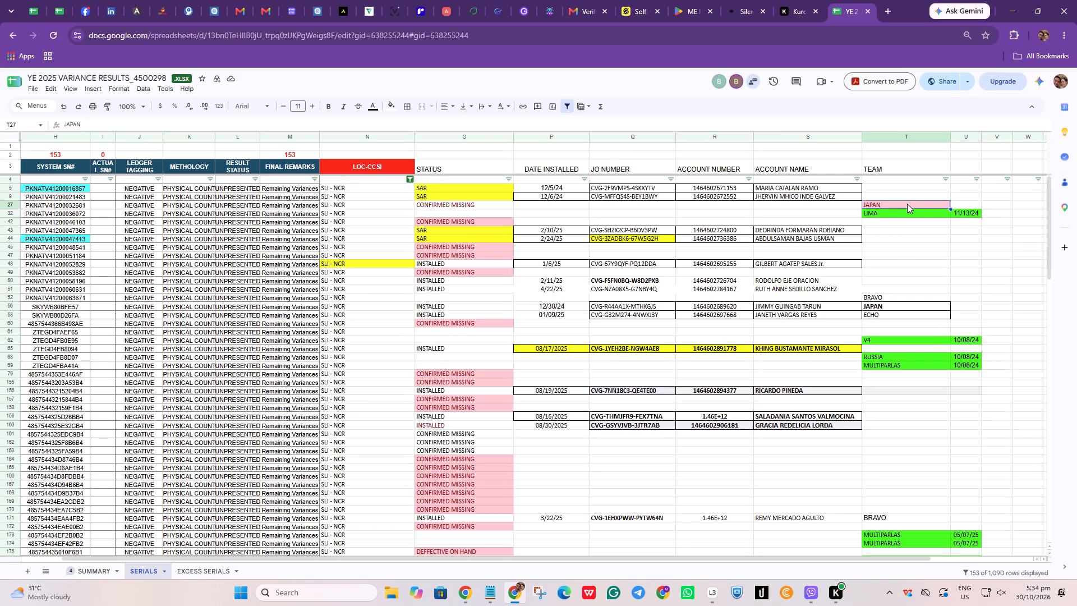
click(925, 246)
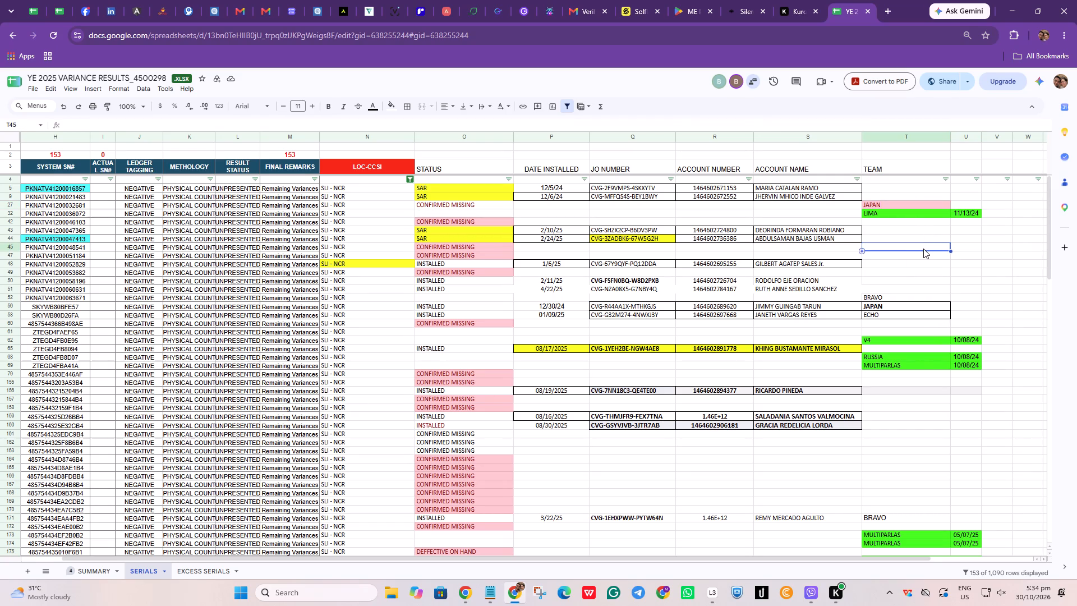
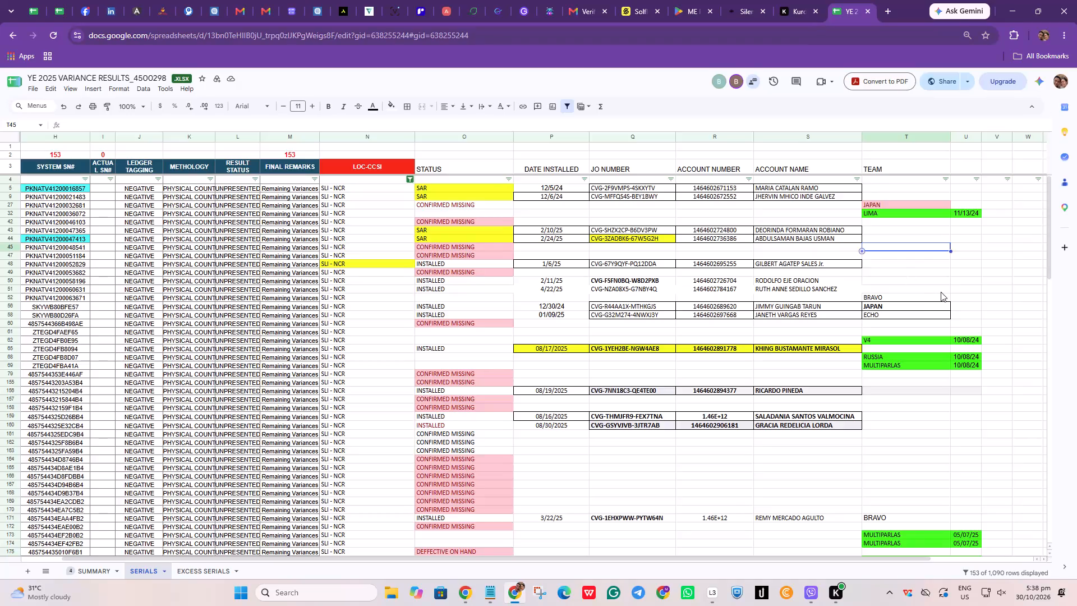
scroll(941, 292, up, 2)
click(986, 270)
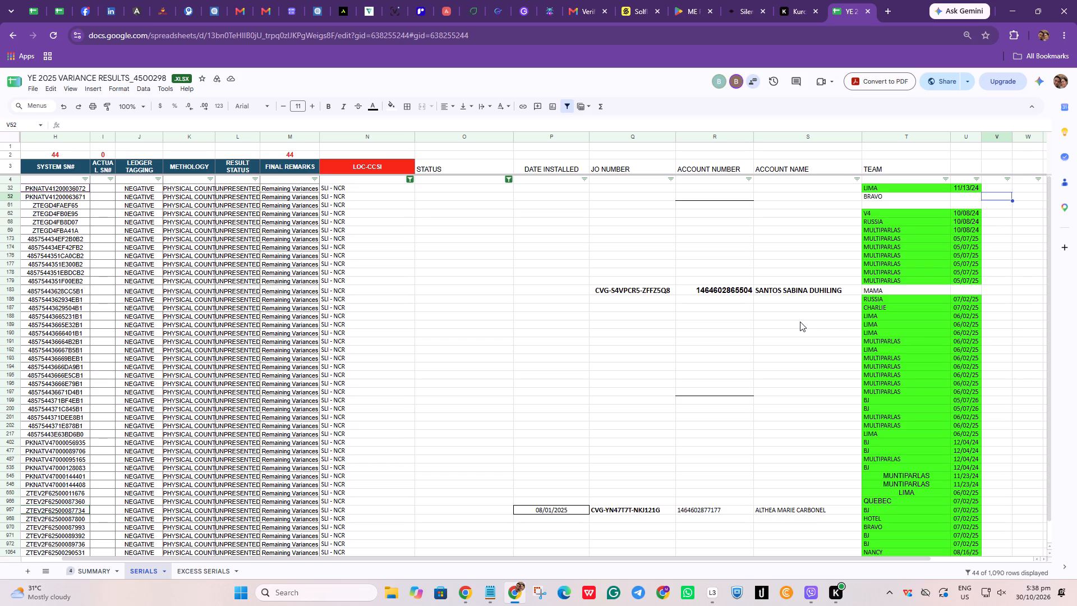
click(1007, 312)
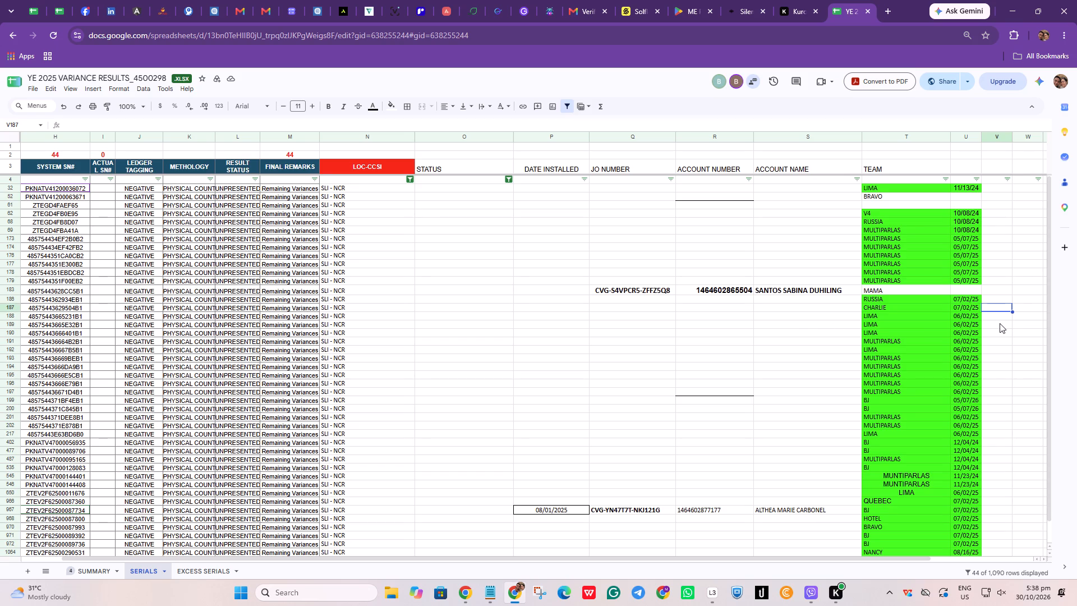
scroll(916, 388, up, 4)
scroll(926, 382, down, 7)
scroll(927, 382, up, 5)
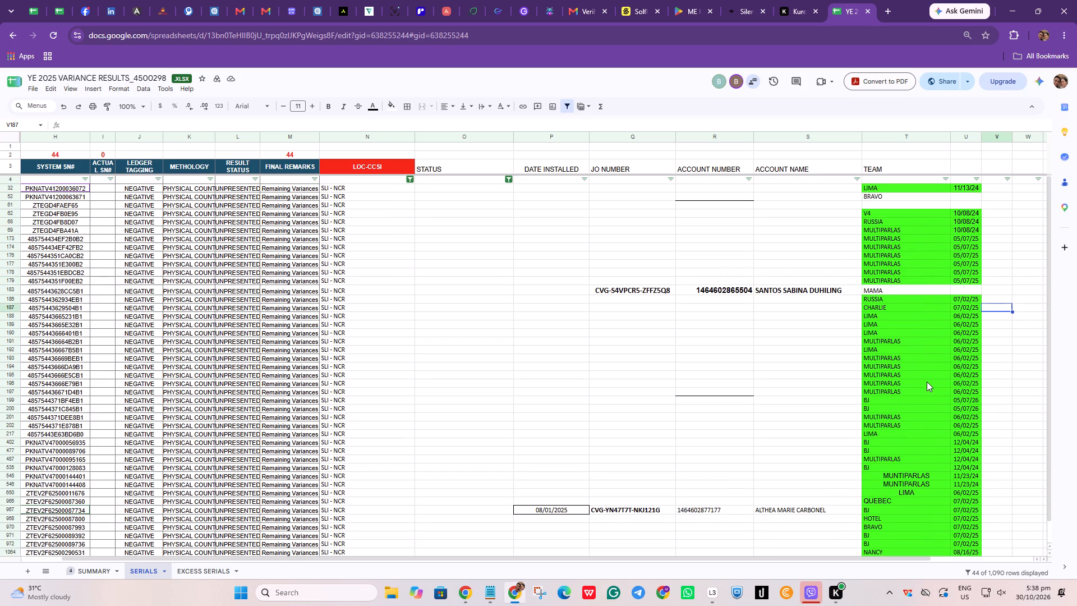
Return to the YE 2025 VARIANCE RESULTS spreadsheet and view the filtered rows of the SERIALS sheet.
scroll(927, 382, up, 6)
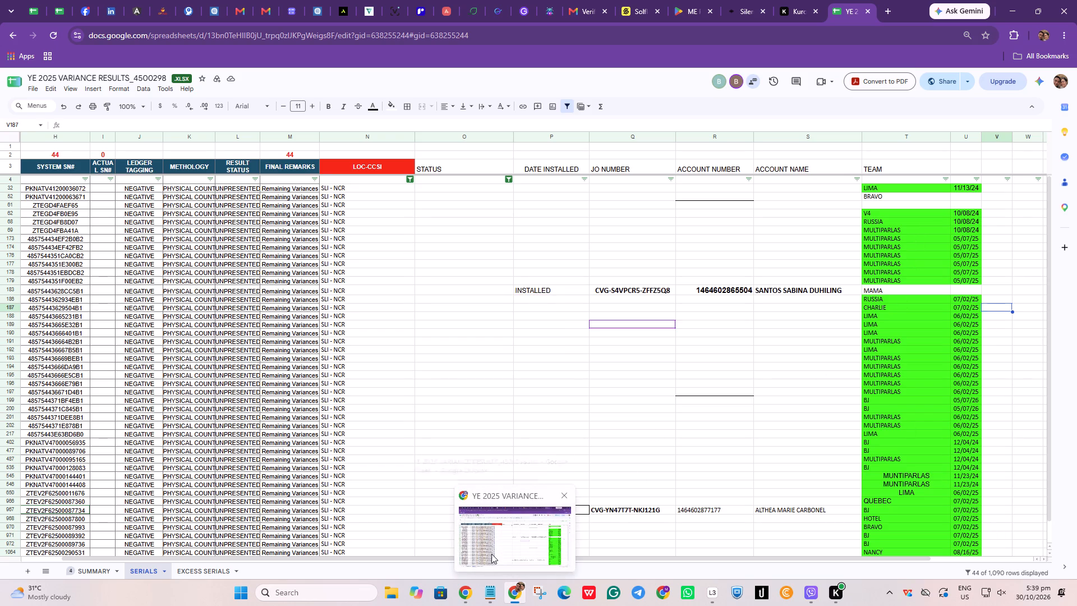
click(492, 552)
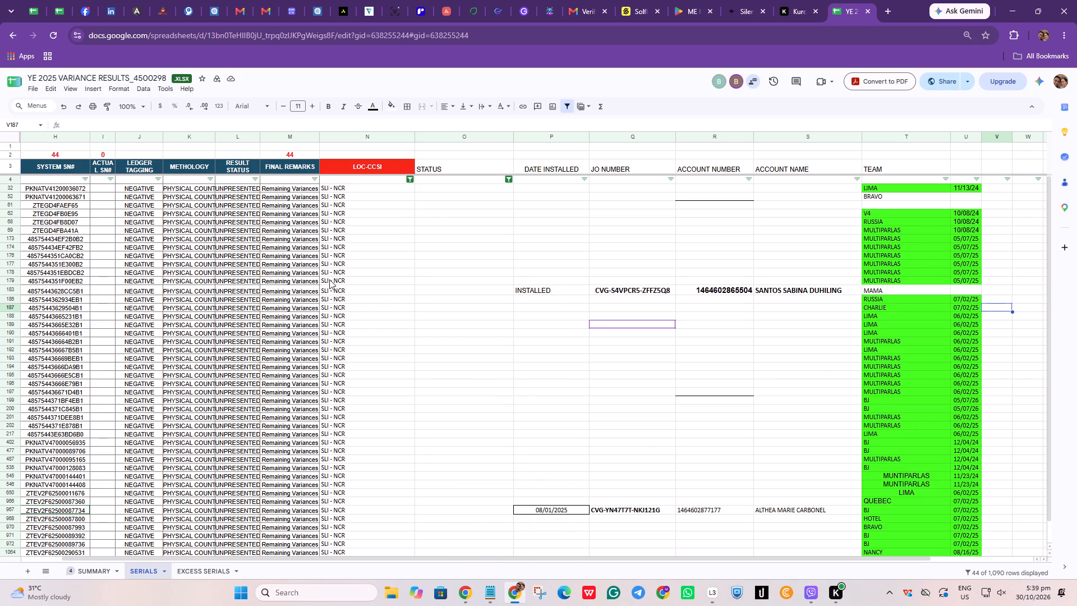